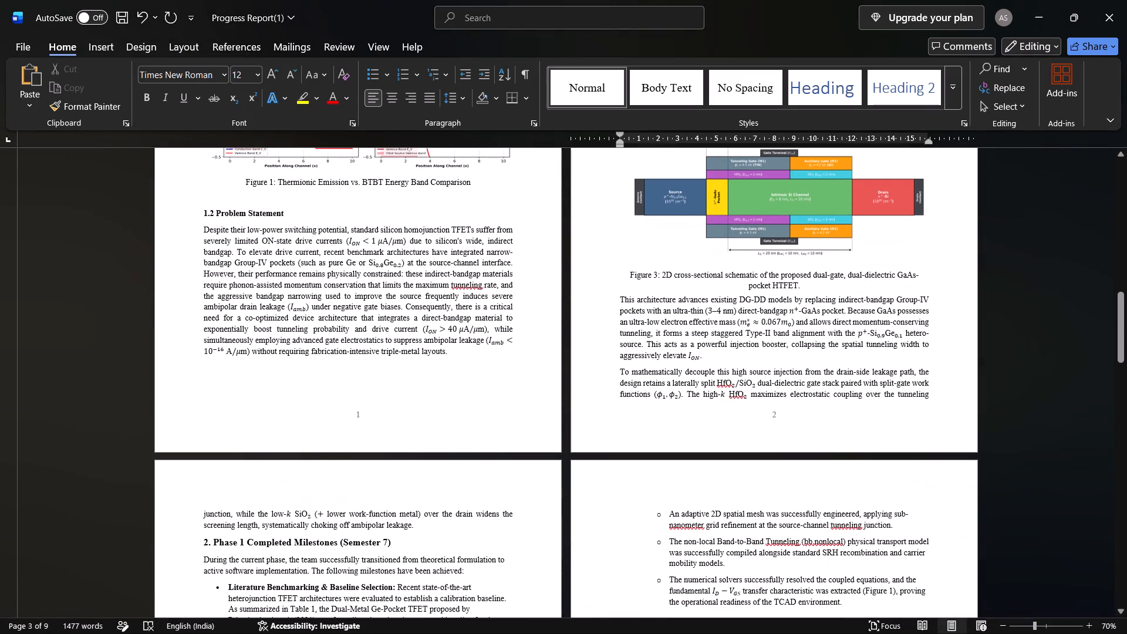
{"action": "scroll", "coordinate": [612, 527], "scroll_direction": "down", "scroll_amount": 5}
{"action": "scroll", "coordinate": [612, 506], "scroll_direction": "up", "scroll_amount": 1}
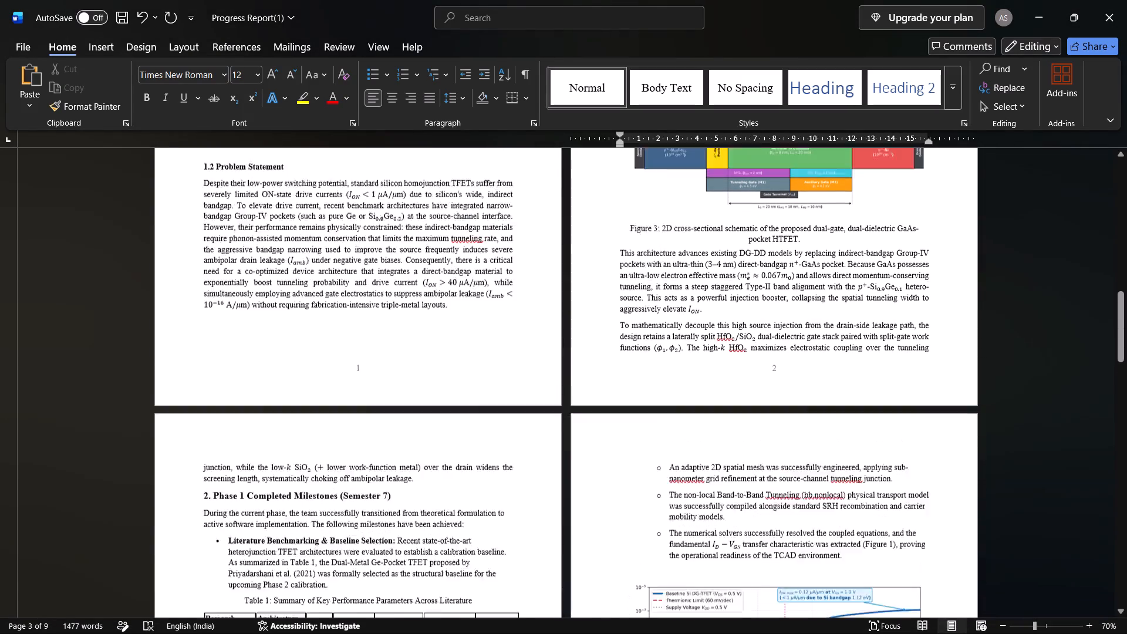
{"action": "scroll", "coordinate": [612, 506], "scroll_direction": "up", "scroll_amount": 1}
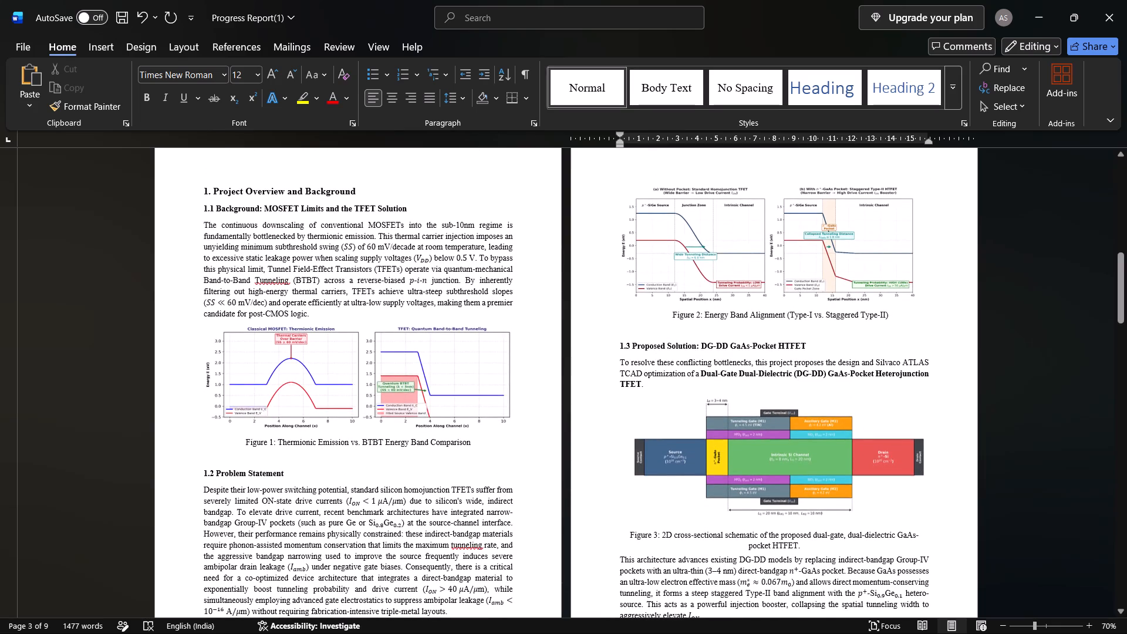
{"action": "scroll", "coordinate": [612, 506], "scroll_direction": "down", "scroll_amount": 1}
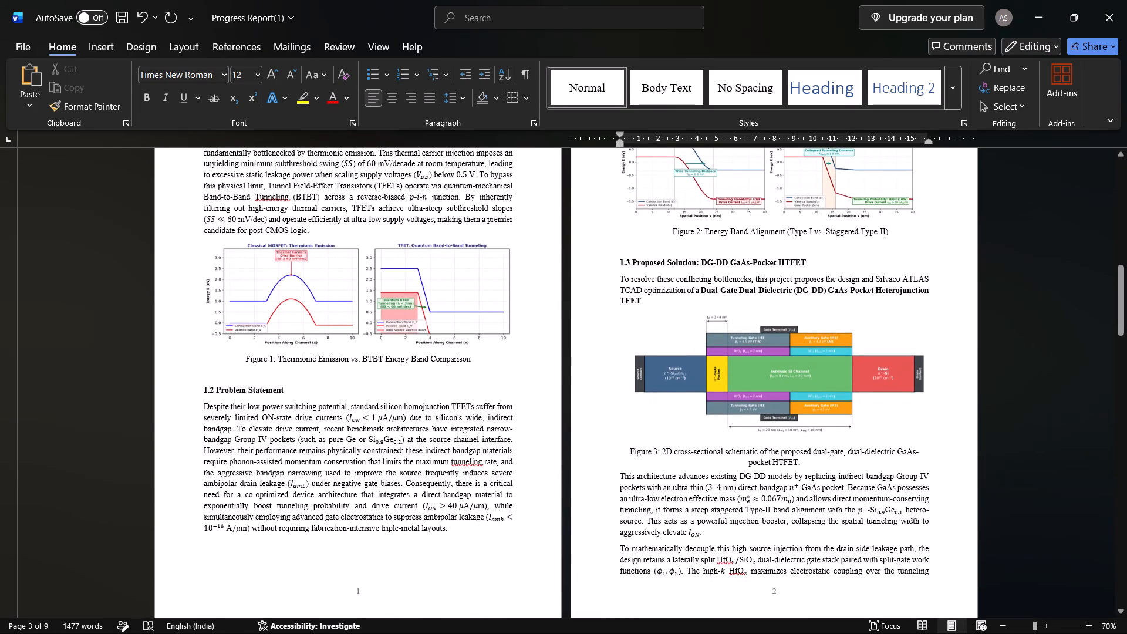
{"action": "scroll", "coordinate": [612, 506], "scroll_direction": "up", "scroll_amount": 4}
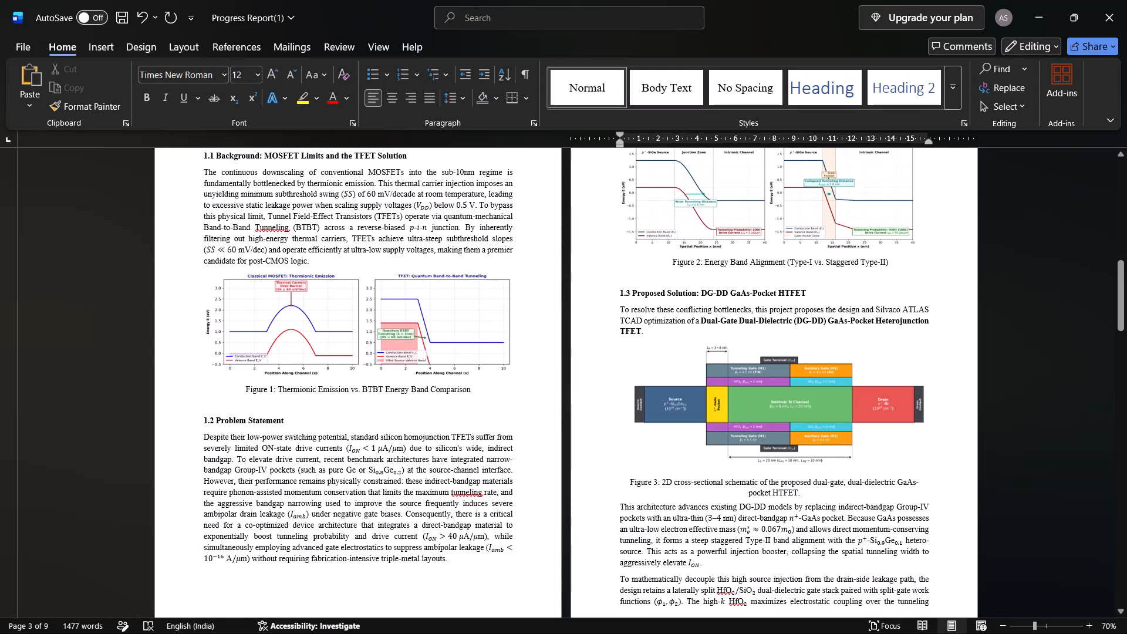
{"action": "left_click", "coordinate": [747, 228]}
{"action": "scroll", "coordinate": [747, 228], "scroll_direction": "up", "scroll_amount": 1}
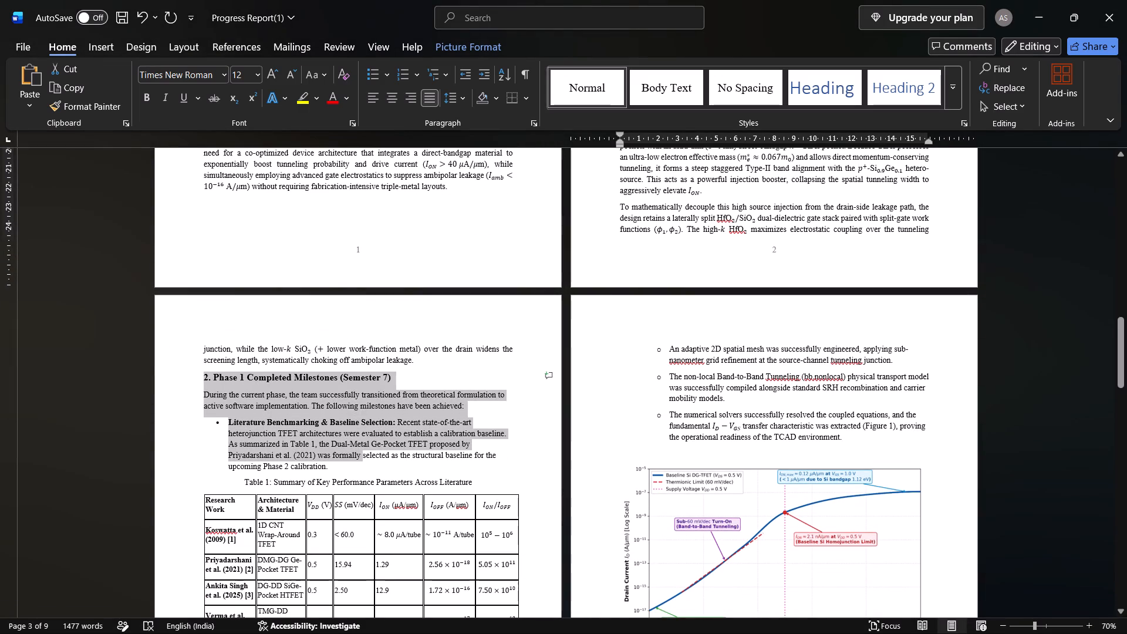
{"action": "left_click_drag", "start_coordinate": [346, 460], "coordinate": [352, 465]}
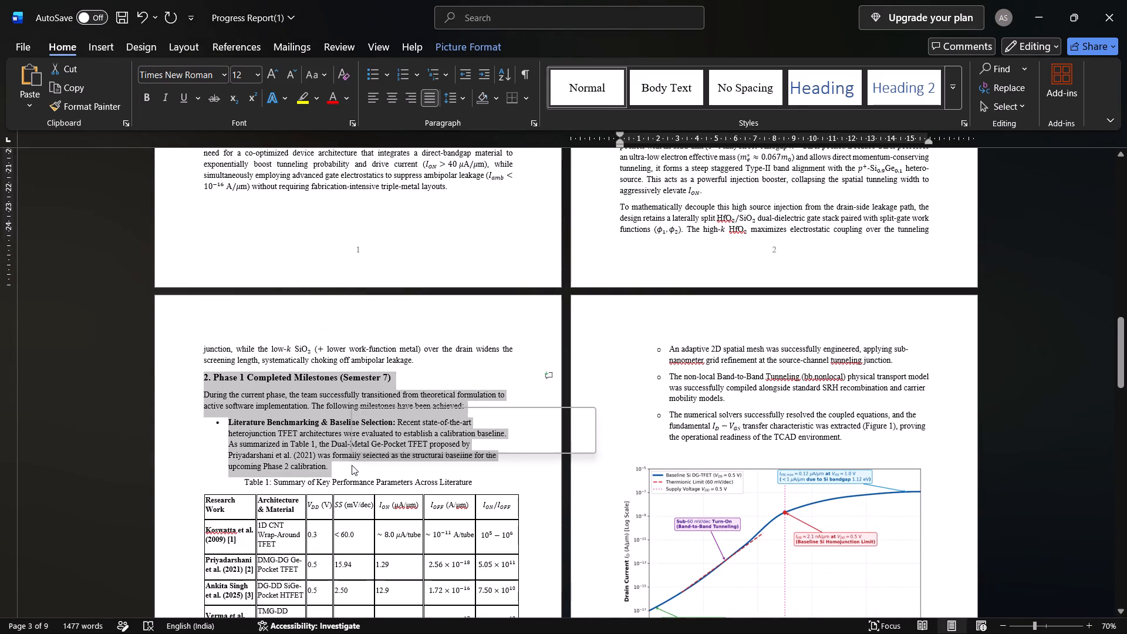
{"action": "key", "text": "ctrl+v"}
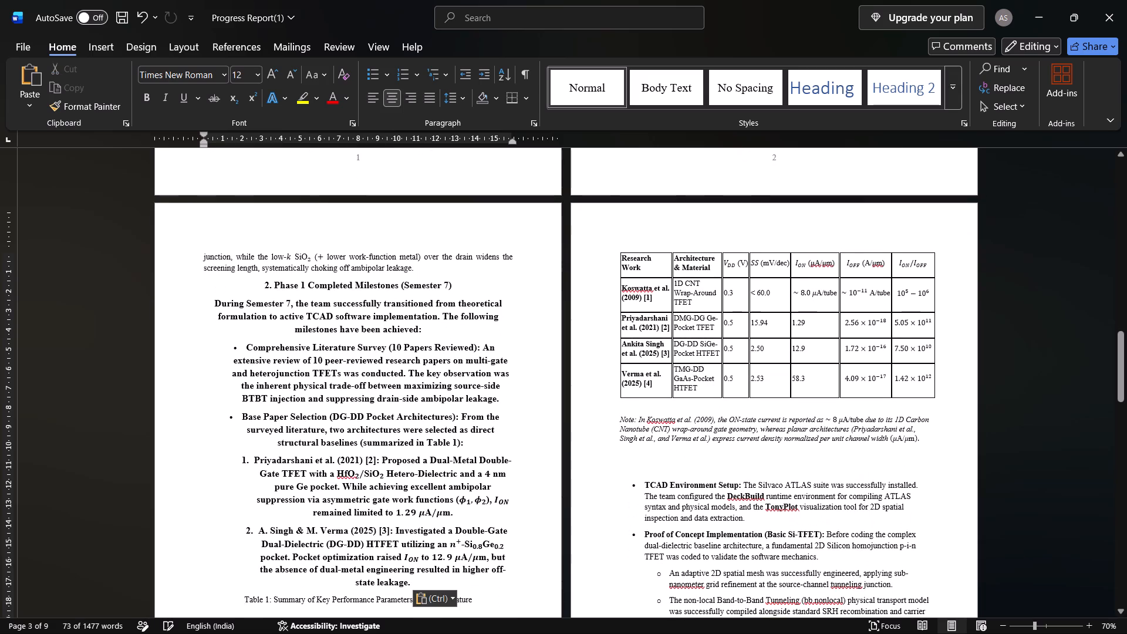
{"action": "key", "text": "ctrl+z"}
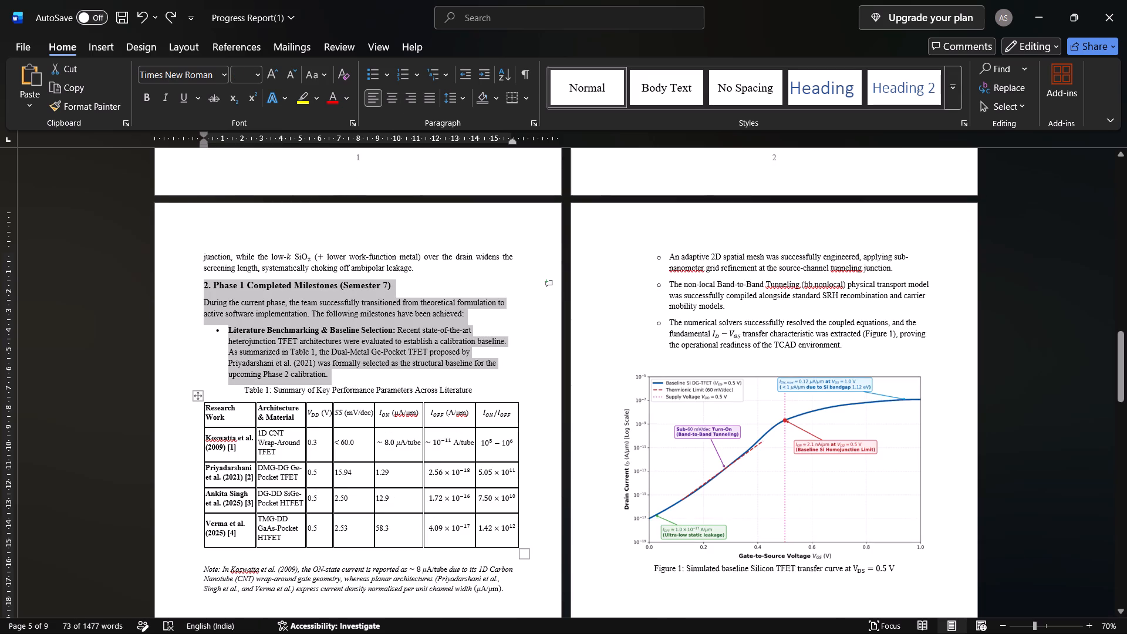
Delete the baseline Silicon TFET transfer curve plot and its Figure 1 caption before section 3.
{"action": "left_click", "coordinate": [836, 424]}
{"action": "key", "text": "Delete"}
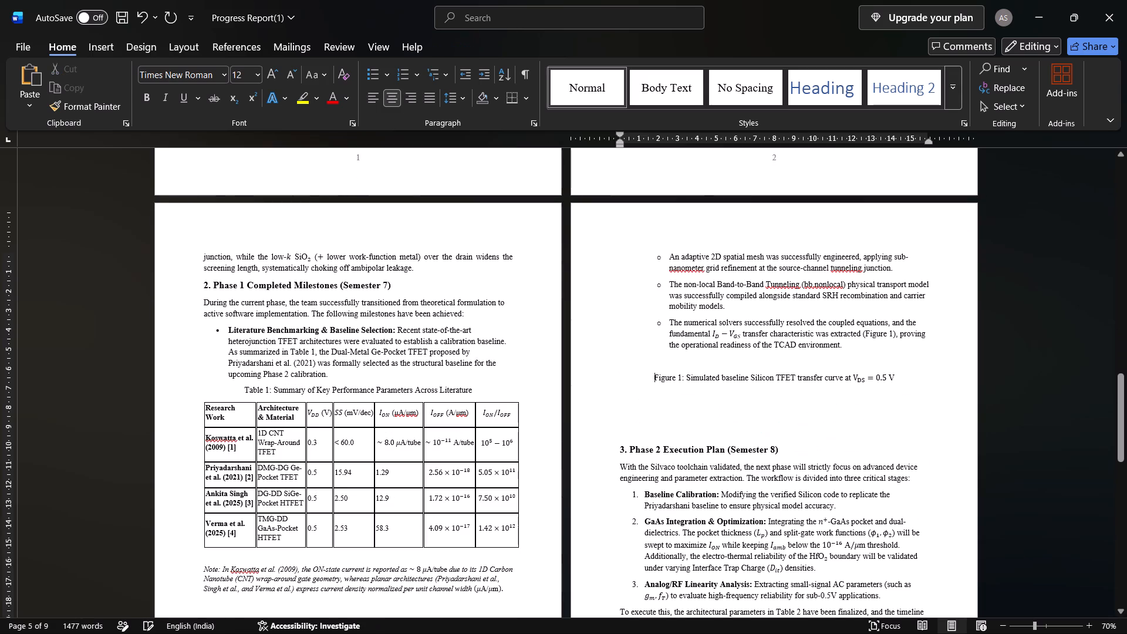
{"action": "left_click_drag", "start_coordinate": [649, 382], "coordinate": [906, 379]}
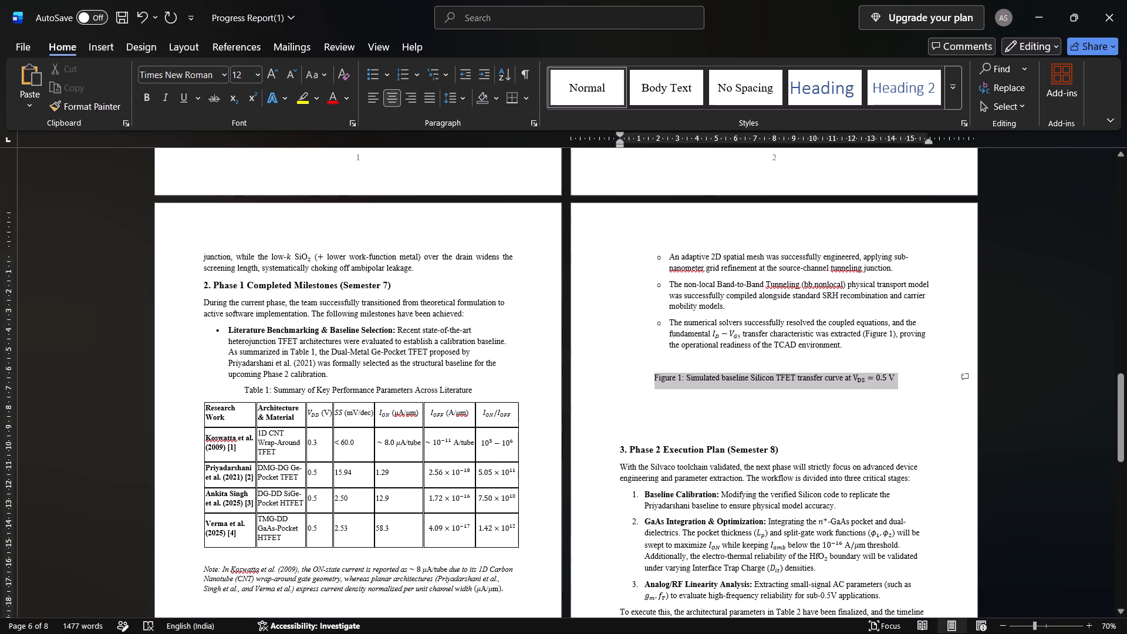
{"action": "left_click_drag", "start_coordinate": [906, 379], "coordinate": [905, 379]}
{"action": "key", "text": "BackSpace"}
{"action": "key", "text": "BackSpace"}
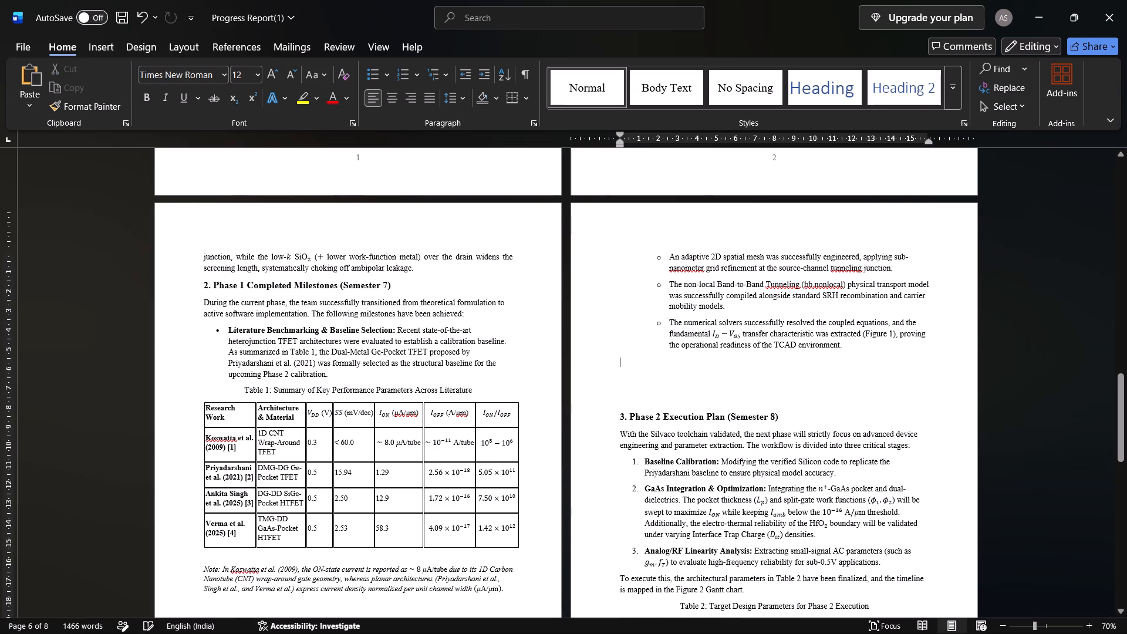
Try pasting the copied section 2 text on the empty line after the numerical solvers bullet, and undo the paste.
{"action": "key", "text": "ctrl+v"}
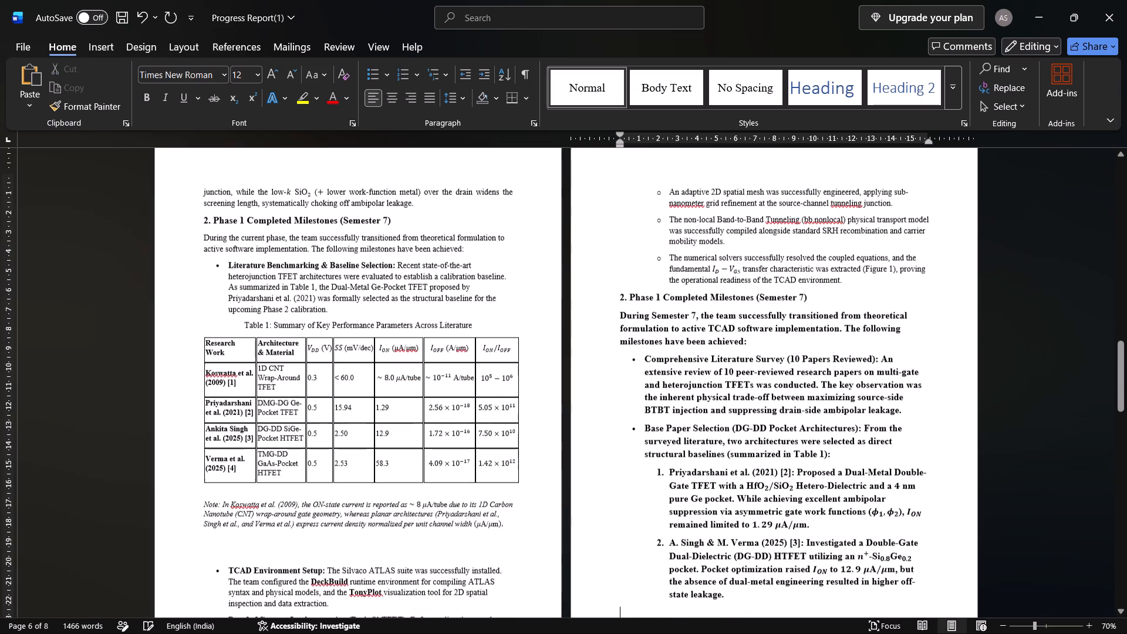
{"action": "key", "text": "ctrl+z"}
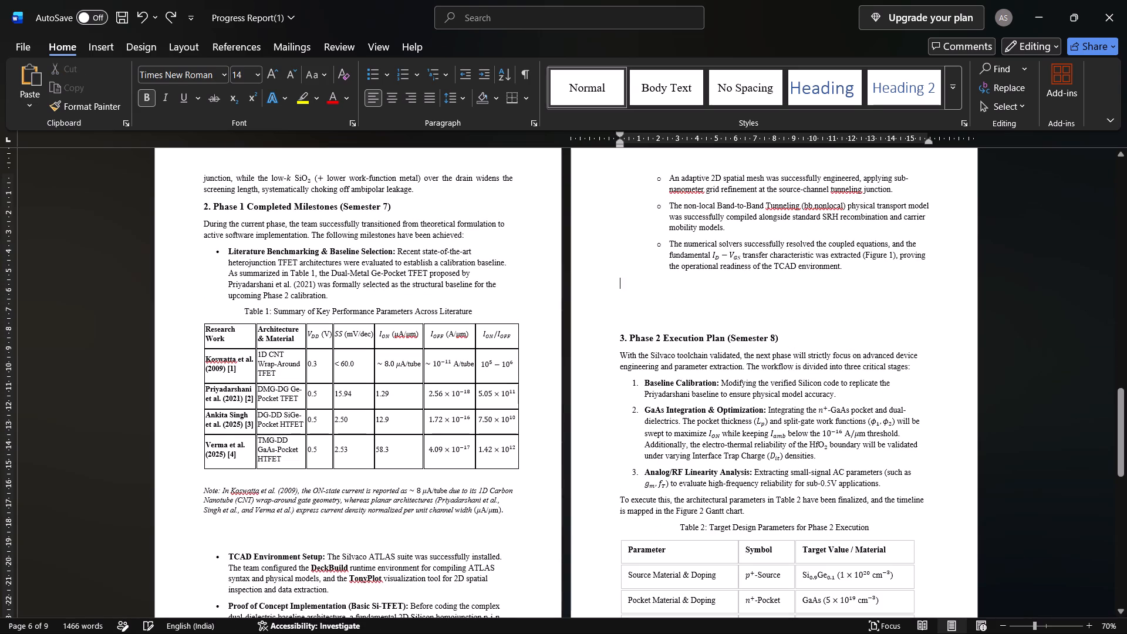
Turn off bold and reduce the font size to 12 on the empty line before section 3.
{"action": "left_click", "coordinate": [146, 99]}
{"action": "left_click", "coordinate": [290, 75]}
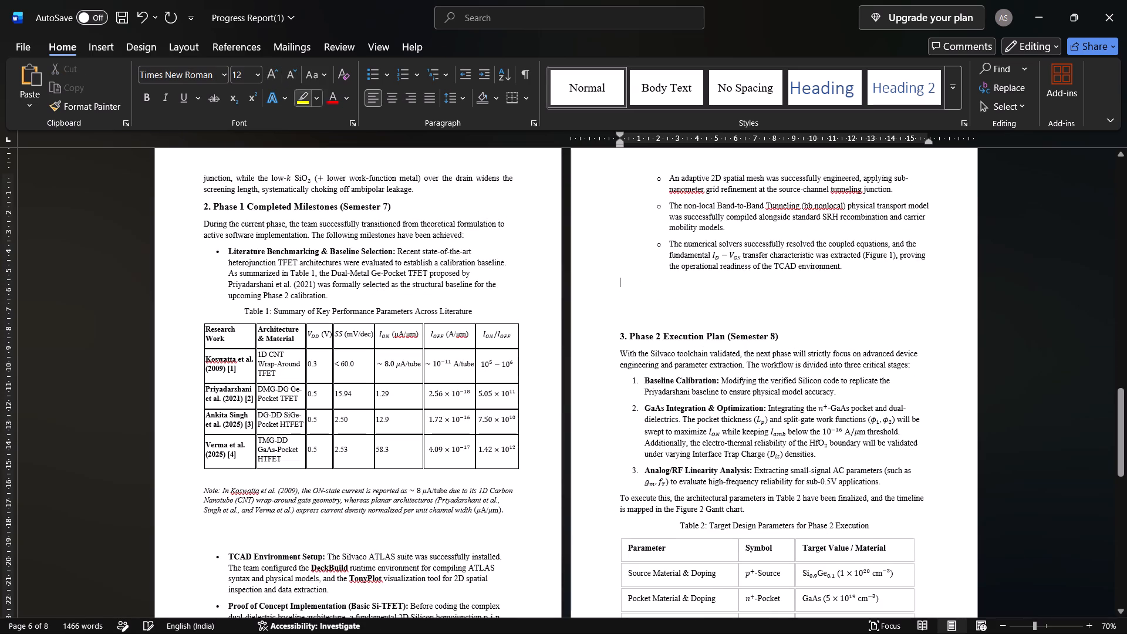
Paste the copied Phase 1 Completed Milestones text on the empty line after the numerical solvers bullet, before section 3.
{"action": "key", "text": "ctrl+v"}
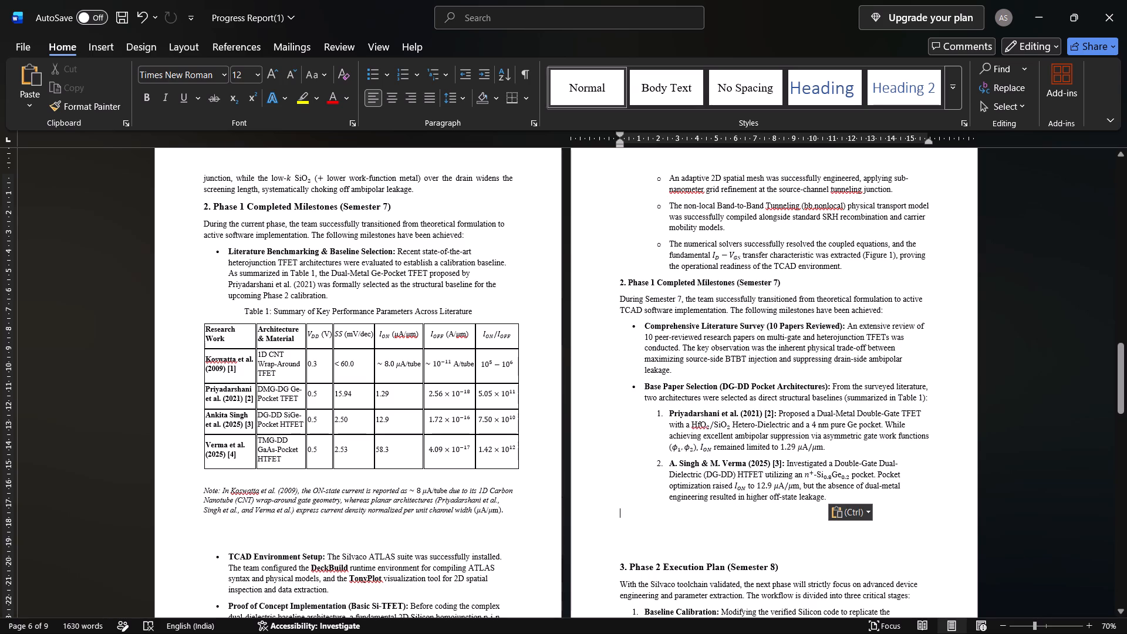
Move the literature comparison table from the old section 2 to directly below the second base paper item in the new section 2.
{"action": "left_click_drag", "start_coordinate": [202, 204], "coordinate": [235, 215]}
{"action": "left_click_drag", "start_coordinate": [235, 215], "coordinate": [866, 271]}
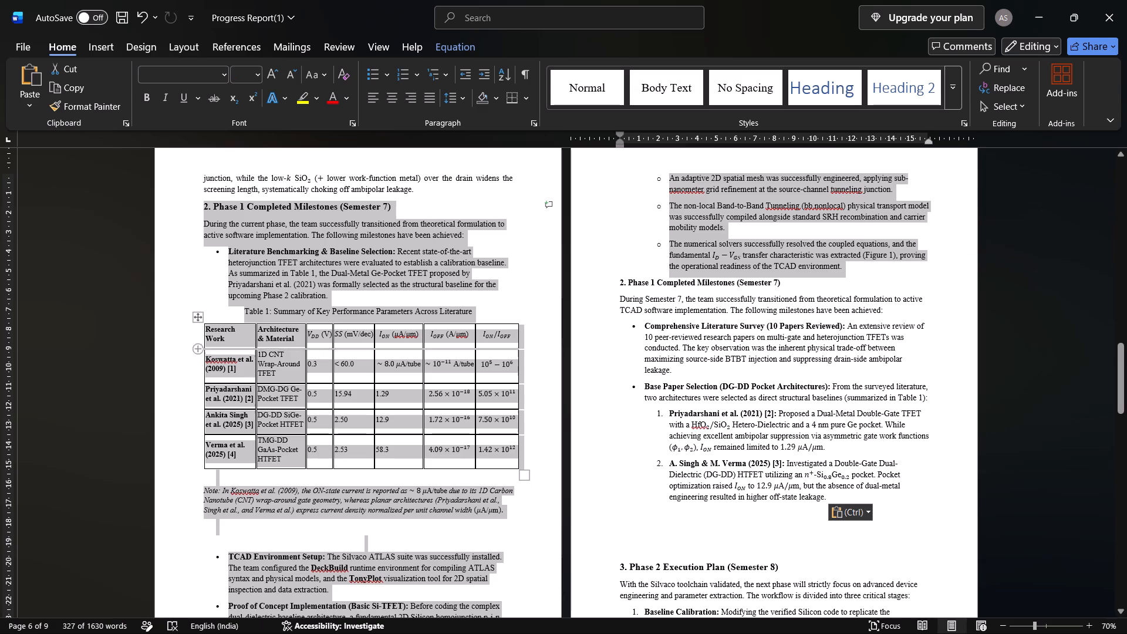
{"action": "left_click", "coordinate": [199, 314]}
{"action": "left_click", "coordinate": [522, 478]}
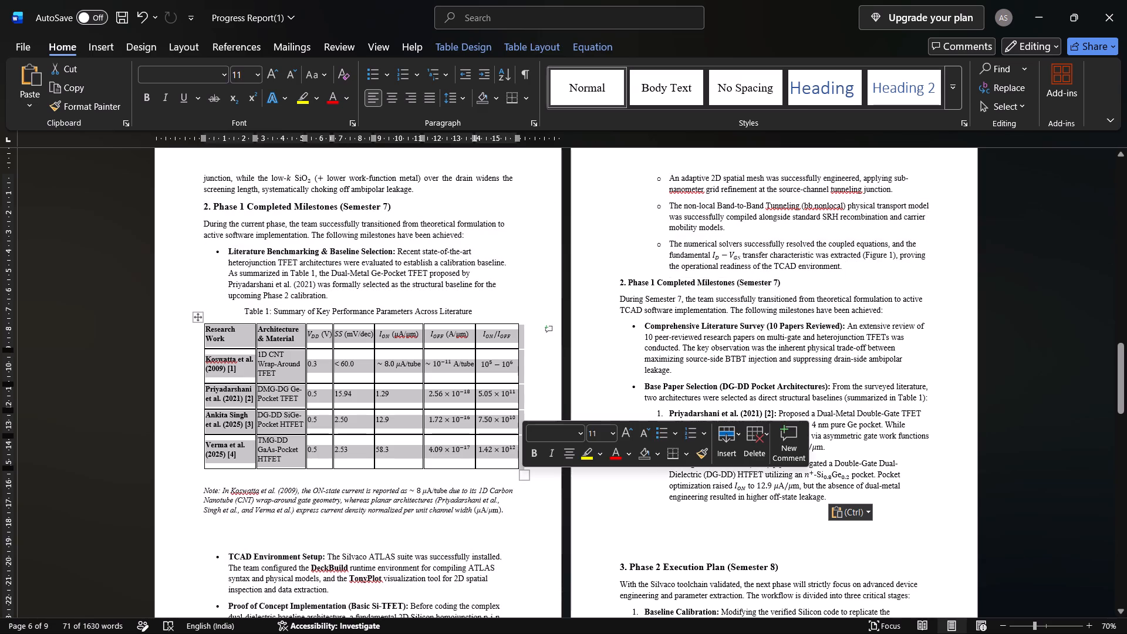
{"action": "key", "text": "ctrl+x"}
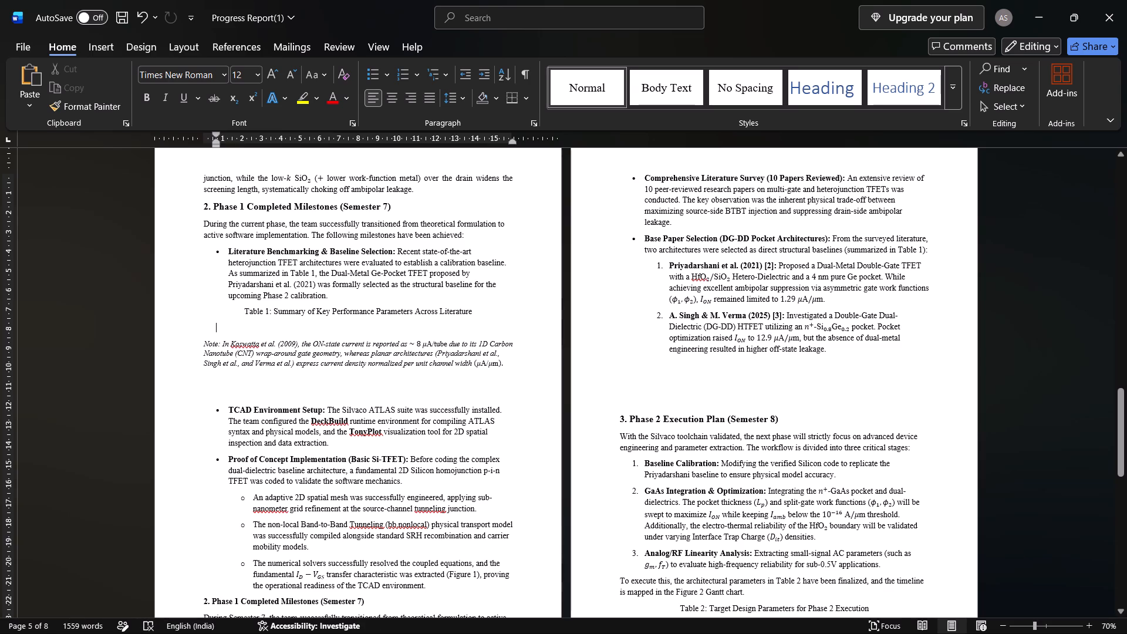
{"action": "left_click", "coordinate": [848, 358]}
{"action": "key", "text": "Return"}
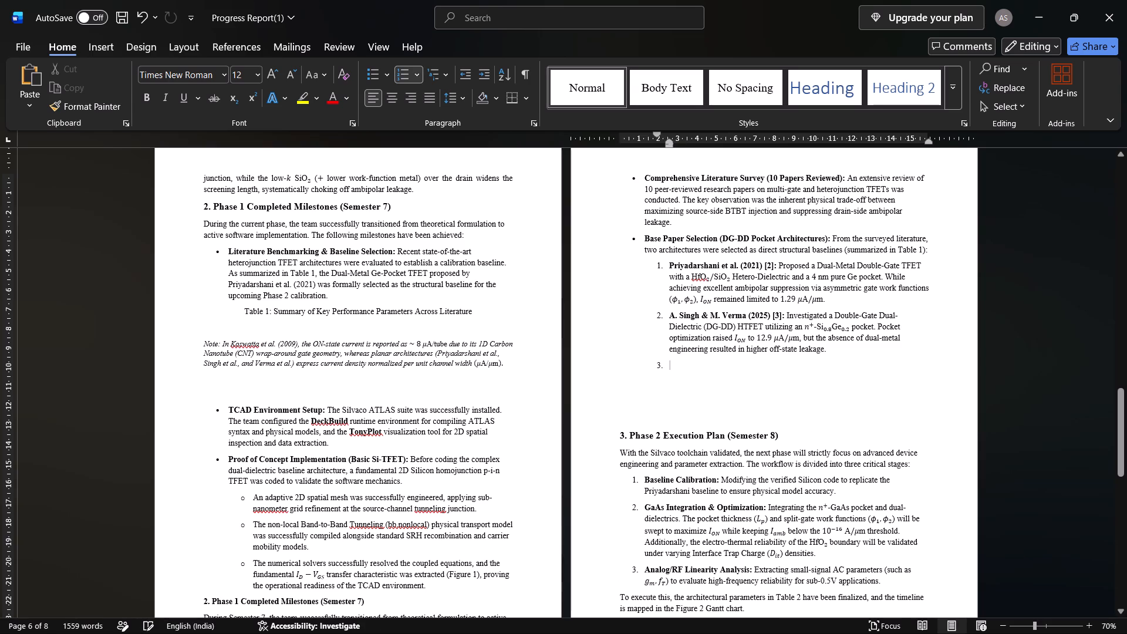
{"action": "key", "text": "BackSpace"}
{"action": "key", "text": "BackSpace"}
{"action": "key", "text": "BackSpace"}
{"action": "key", "text": "ctrl+v"}
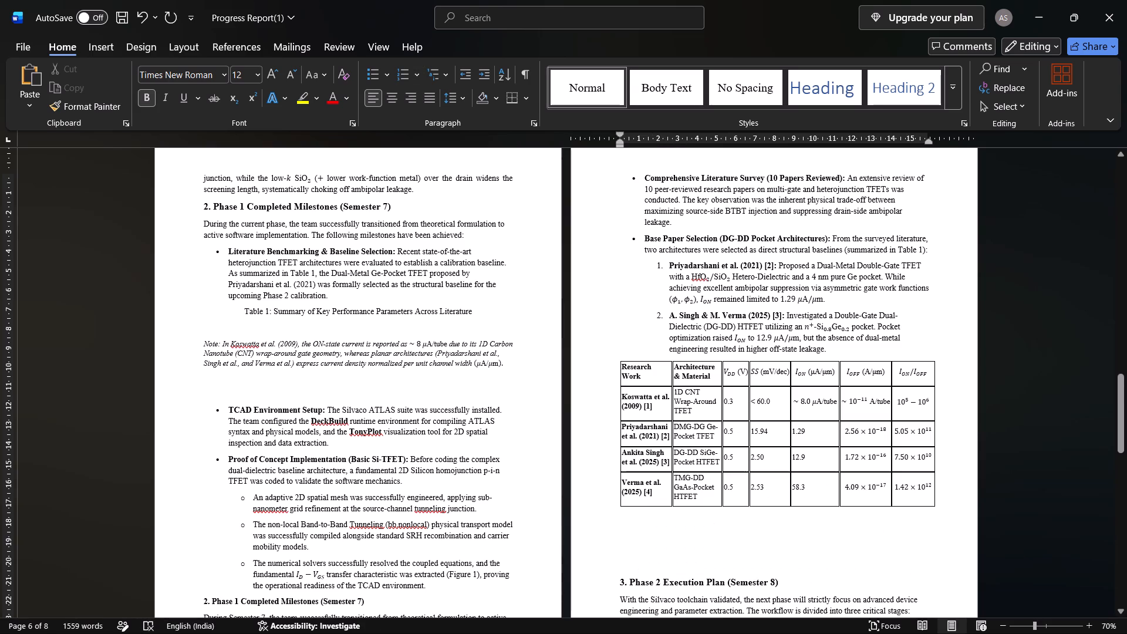
Delete the old section 2 block, from its heading through the numerical solvers bullet, including the Table 1 caption and note.
{"action": "scroll", "coordinate": [650, 278], "scroll_direction": "down", "scroll_amount": 1}
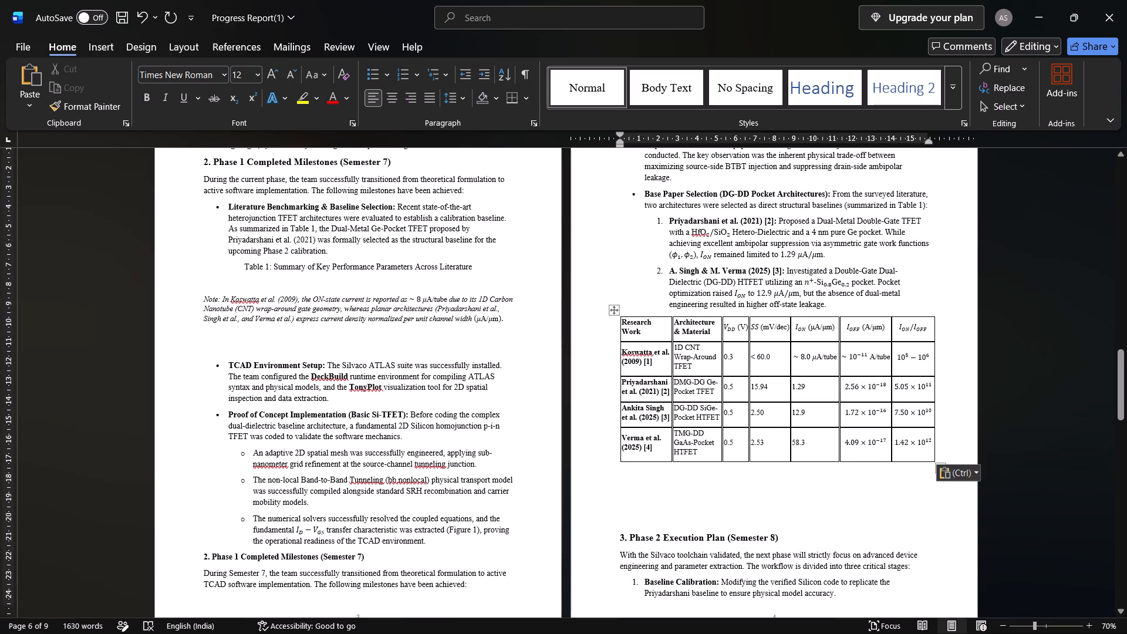
{"action": "left_click_drag", "start_coordinate": [438, 544], "coordinate": [212, 182]}
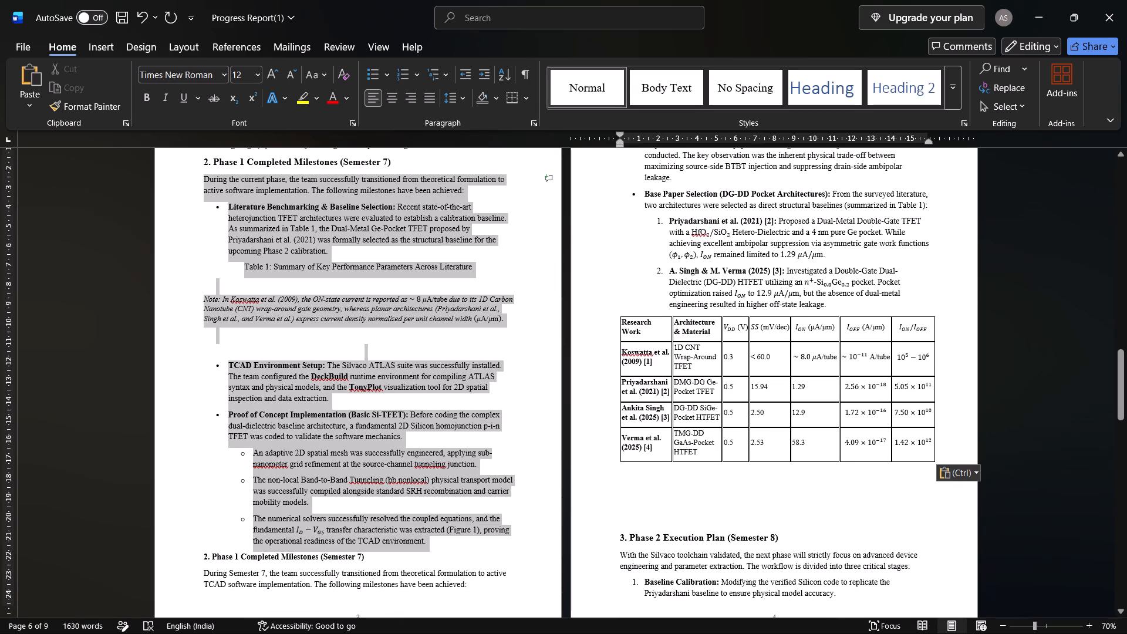
{"action": "left_click_drag", "start_coordinate": [212, 182], "coordinate": [201, 161]}
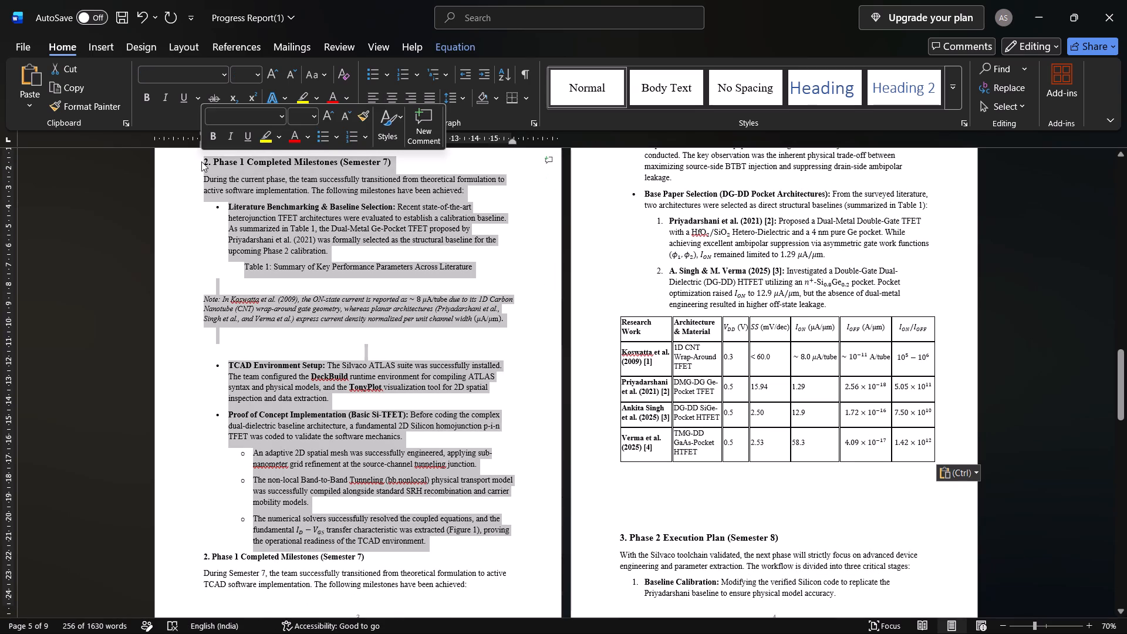
{"action": "key", "text": "BackSpace"}
Set the new "2. Phase 1 Completed Milestones (Semester 7)" heading to font size 14.
{"action": "scroll", "coordinate": [231, 257], "scroll_direction": "up", "scroll_amount": 1}
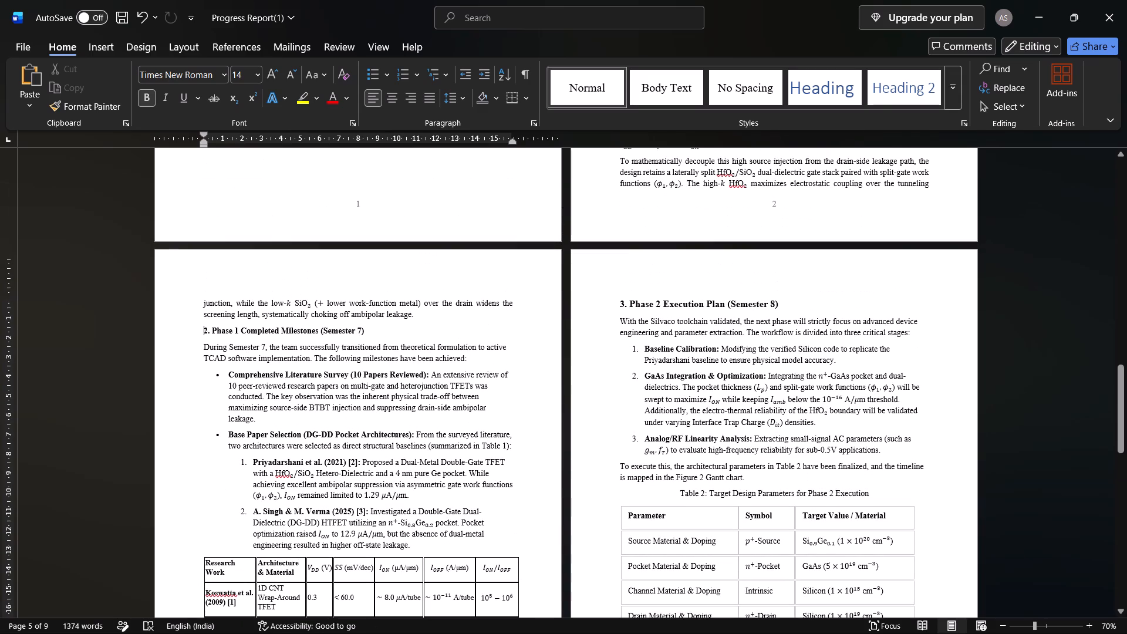
{"action": "left_click_drag", "start_coordinate": [372, 331], "coordinate": [190, 329]}
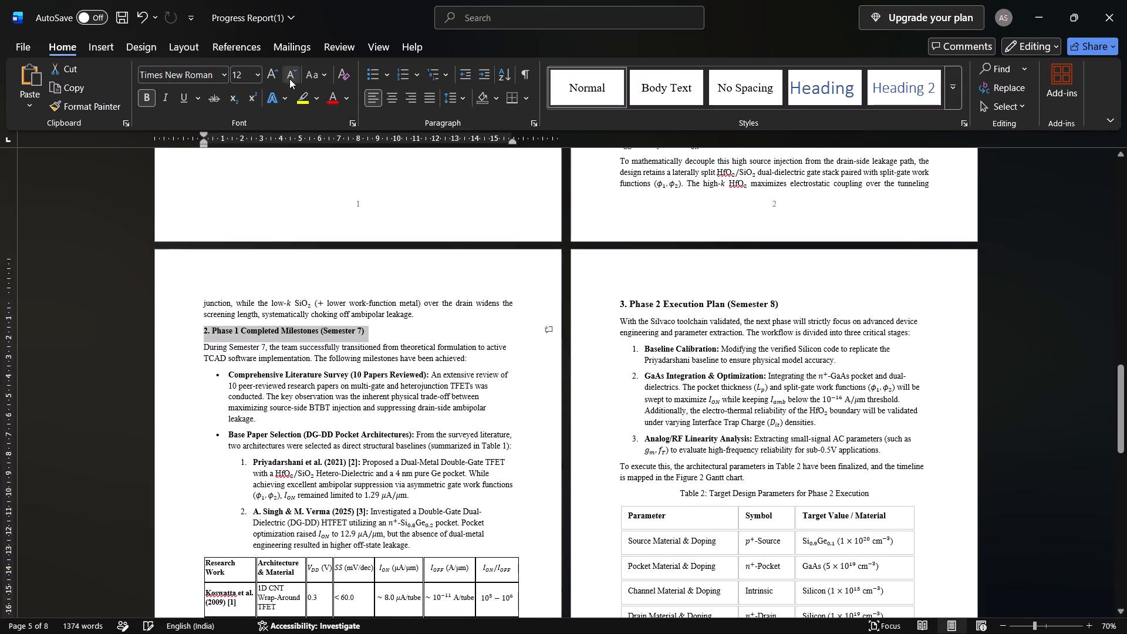
{"action": "left_click", "coordinate": [274, 75]}
Delete the Energy Band Alignment (Type-I vs. Staggered Type-II) plot and its Figure 2 caption between sections 1.2 and 1.3.
{"action": "scroll", "coordinate": [451, 308], "scroll_direction": "up", "scroll_amount": 3}
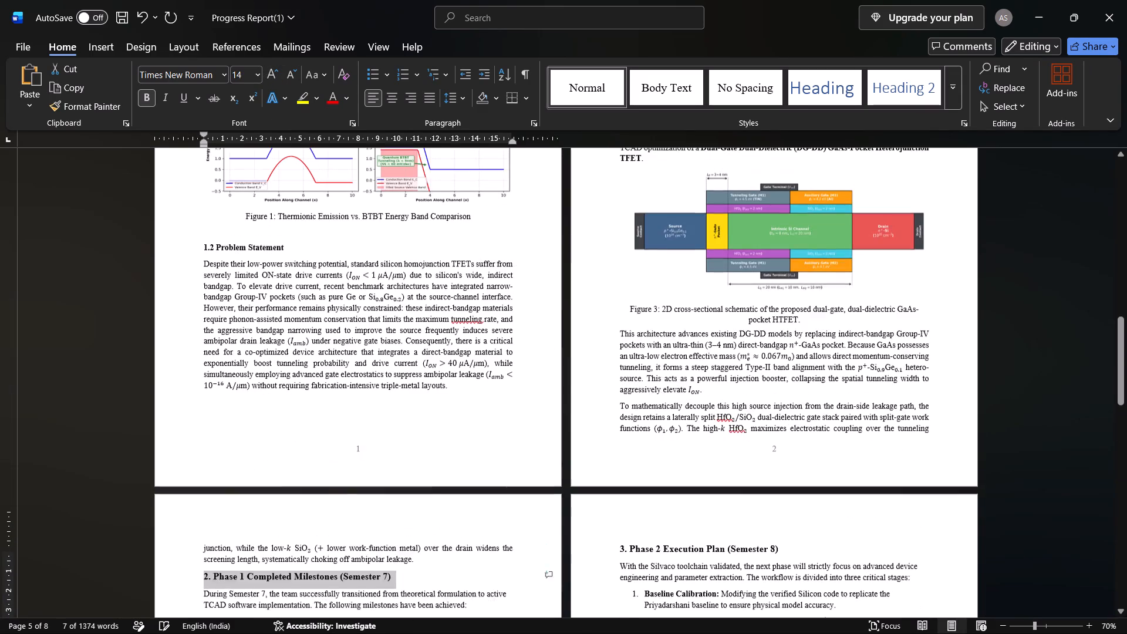
{"action": "scroll", "coordinate": [451, 308], "scroll_direction": "up", "scroll_amount": 1}
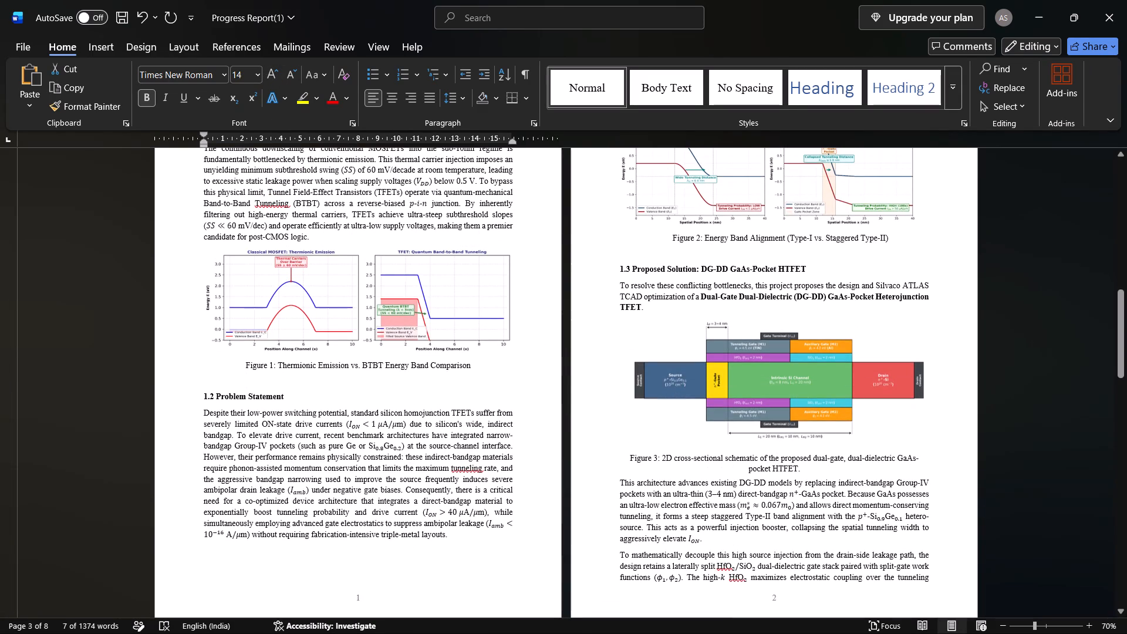
{"action": "scroll", "coordinate": [451, 308], "scroll_direction": "up", "scroll_amount": 1}
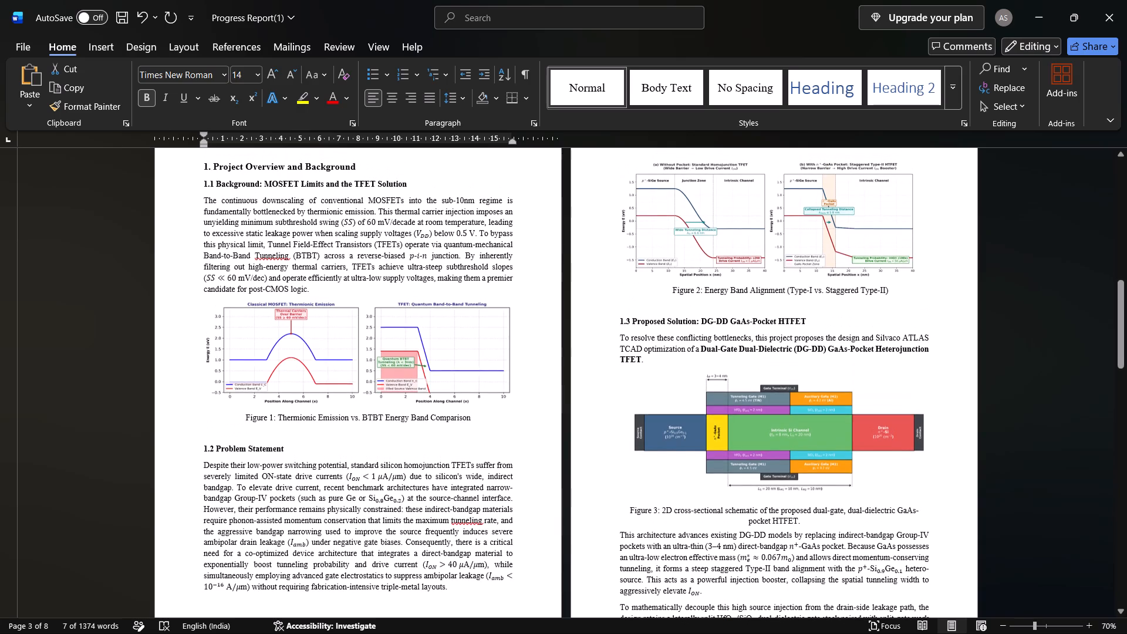
{"action": "scroll", "coordinate": [451, 308], "scroll_direction": "up", "scroll_amount": 1}
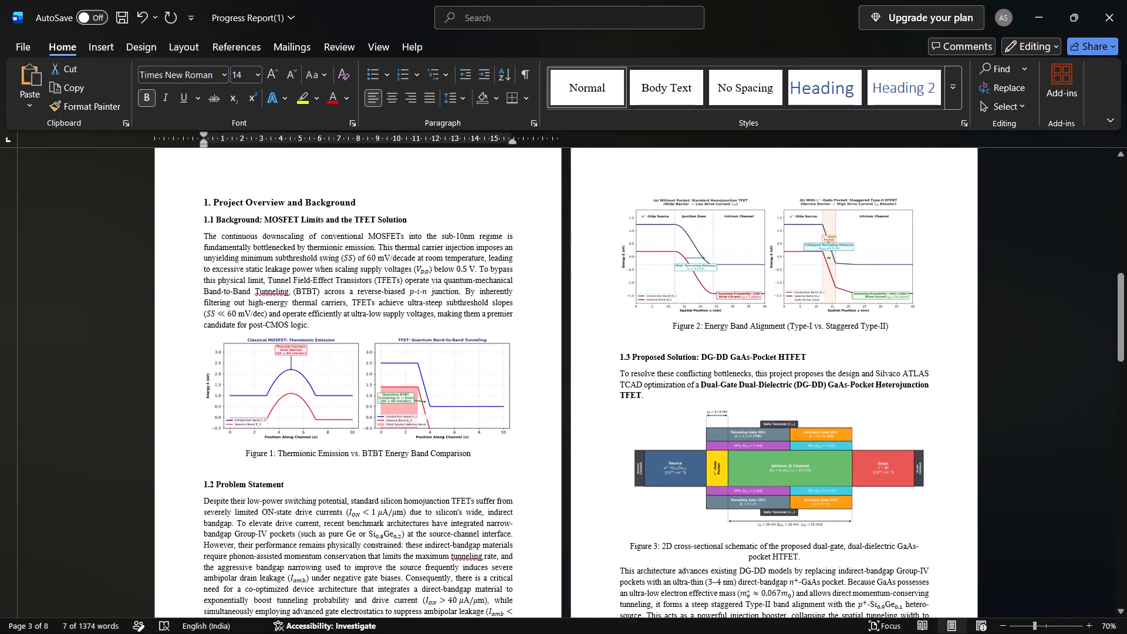
{"action": "left_click", "coordinate": [728, 275]}
{"action": "key", "text": "Delete"}
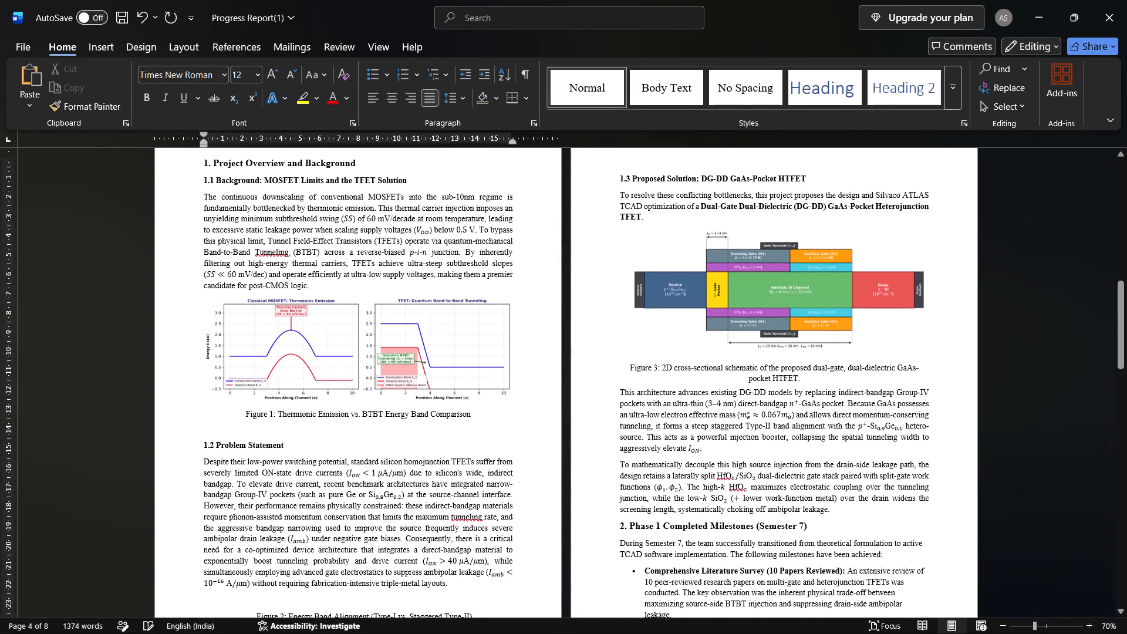
{"action": "scroll", "coordinate": [717, 385], "scroll_direction": "down", "scroll_amount": 1}
{"action": "left_click_drag", "start_coordinate": [481, 469], "coordinate": [275, 488]}
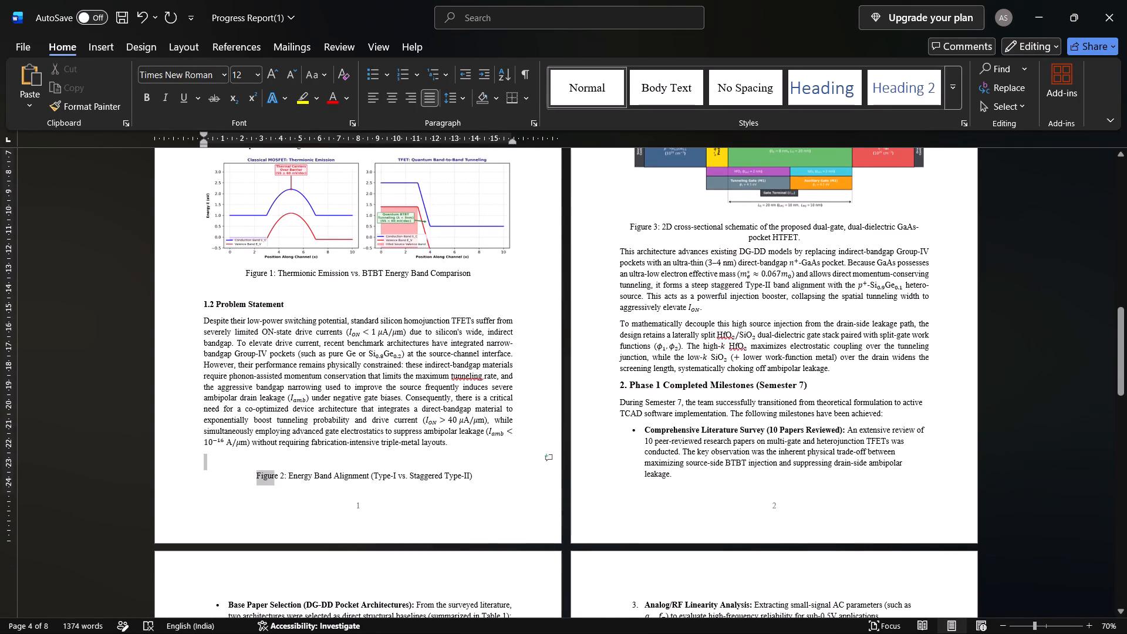
{"action": "left_click_drag", "start_coordinate": [275, 488], "coordinate": [491, 487]}
{"action": "key", "text": "BackSpace"}
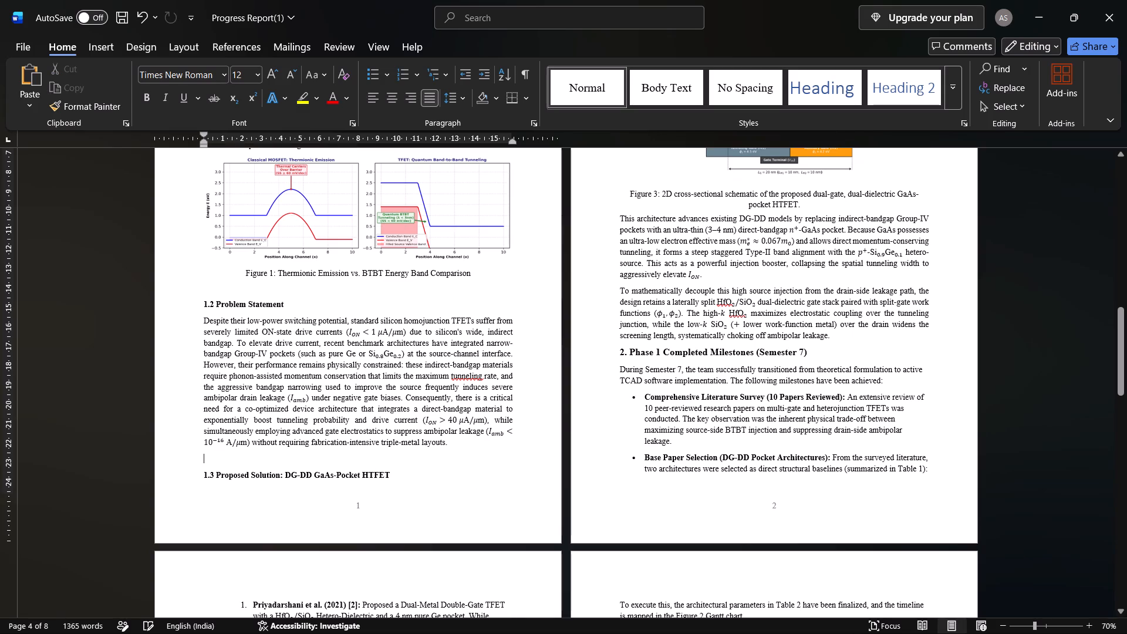
Add a blank line before the 1.3 Proposed Solution heading so it starts on the next page.
{"action": "key", "text": "Return"}
Insert blank lines after section 1.3's last paragraph so the section 2 heading starts on a new page.
{"action": "scroll", "coordinate": [491, 487], "scroll_direction": "right", "scroll_amount": 1}
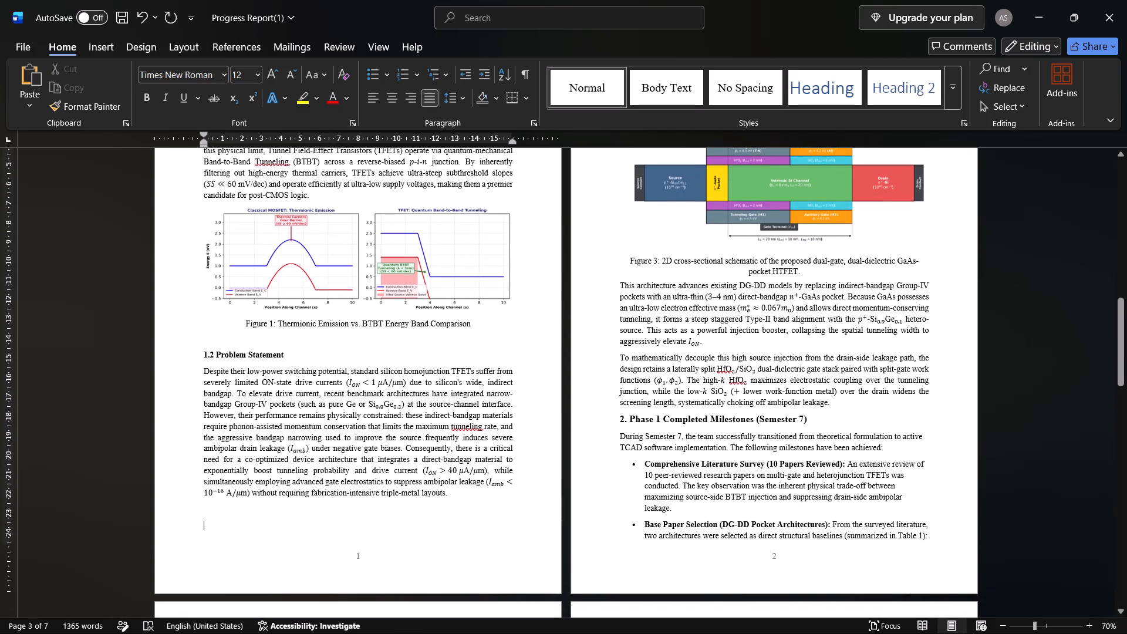
{"action": "left_click", "coordinate": [859, 406]}
{"action": "key", "text": "Return"}
{"action": "key", "text": "Return"}
{"action": "key", "text": "Return"}
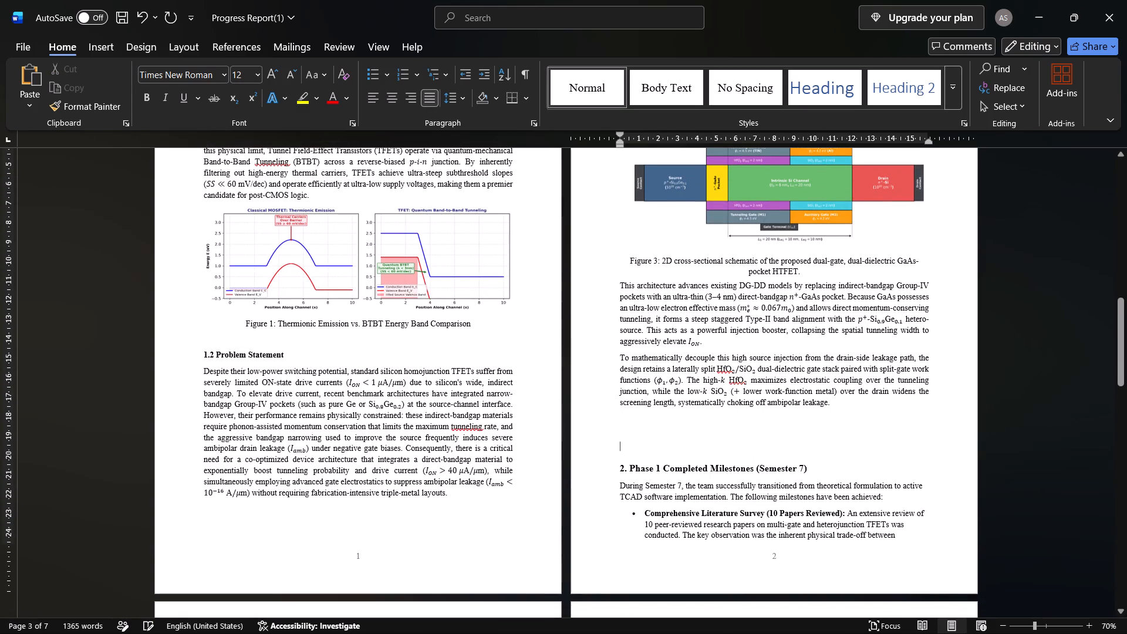
{"action": "key", "text": "Return"}
{"action": "key", "text": "Return"}
{"action": "key", "text": "Return"}
{"action": "key", "text": "Return"}
{"action": "key", "text": "Return"}
Insert a blank line before the Phase 2 Execution Plan heading so section 3 starts on the next page.
{"action": "scroll", "coordinate": [859, 406], "scroll_direction": "down", "scroll_amount": 2}
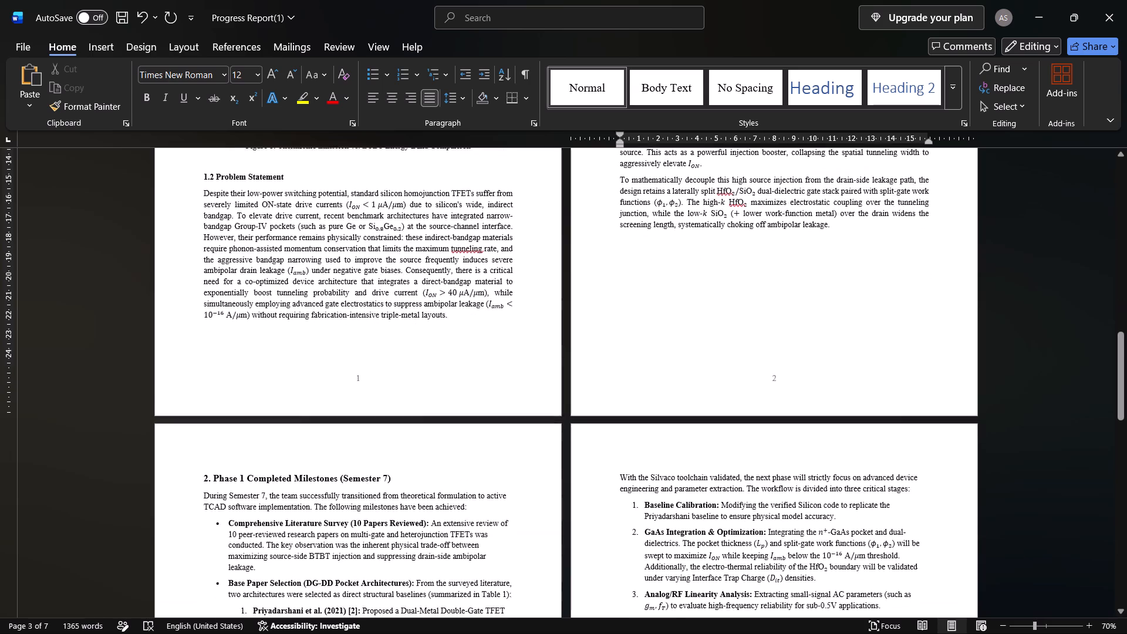
{"action": "scroll", "coordinate": [859, 406], "scroll_direction": "down", "scroll_amount": 3}
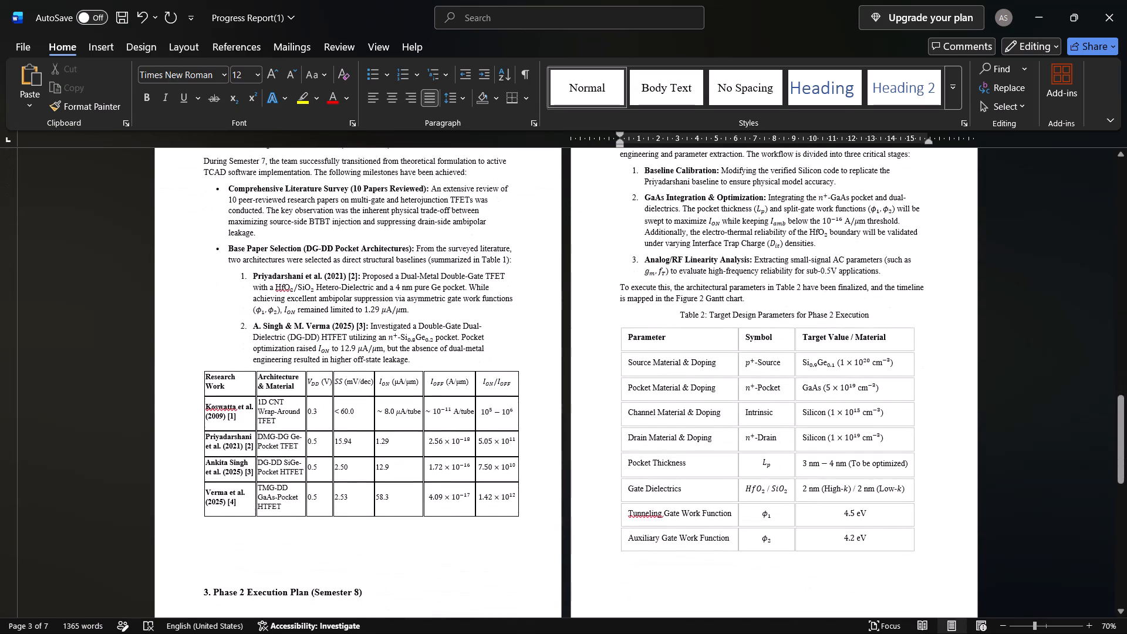
{"action": "left_click", "coordinate": [200, 595]}
{"action": "key", "text": "Return"}
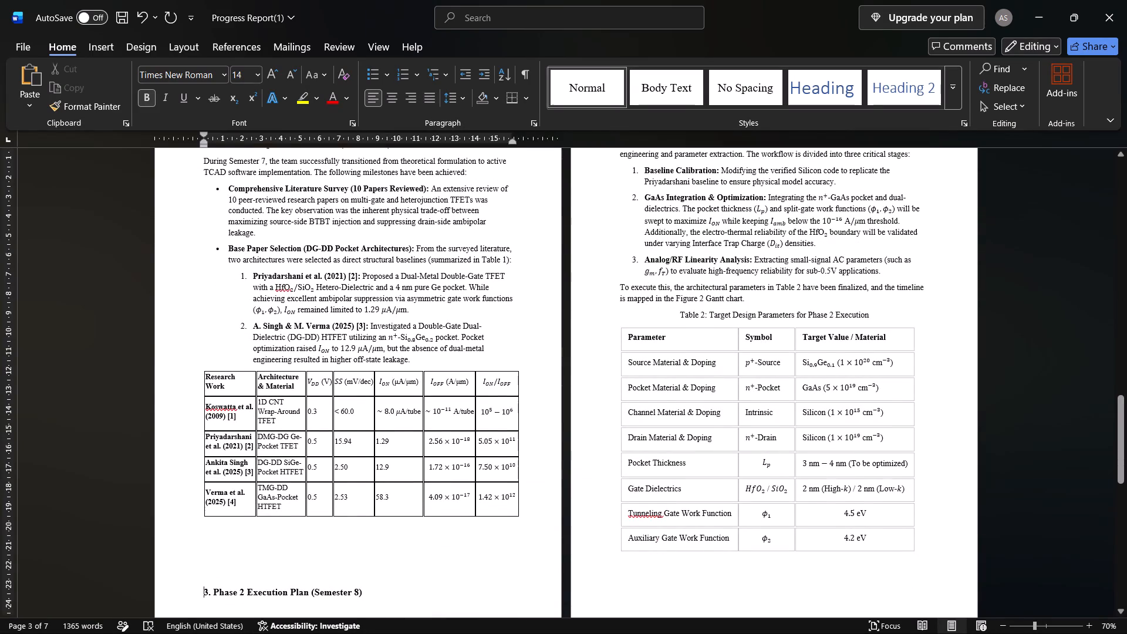
{"action": "scroll", "coordinate": [200, 595], "scroll_direction": "down", "scroll_amount": 1}
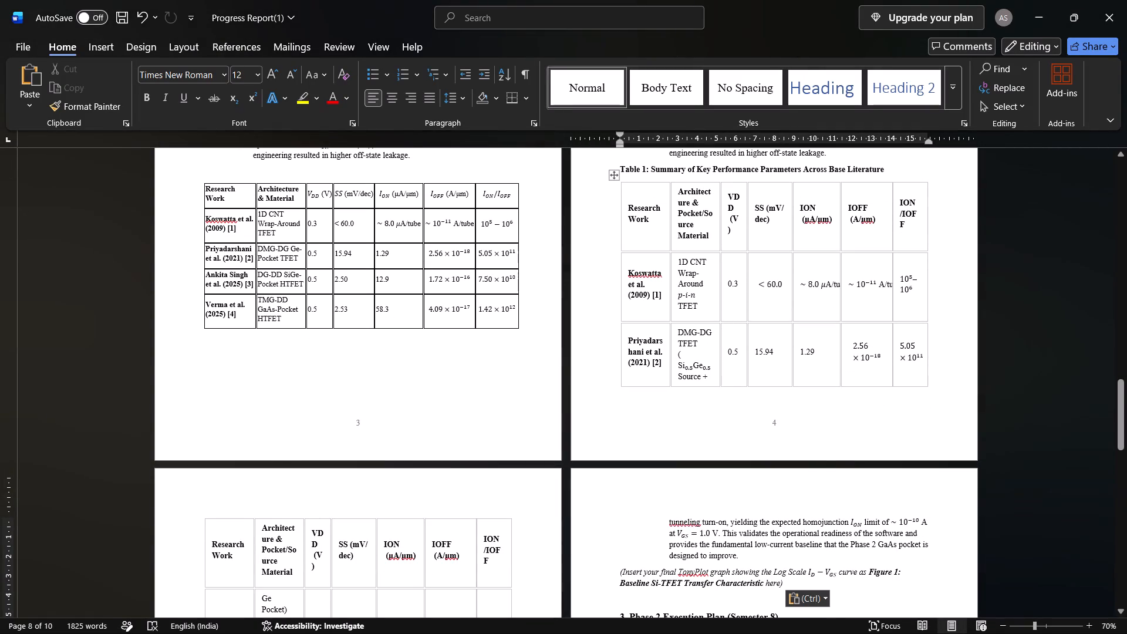
Remove the pasted comparison table, contents and grid, from under the new Table 1 caption.
{"action": "scroll", "coordinate": [650, 400], "scroll_direction": "down", "scroll_amount": 4}
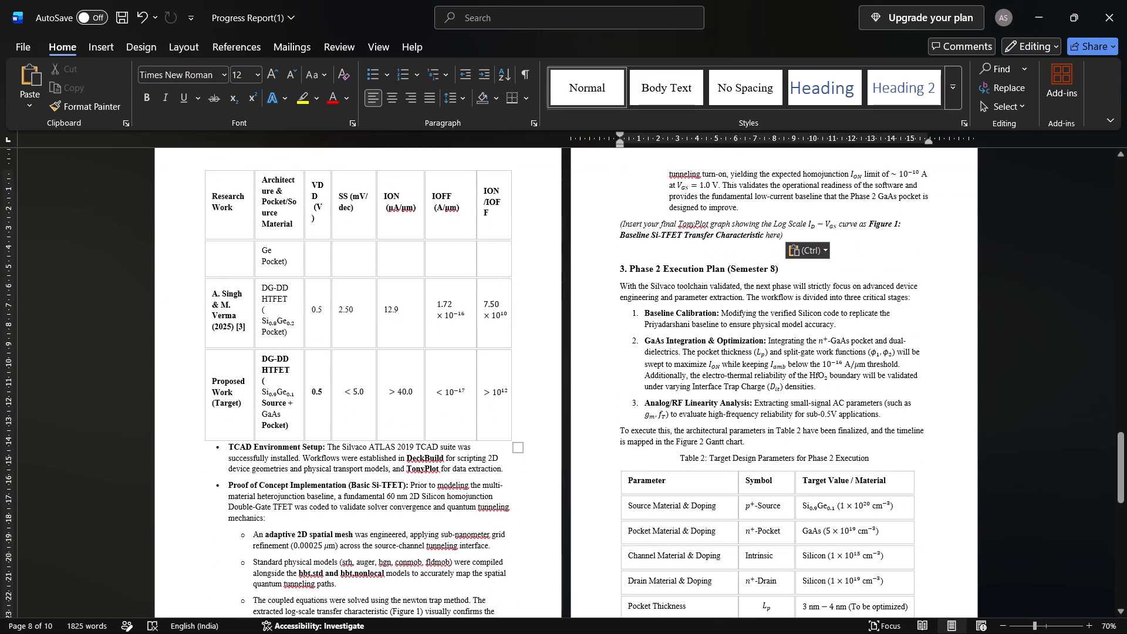
{"action": "left_click", "coordinate": [519, 450]}
{"action": "key", "text": "Delete"}
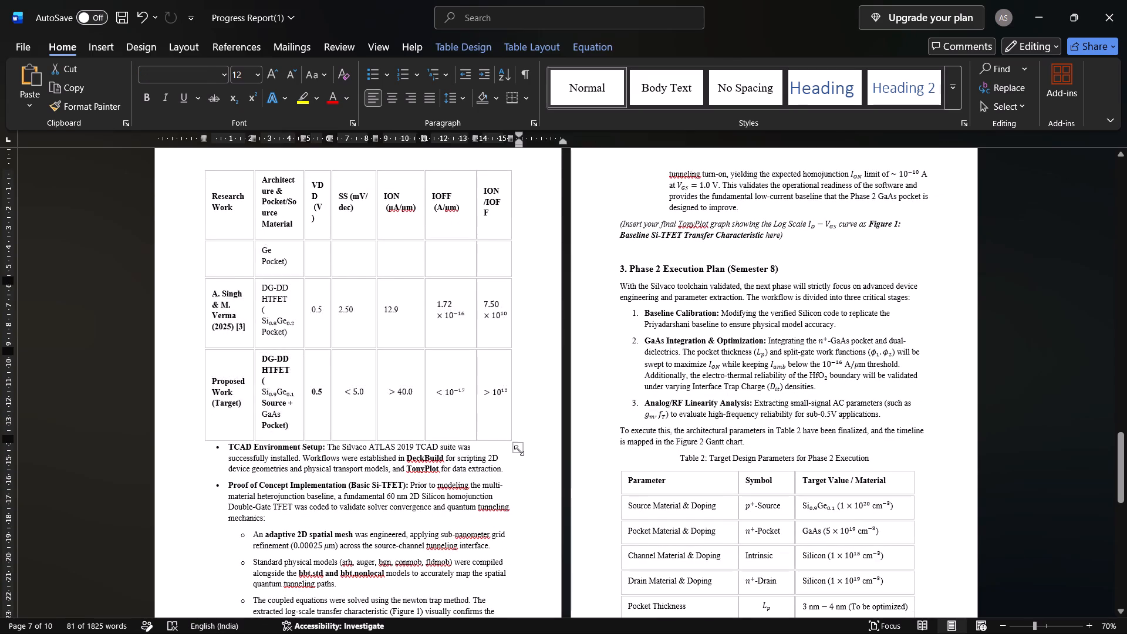
{"action": "scroll", "coordinate": [519, 450], "scroll_direction": "up", "scroll_amount": 2}
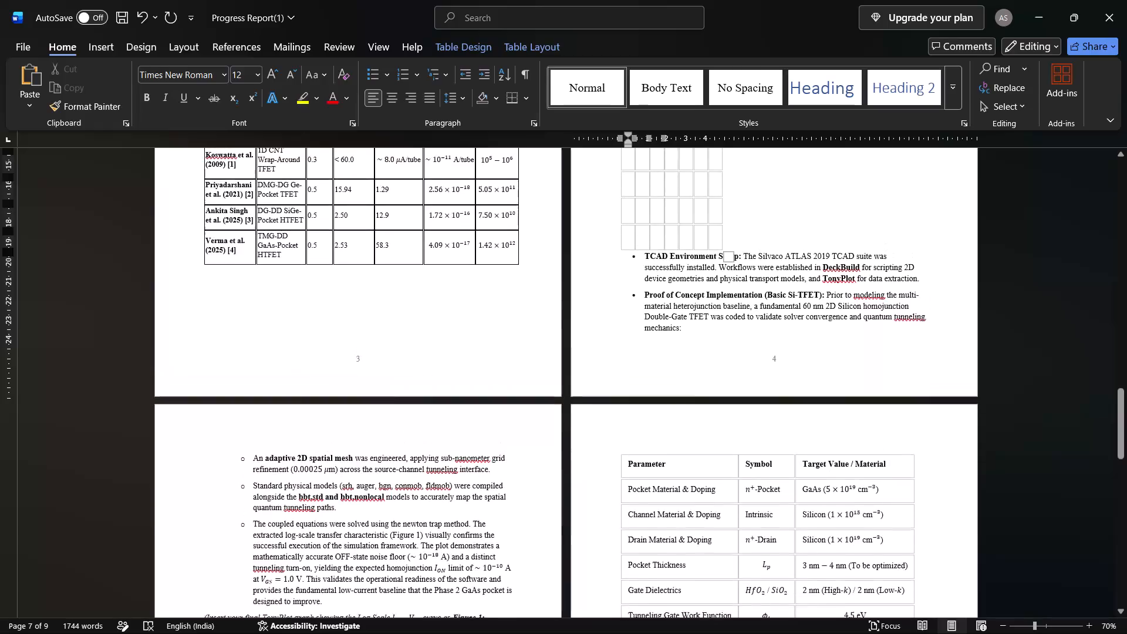
{"action": "scroll", "coordinate": [519, 450], "scroll_direction": "up", "scroll_amount": 1}
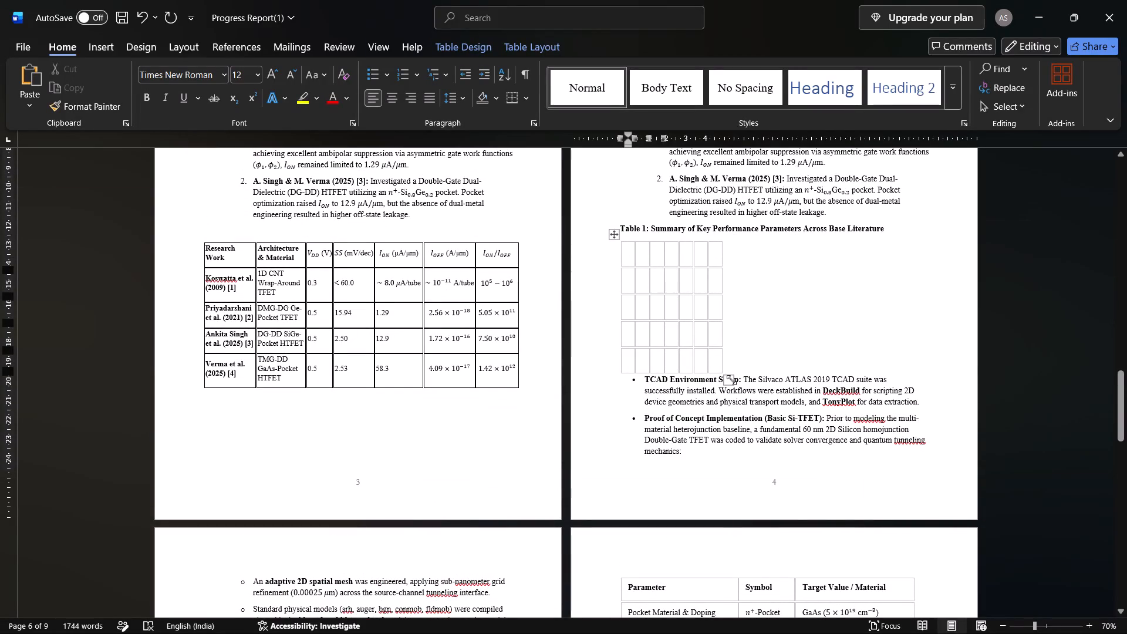
{"action": "left_click", "coordinate": [731, 380]}
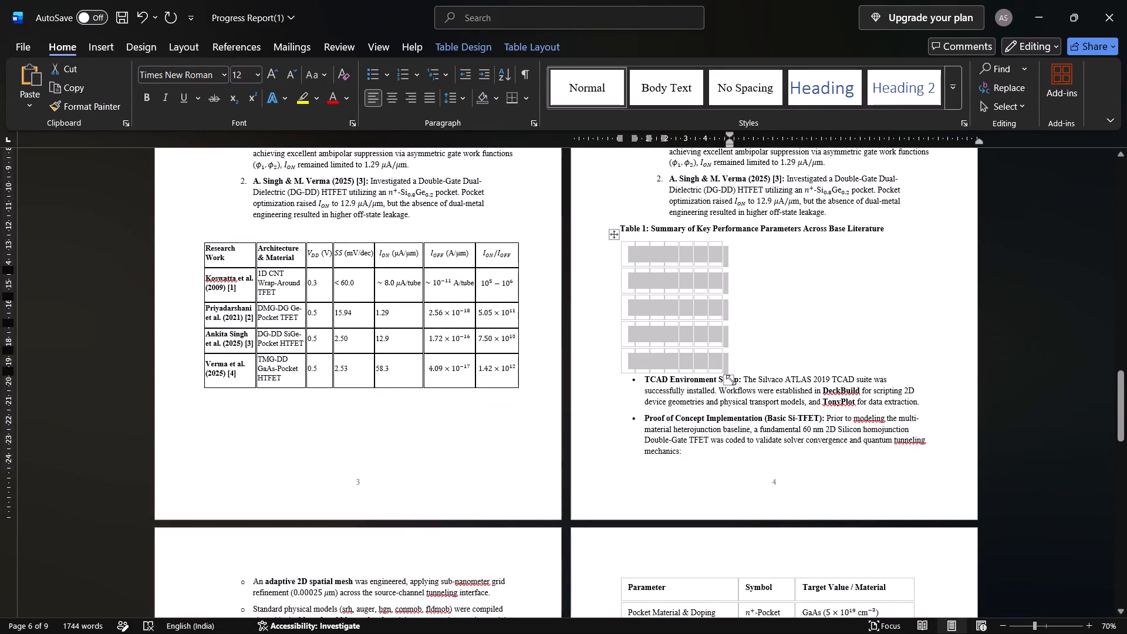
{"action": "key", "text": "ctrl+x"}
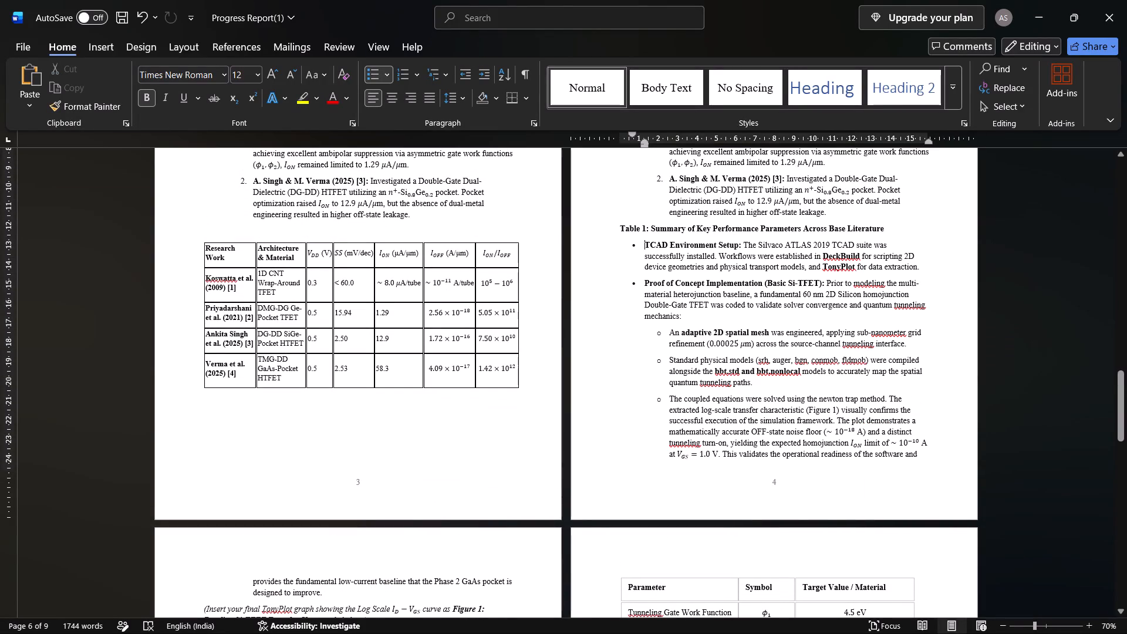
Cut the black-bordered comparison table out of the original section 2.
{"action": "scroll", "coordinate": [683, 312], "scroll_direction": "up", "scroll_amount": 2}
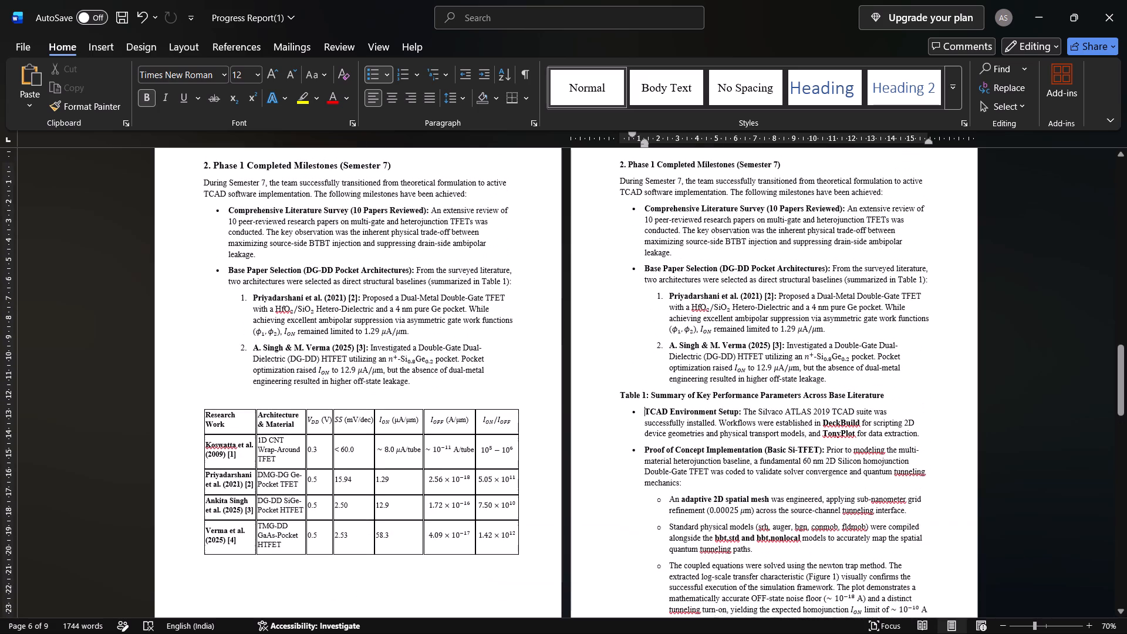
{"action": "scroll", "coordinate": [683, 312], "scroll_direction": "up", "scroll_amount": 1}
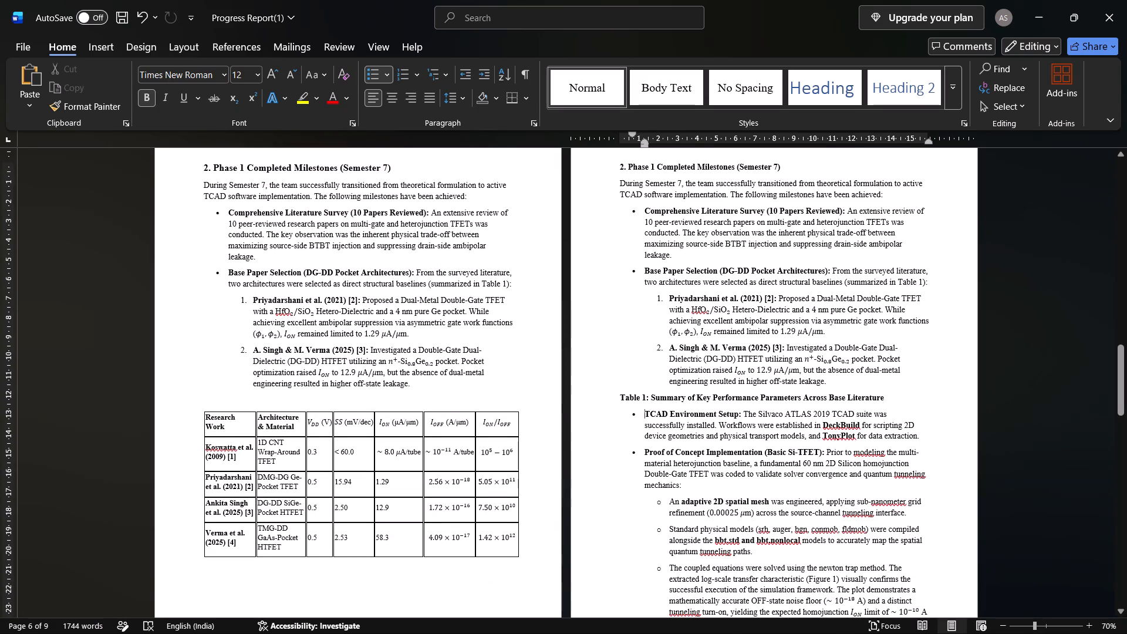
{"action": "left_click", "coordinate": [521, 554]}
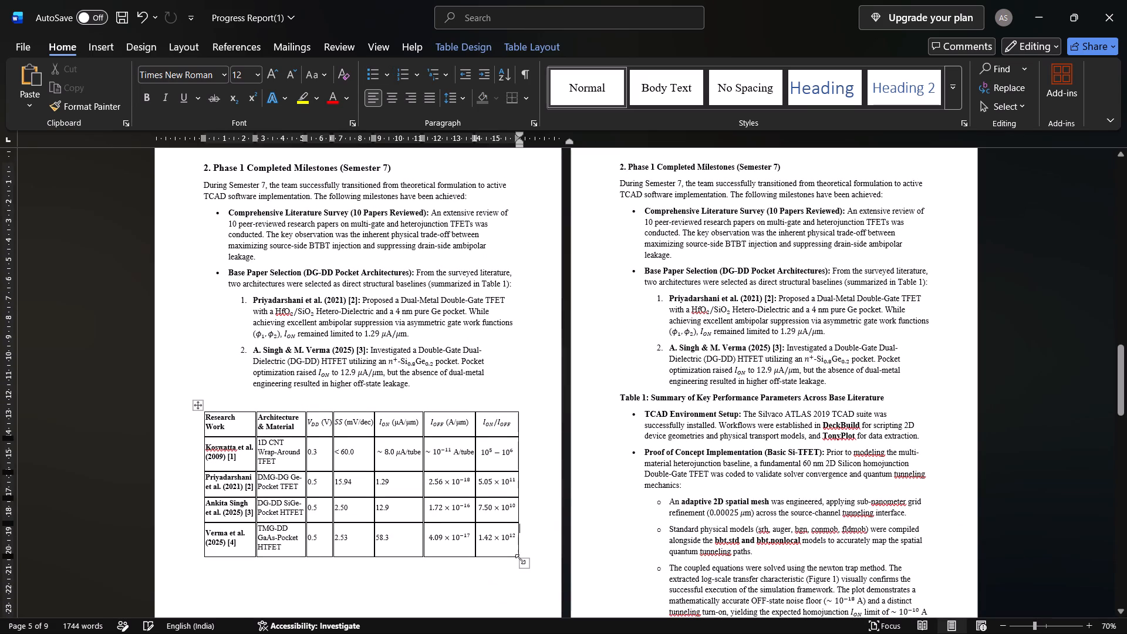
{"action": "left_click", "coordinate": [524, 562]}
{"action": "key", "text": "ctrl+x"}
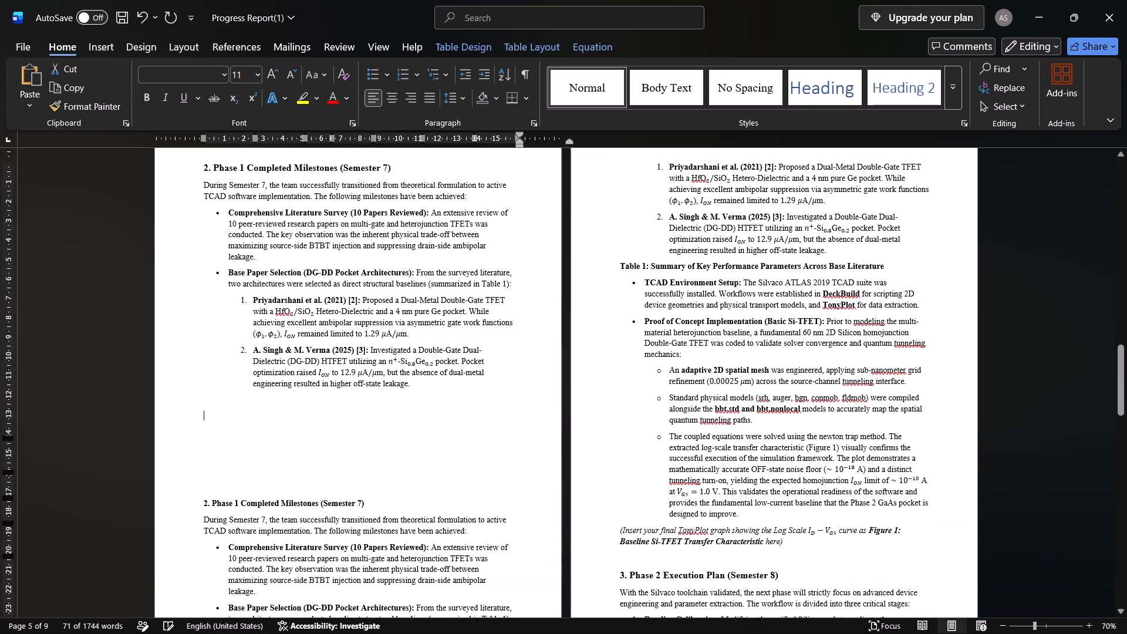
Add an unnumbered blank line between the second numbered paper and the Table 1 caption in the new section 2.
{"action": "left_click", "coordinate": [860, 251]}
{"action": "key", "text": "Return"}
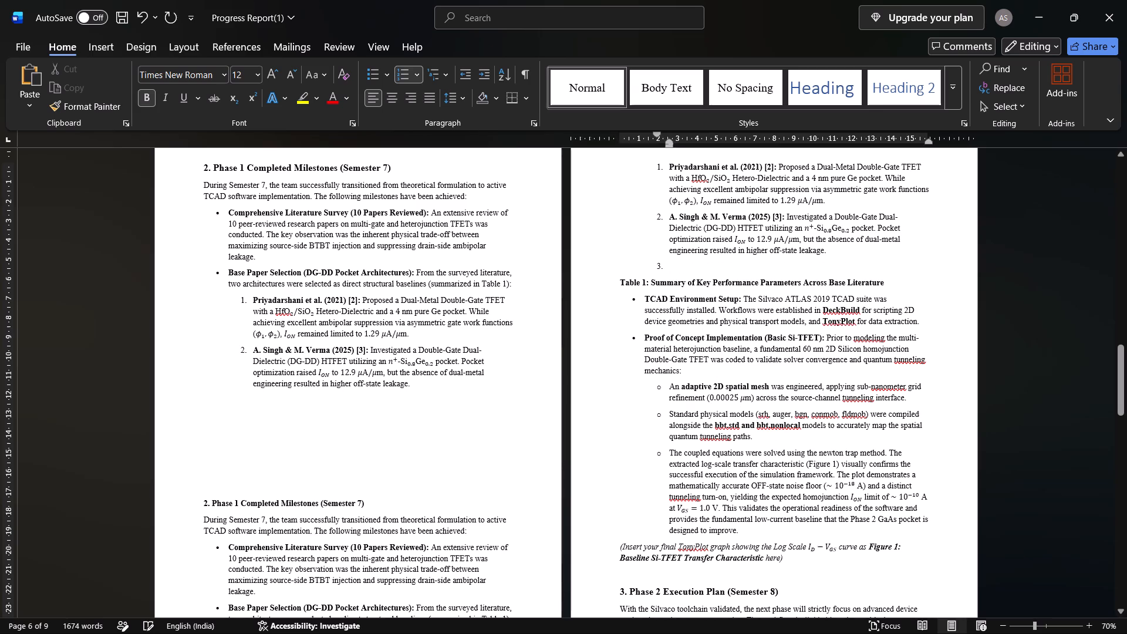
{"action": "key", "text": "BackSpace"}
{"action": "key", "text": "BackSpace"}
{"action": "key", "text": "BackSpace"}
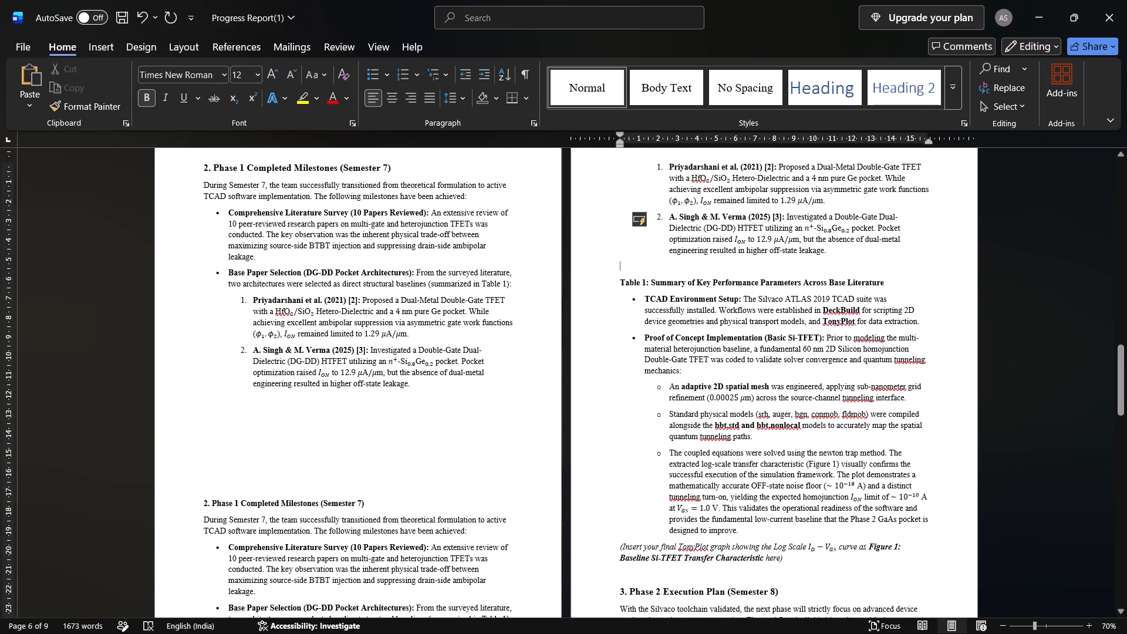
Paste the cut comparison table on a new line directly below the Table 1 caption in the new section 2.
{"action": "left_click", "coordinate": [902, 283]}
{"action": "key", "text": "Return"}
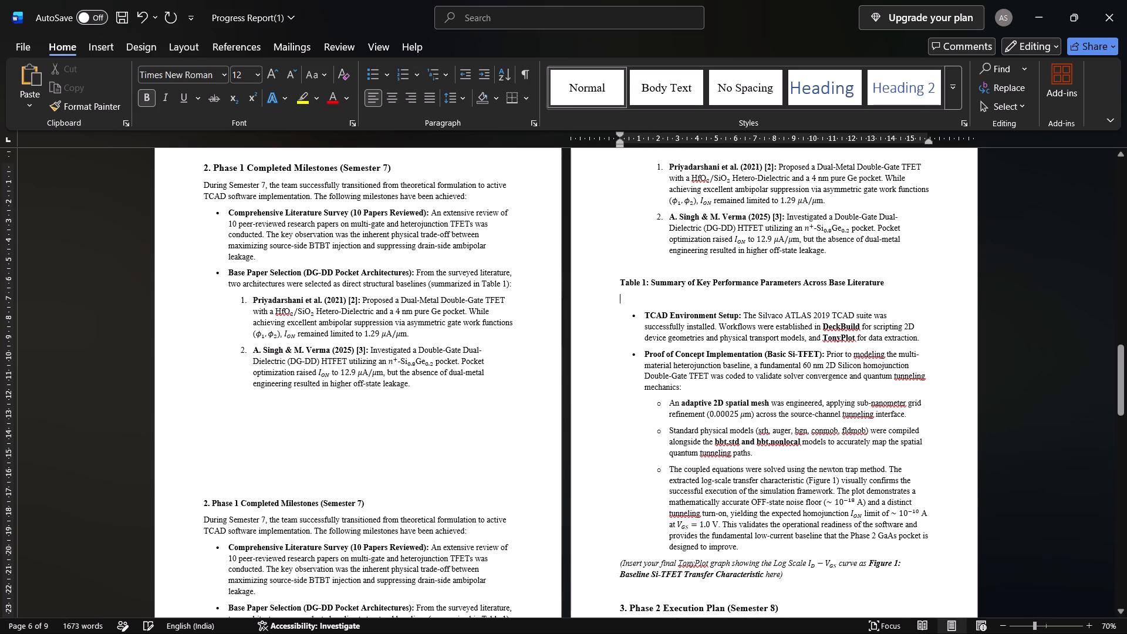
{"action": "key", "text": "ctrl+v"}
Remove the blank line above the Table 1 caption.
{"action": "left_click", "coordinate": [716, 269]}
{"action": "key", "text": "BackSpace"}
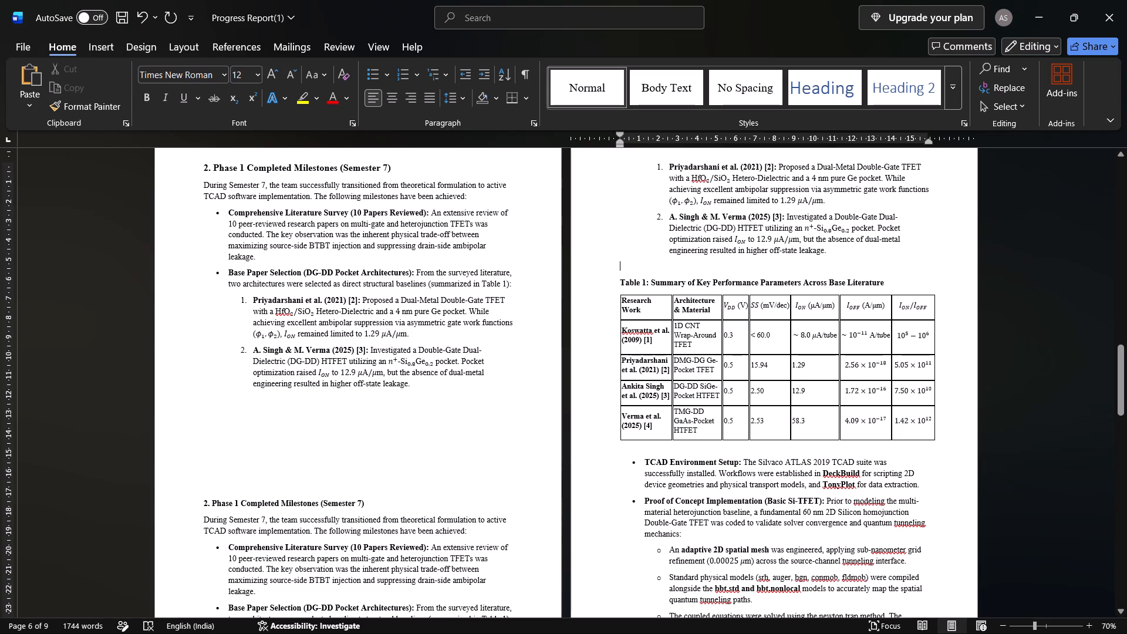
Centre the caption "Table 1: Summary of Key Performance Parameters Across Base Literature" and remove its bold formatting.
{"action": "left_click_drag", "start_coordinate": [618, 270], "coordinate": [883, 267]}
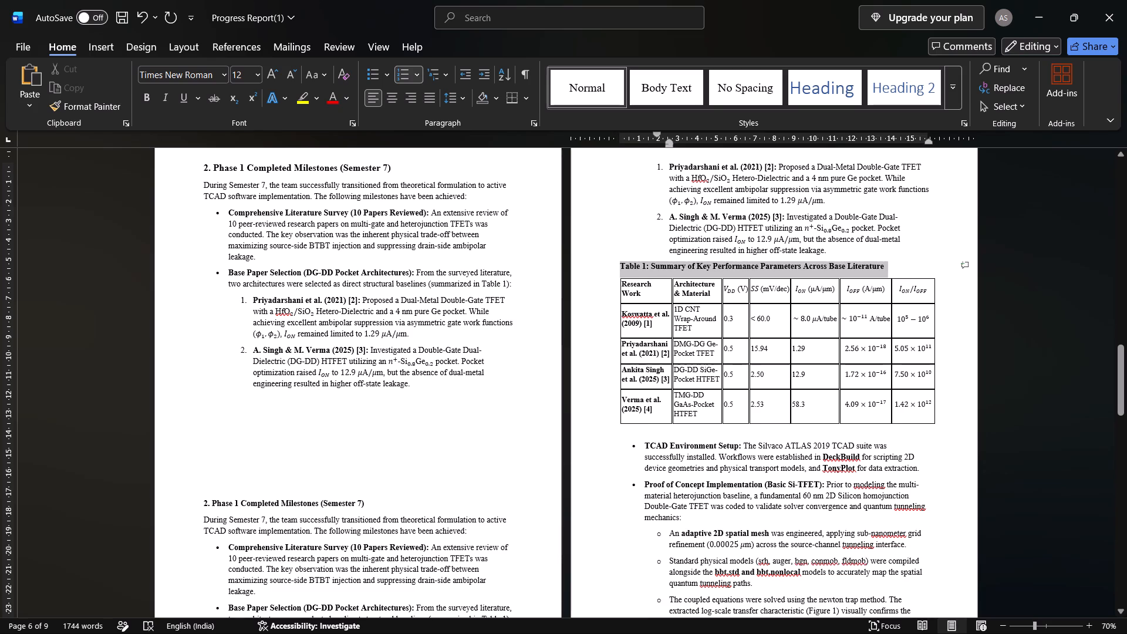
{"action": "left_click_drag", "start_coordinate": [883, 267], "coordinate": [886, 267]}
{"action": "left_click", "coordinate": [388, 98]}
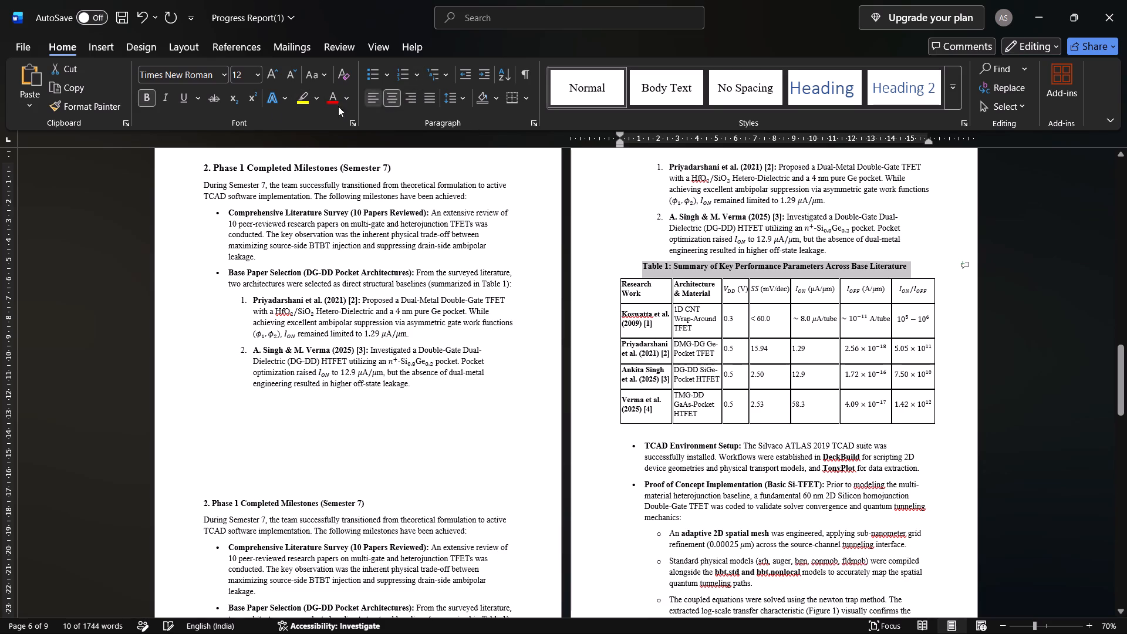
{"action": "left_click", "coordinate": [146, 96]}
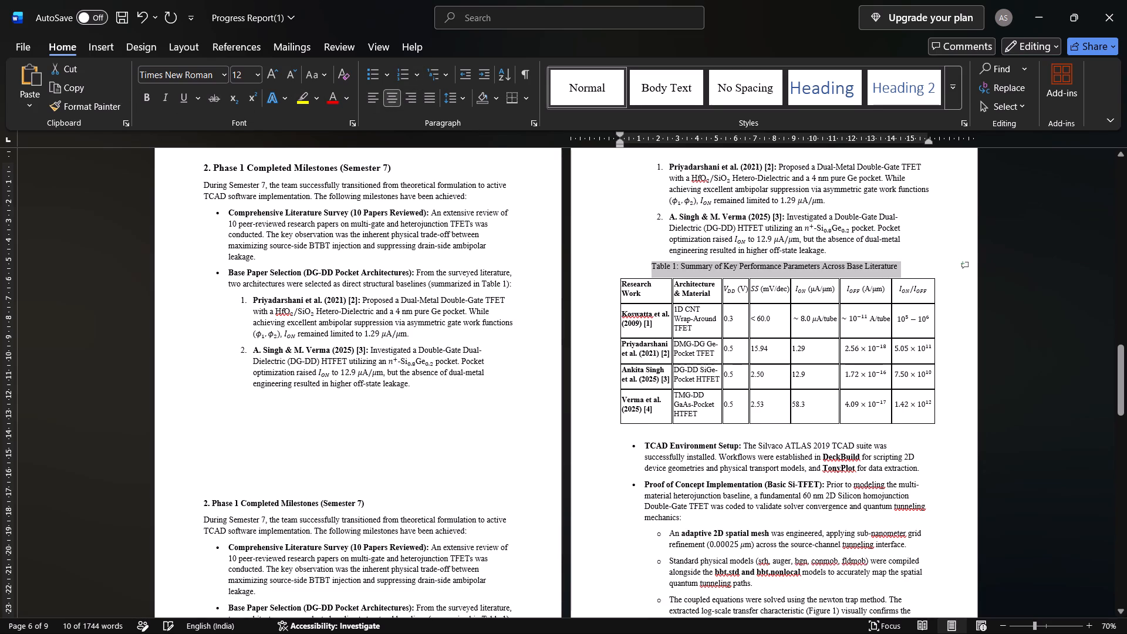
Delete the remaining original section 2, from its Phase 1 Completed Milestones heading to the end of its numbered paper list.
{"action": "left_click_drag", "start_coordinate": [442, 395], "coordinate": [345, 349]}
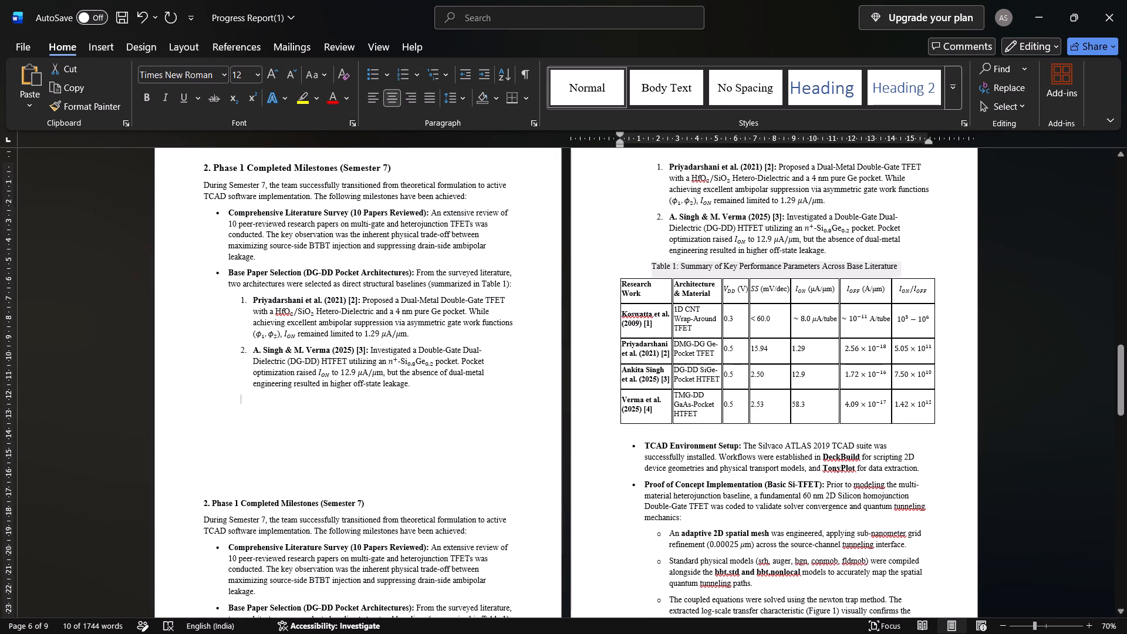
{"action": "left_click_drag", "start_coordinate": [345, 349], "coordinate": [174, 174]}
{"action": "key", "text": "BackSpace"}
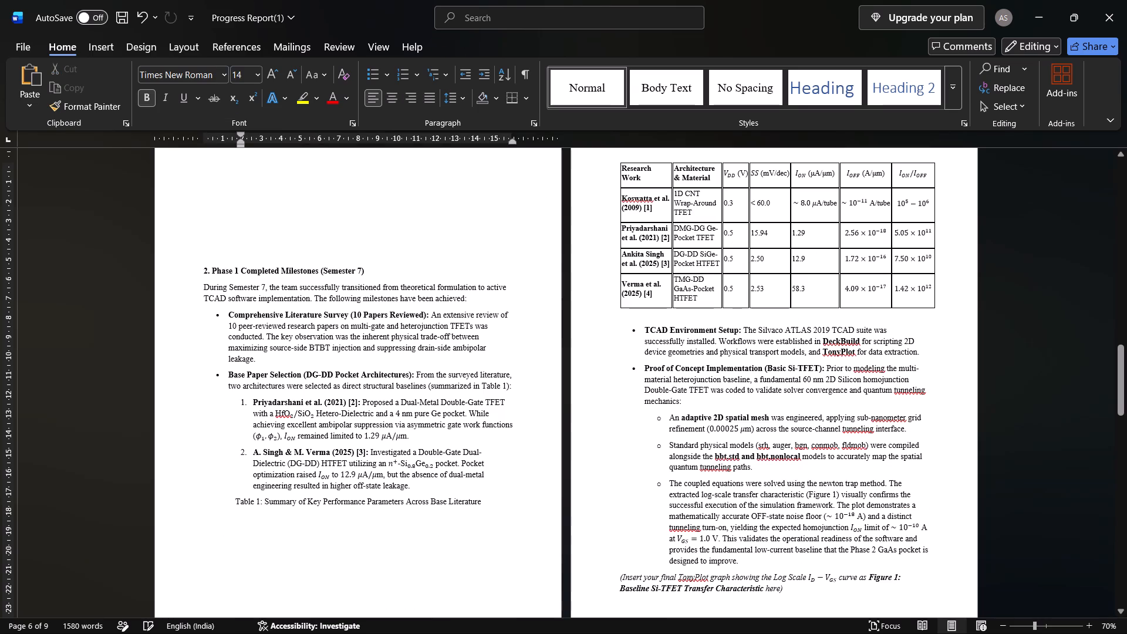
Delete the leftover empty lines above the new section 2 heading.
{"action": "left_click_drag", "start_coordinate": [314, 256], "coordinate": [200, 162]}
{"action": "key", "text": "BackSpace"}
{"action": "scroll", "coordinate": [213, 189], "scroll_direction": "up", "scroll_amount": 1}
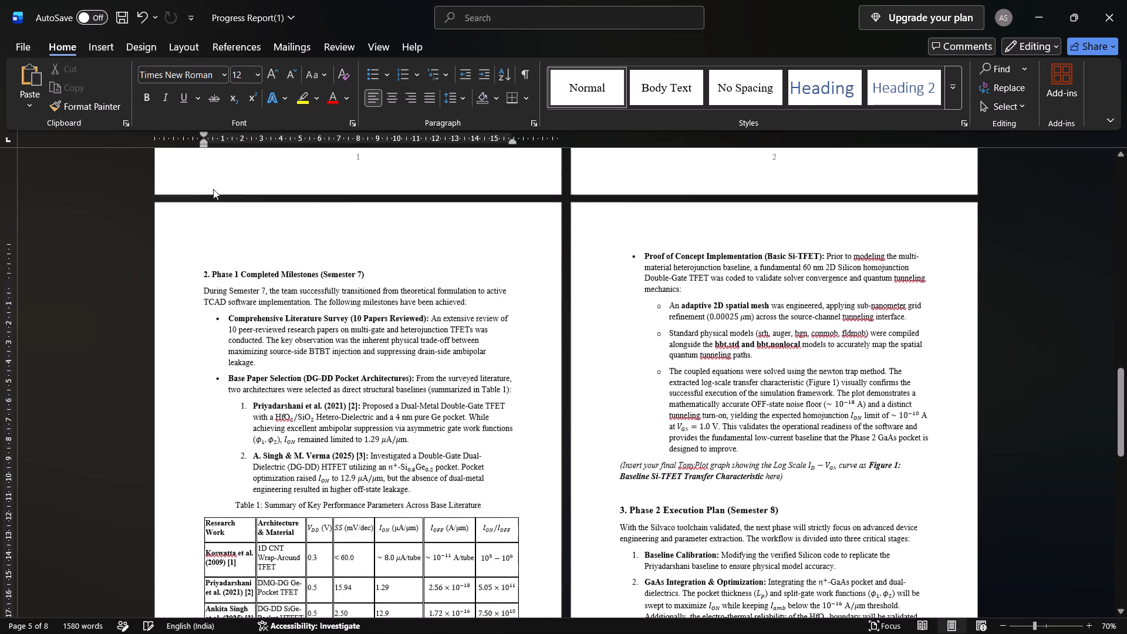
{"action": "scroll", "coordinate": [213, 189], "scroll_direction": "up", "scroll_amount": 1}
{"action": "key", "text": "BackSpace"}
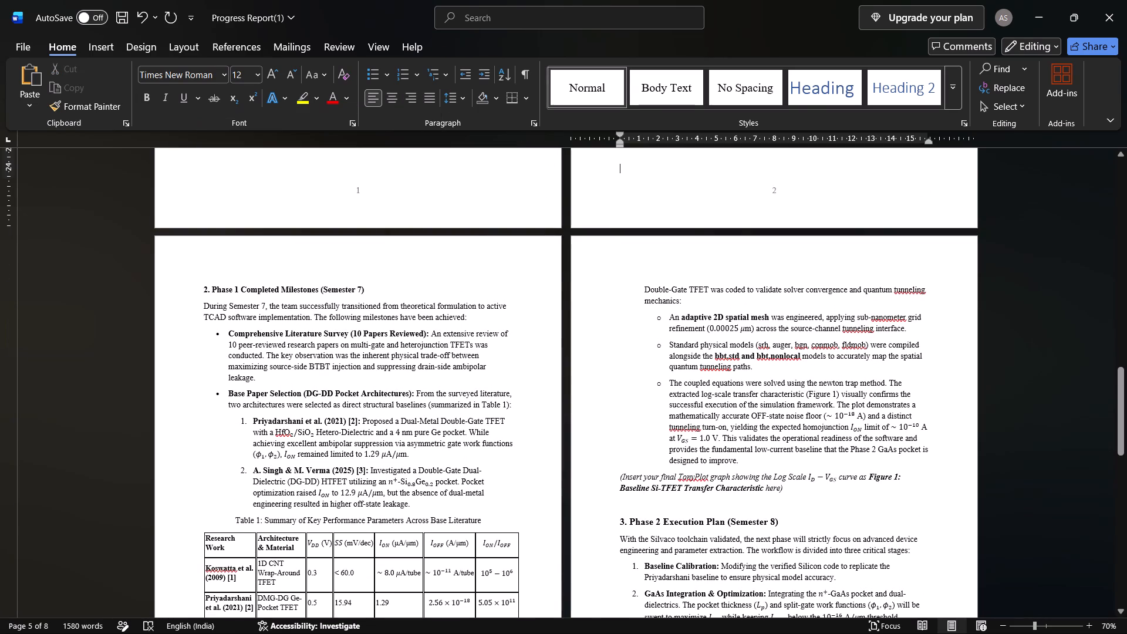
{"action": "left_click", "coordinate": [227, 262]}
{"action": "scroll", "coordinate": [349, 459], "scroll_direction": "down", "scroll_amount": 1}
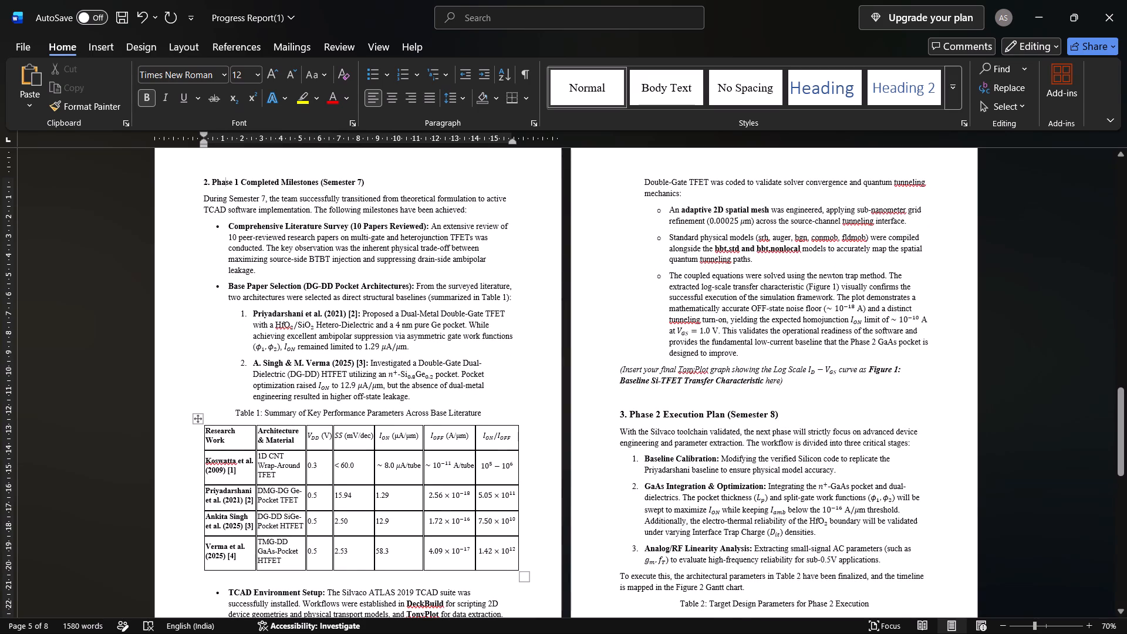
{"action": "scroll", "coordinate": [430, 399], "scroll_direction": "down", "scroll_amount": 1}
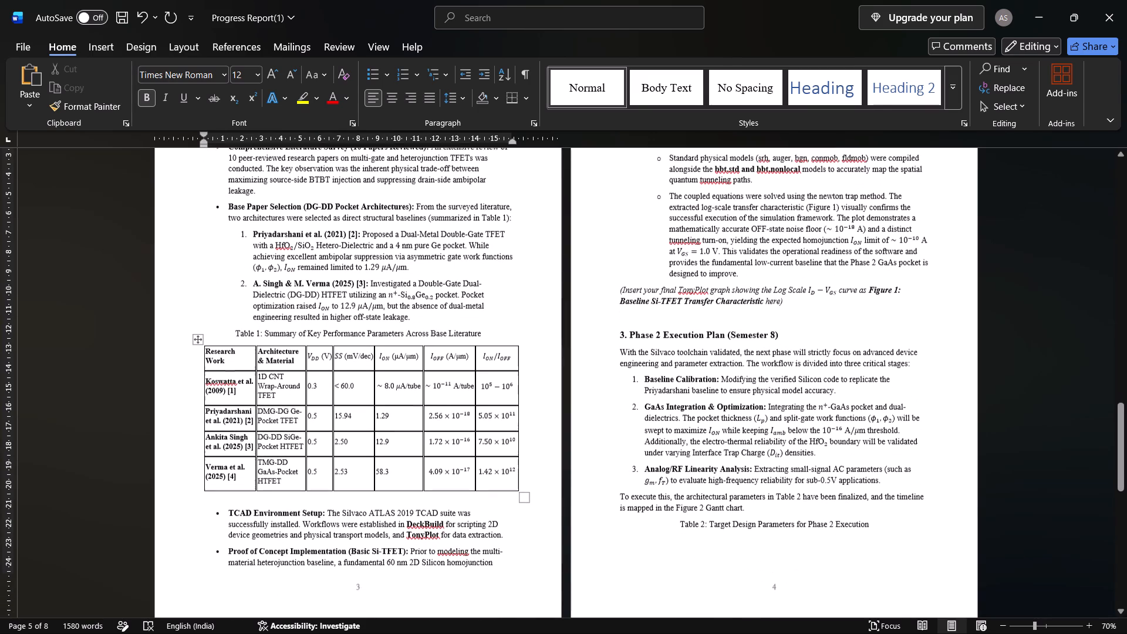
{"action": "scroll", "coordinate": [430, 399], "scroll_direction": "down", "scroll_amount": 1}
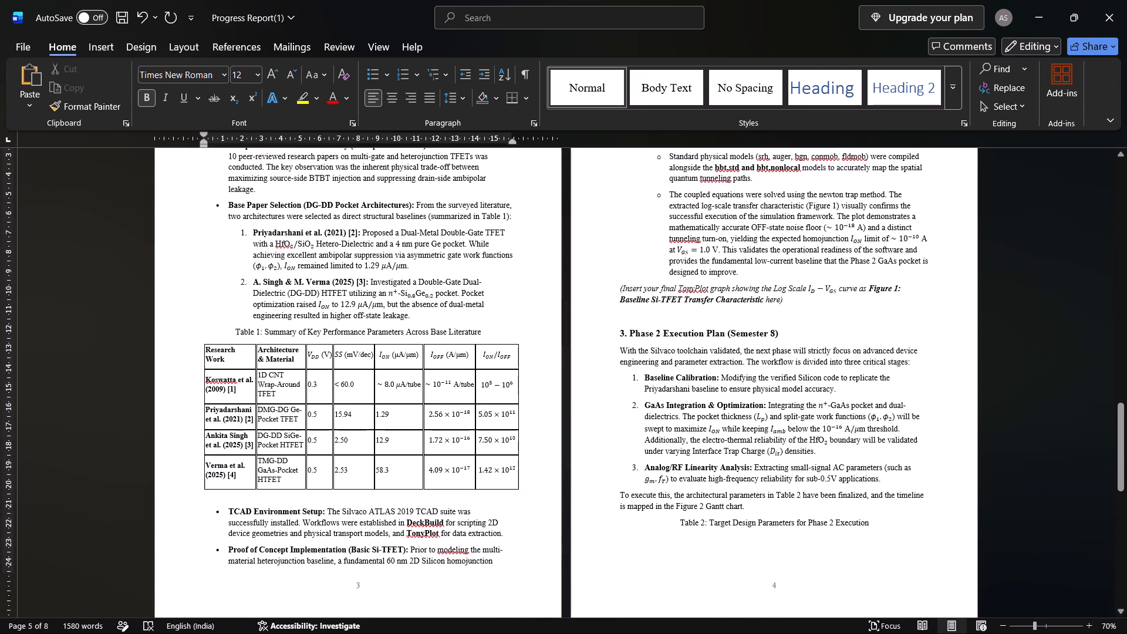
{"action": "left_click", "coordinate": [416, 315]}
{"action": "key", "text": "Return"}
{"action": "key", "text": "BackSpace"}
{"action": "key", "text": "BackSpace"}
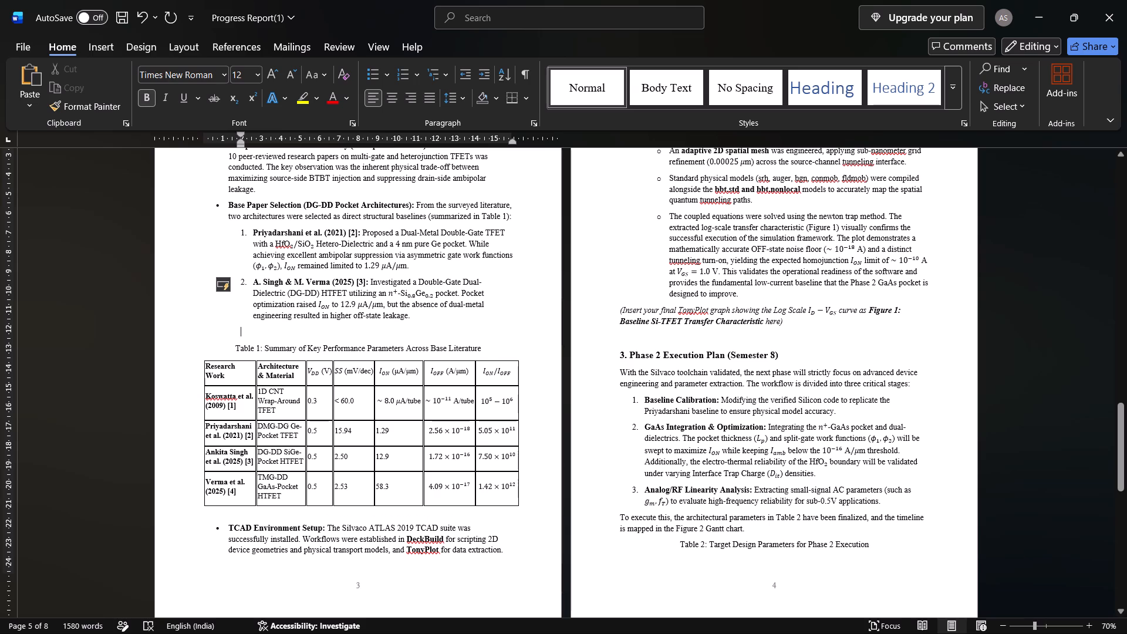
Return to the section 2 heading, Phase 1 Completed Milestones, and place the cursor there.
{"action": "scroll", "coordinate": [416, 315], "scroll_direction": "up", "scroll_amount": 1}
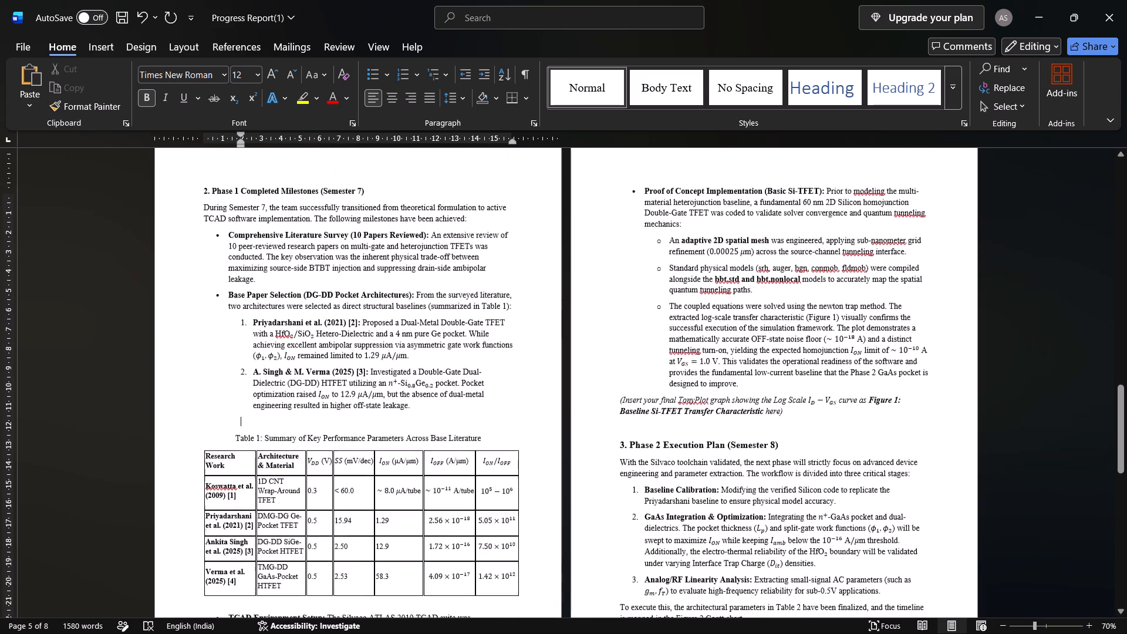
{"action": "scroll", "coordinate": [416, 315], "scroll_direction": "up", "scroll_amount": 1}
{"action": "left_click", "coordinate": [299, 167]}
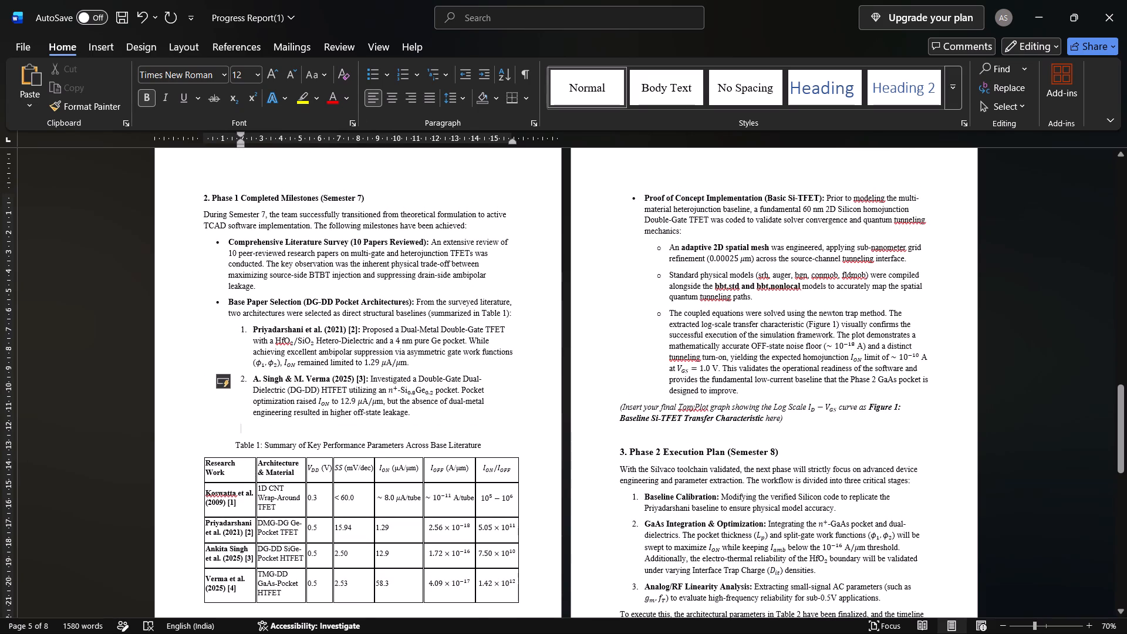
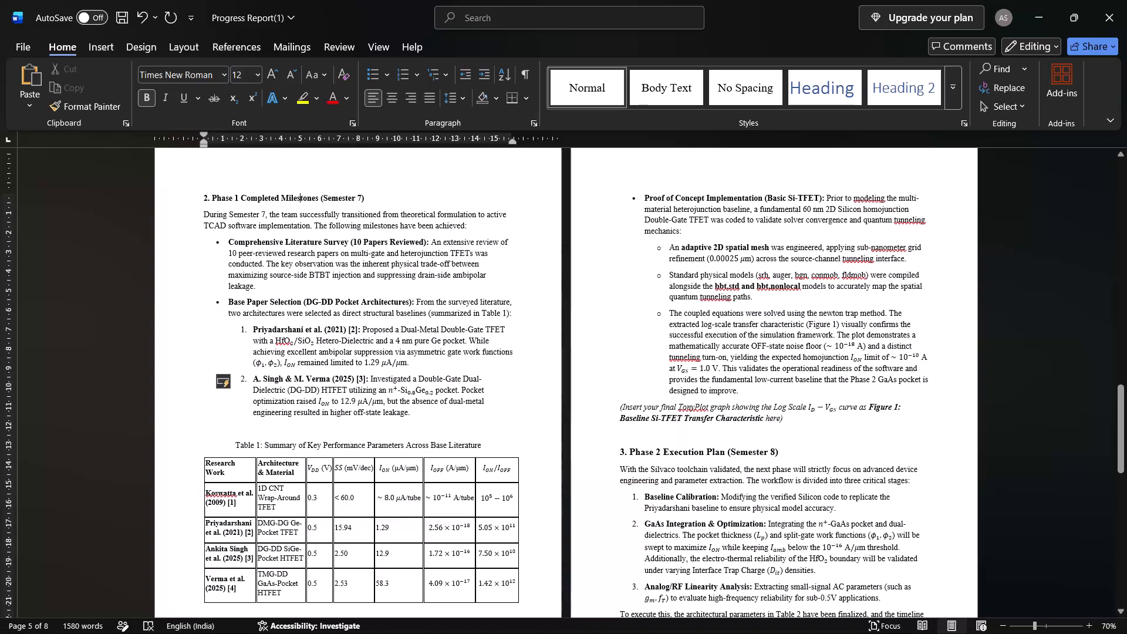
Justify all of section 1, from the Project Overview and Background heading to the end of section 1.3.
{"action": "scroll", "coordinate": [352, 319], "scroll_direction": "up", "scroll_amount": 4}
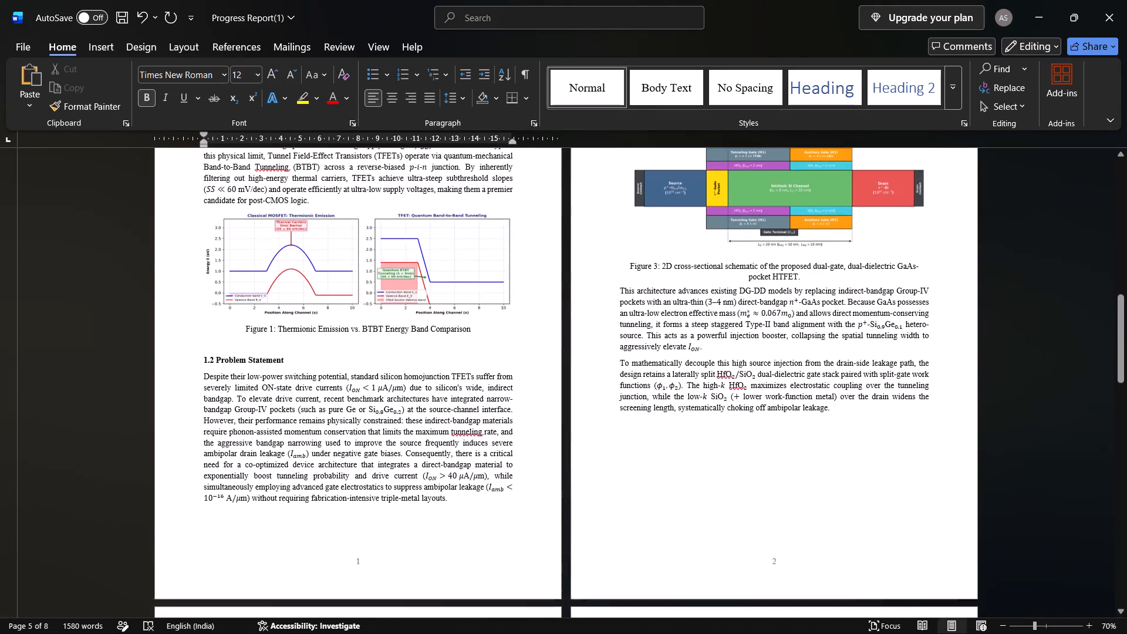
{"action": "scroll", "coordinate": [352, 319], "scroll_direction": "up", "scroll_amount": 1}
{"action": "left_click_drag", "start_coordinate": [881, 480], "coordinate": [212, 191]}
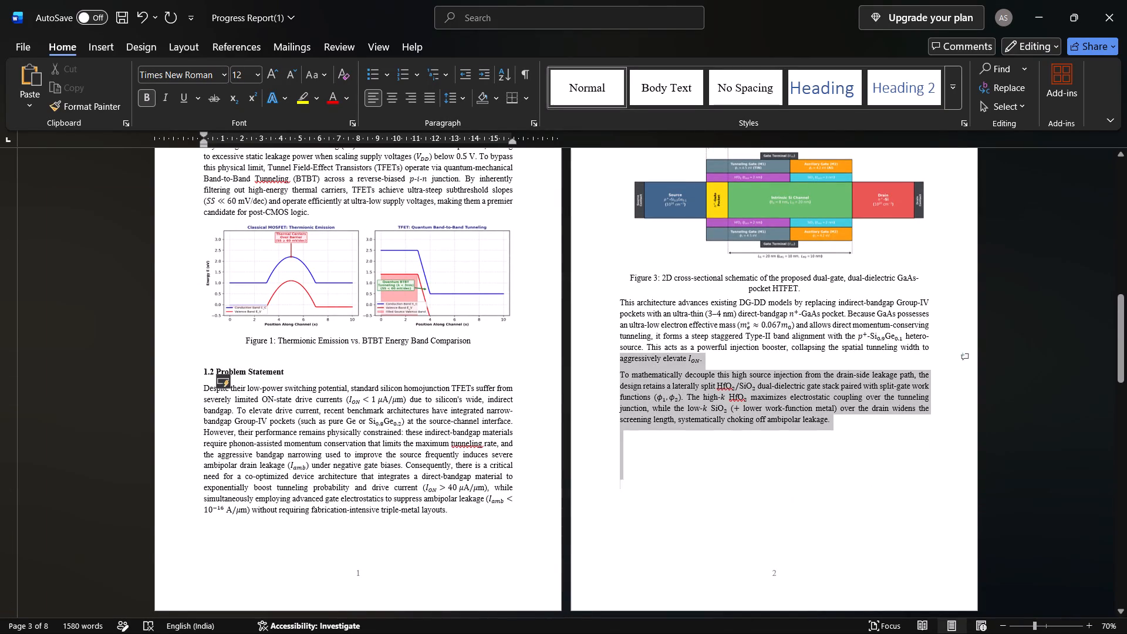
{"action": "left_click_drag", "start_coordinate": [212, 191], "coordinate": [204, 362]}
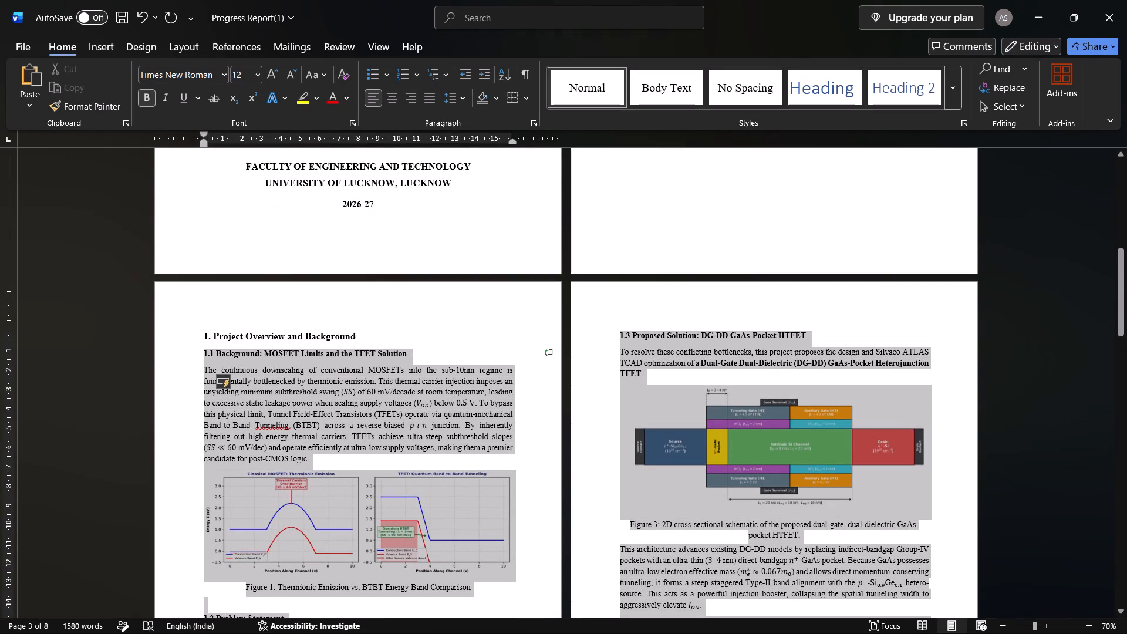
{"action": "left_click_drag", "start_coordinate": [204, 362], "coordinate": [200, 342]}
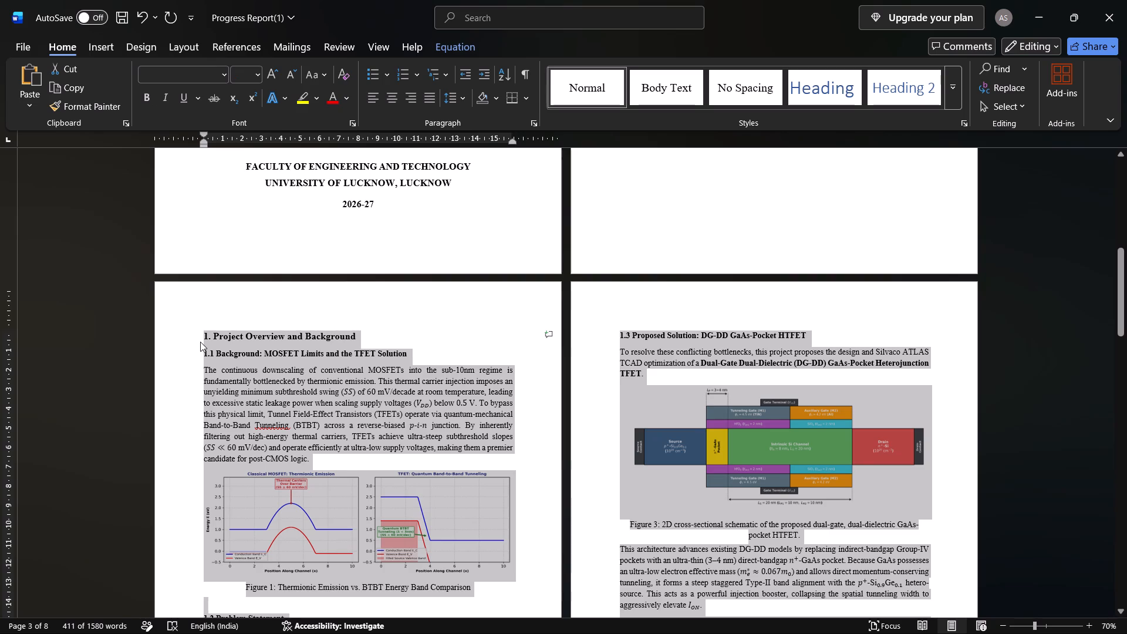
{"action": "left_click", "coordinate": [433, 99]}
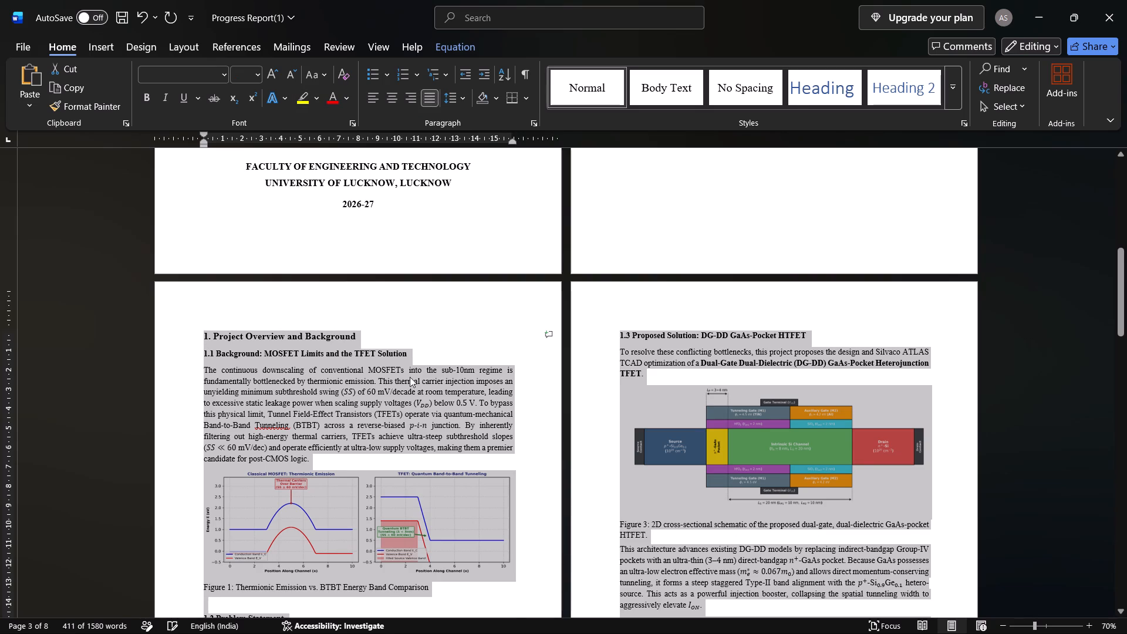
Center the Figure 1 energy band caption and the Figure 3 cross-sectional schematic caption in section 1.
{"action": "scroll", "coordinate": [387, 444], "scroll_direction": "down", "scroll_amount": 1}
{"action": "left_click", "coordinate": [454, 425]}
{"action": "left_click_drag", "start_coordinate": [451, 425], "coordinate": [260, 433]}
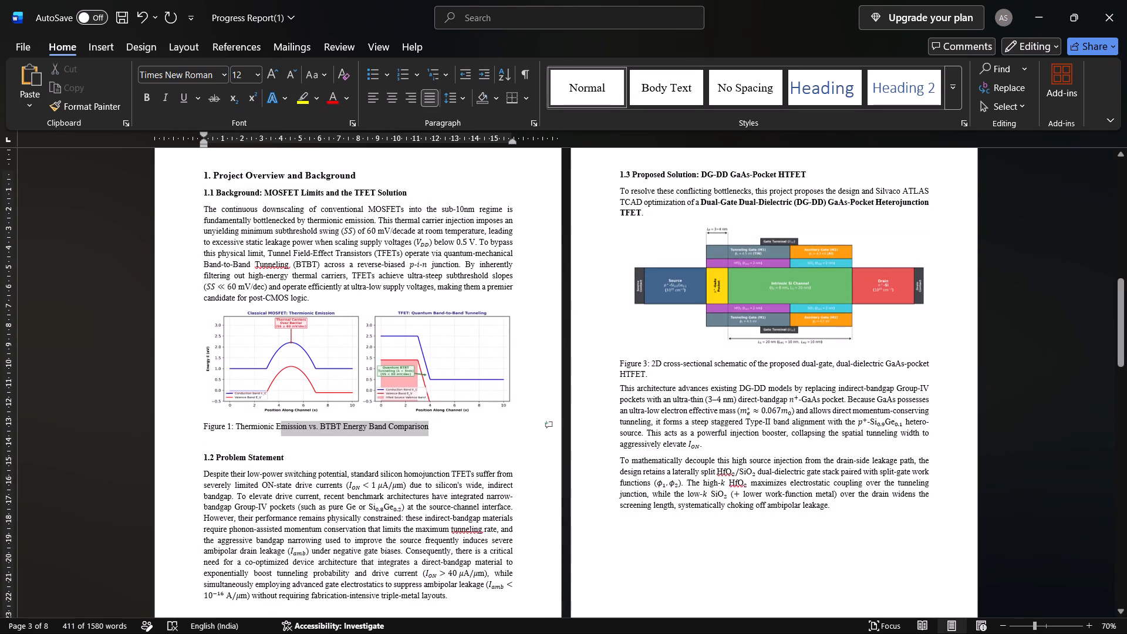
{"action": "left_click_drag", "start_coordinate": [260, 433], "coordinate": [212, 424]}
{"action": "left_click", "coordinate": [397, 95]}
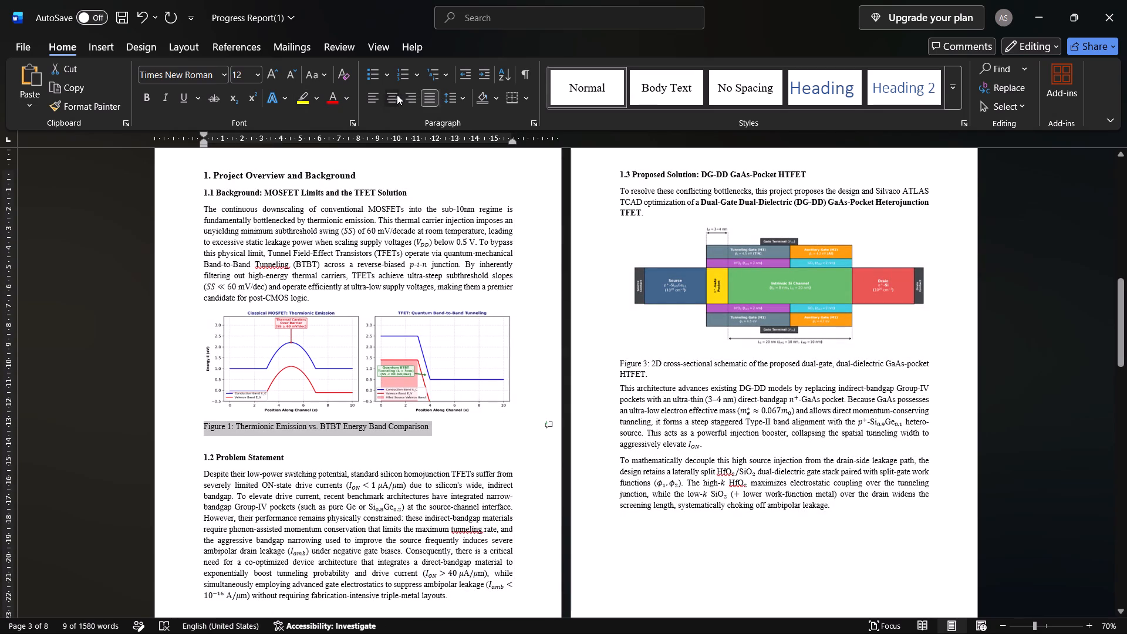
{"action": "left_click_drag", "start_coordinate": [650, 377], "coordinate": [616, 365]}
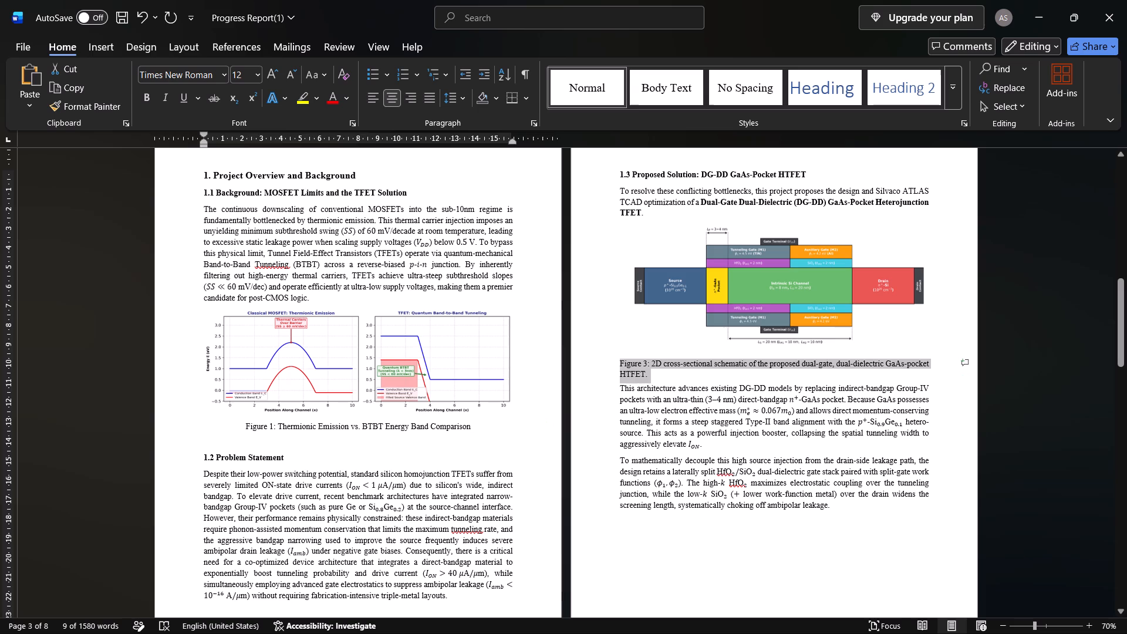
{"action": "left_click_drag", "start_coordinate": [616, 365], "coordinate": [615, 363]}
{"action": "left_click", "coordinate": [394, 97]}
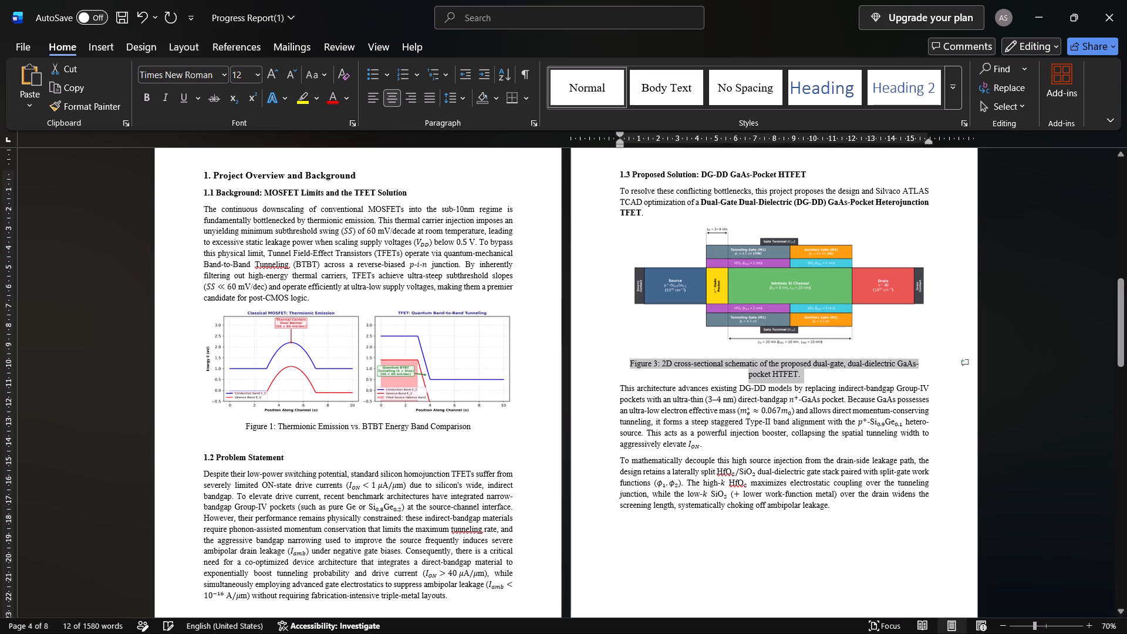
Renumber the caption of the 2D cross-sectional schematic in section 1.3 as Figure 2.
{"action": "left_click", "coordinate": [656, 361]}
{"action": "key", "text": "BackSpace"}
{"action": "key", "text": "Down"}
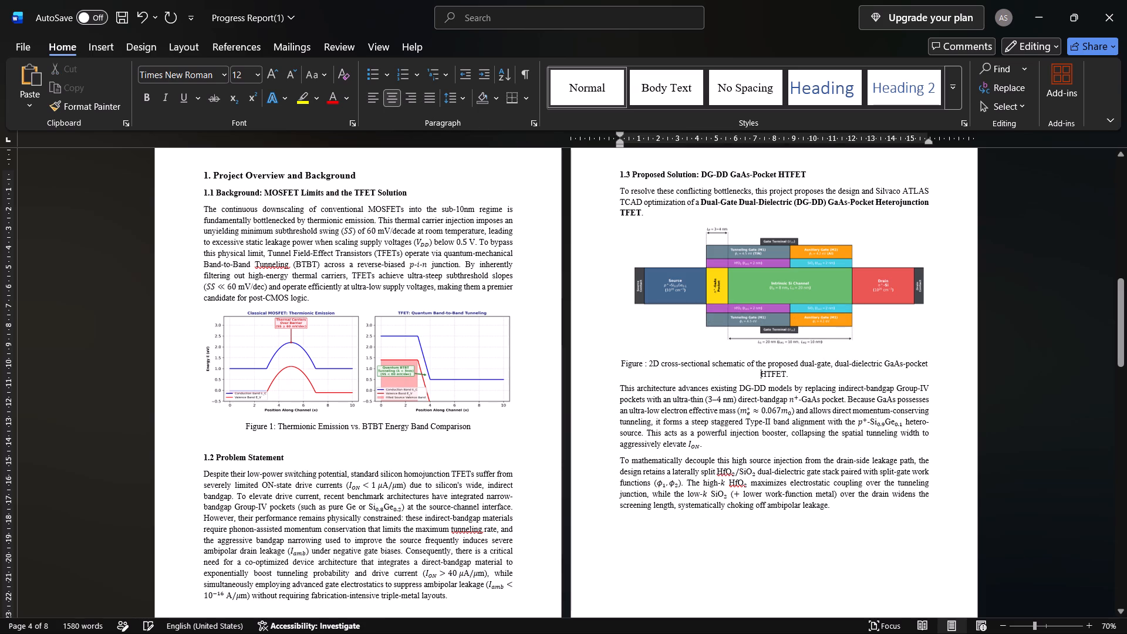
{"action": "left_click", "coordinate": [643, 364]}
{"action": "key", "text": "space"}
{"action": "type", "text": "2"}
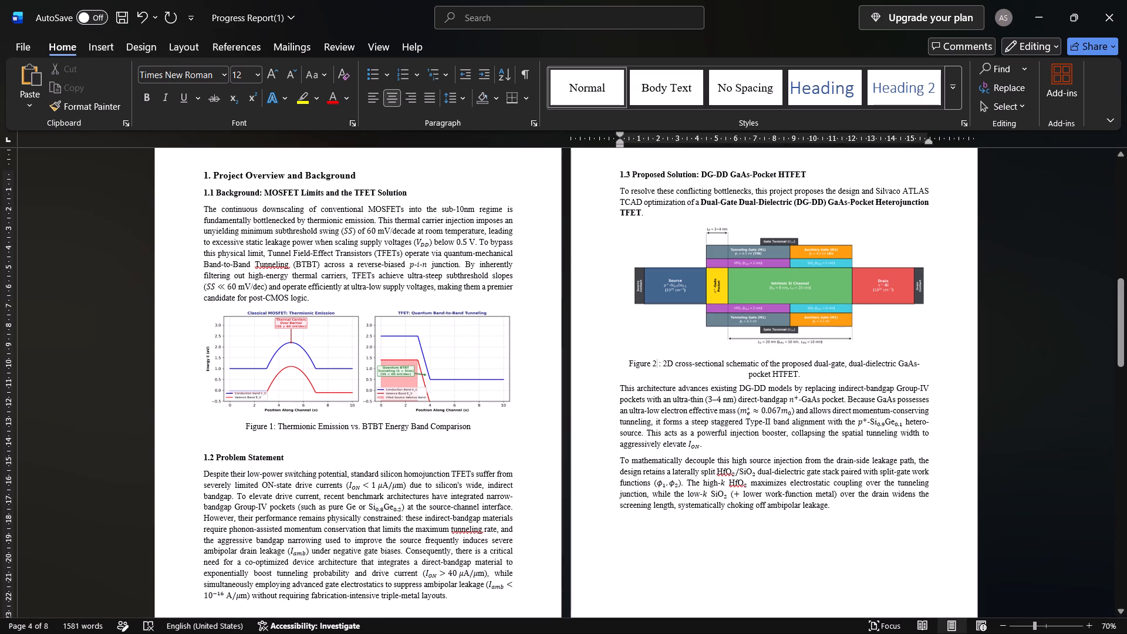
Review the layout of section 1 and the front pages, including the paragraph alignment of the abstract.
{"action": "scroll", "coordinate": [574, 375], "scroll_direction": "down", "scroll_amount": 1}
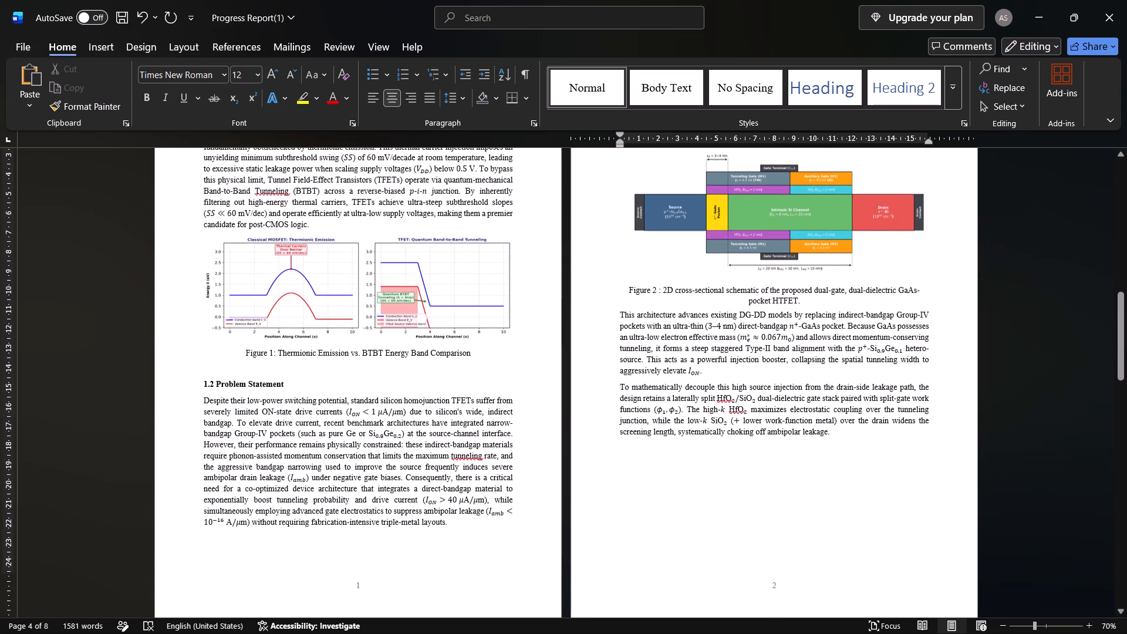
{"action": "scroll", "coordinate": [472, 485], "scroll_direction": "up", "scroll_amount": 2}
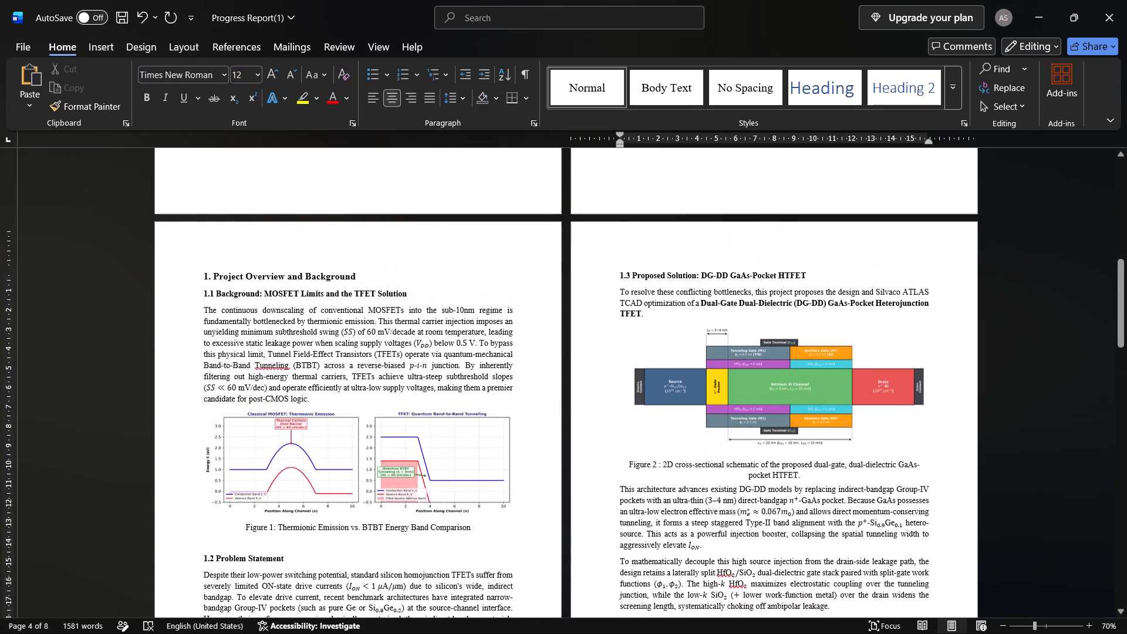
{"action": "scroll", "coordinate": [472, 485], "scroll_direction": "up", "scroll_amount": 1}
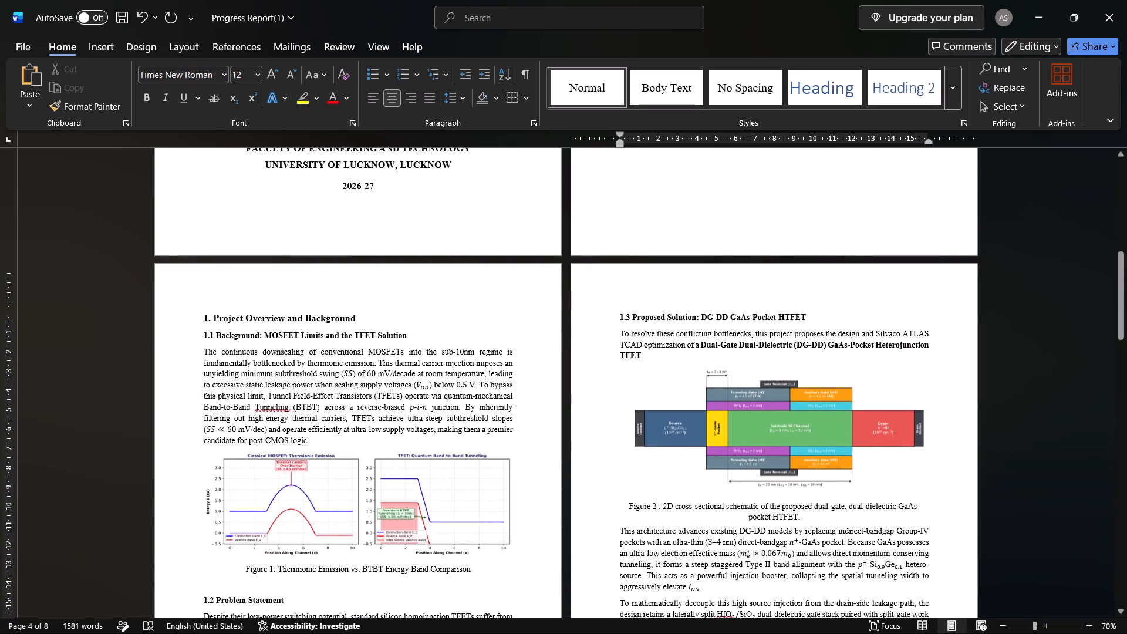
{"action": "scroll", "coordinate": [472, 485], "scroll_direction": "up", "scroll_amount": 1}
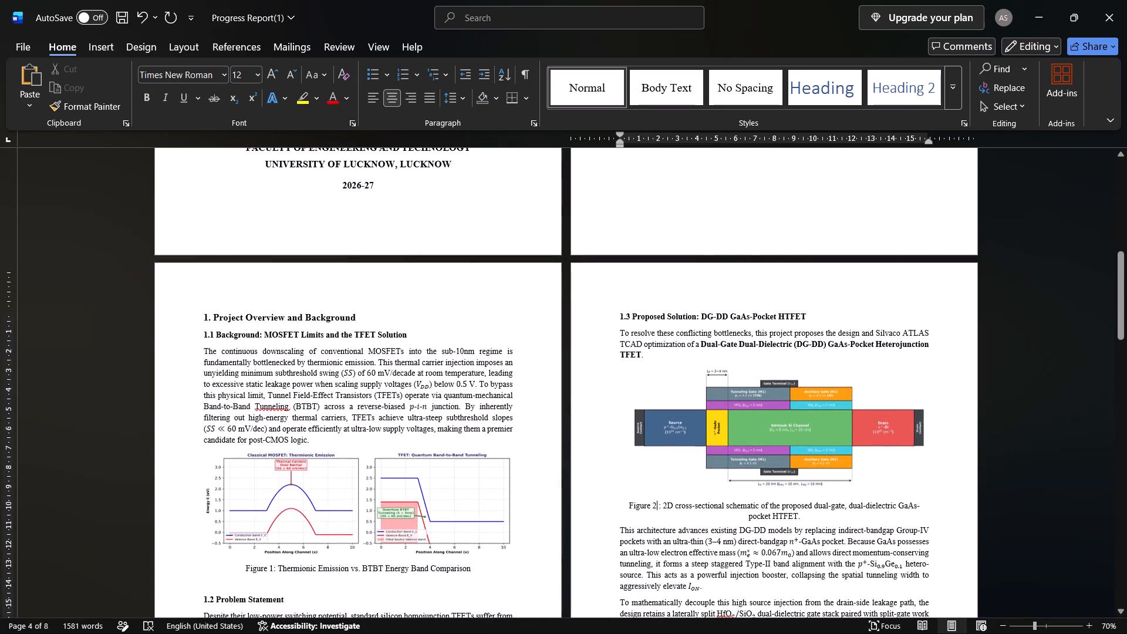
{"action": "scroll", "coordinate": [472, 485], "scroll_direction": "up", "scroll_amount": 1}
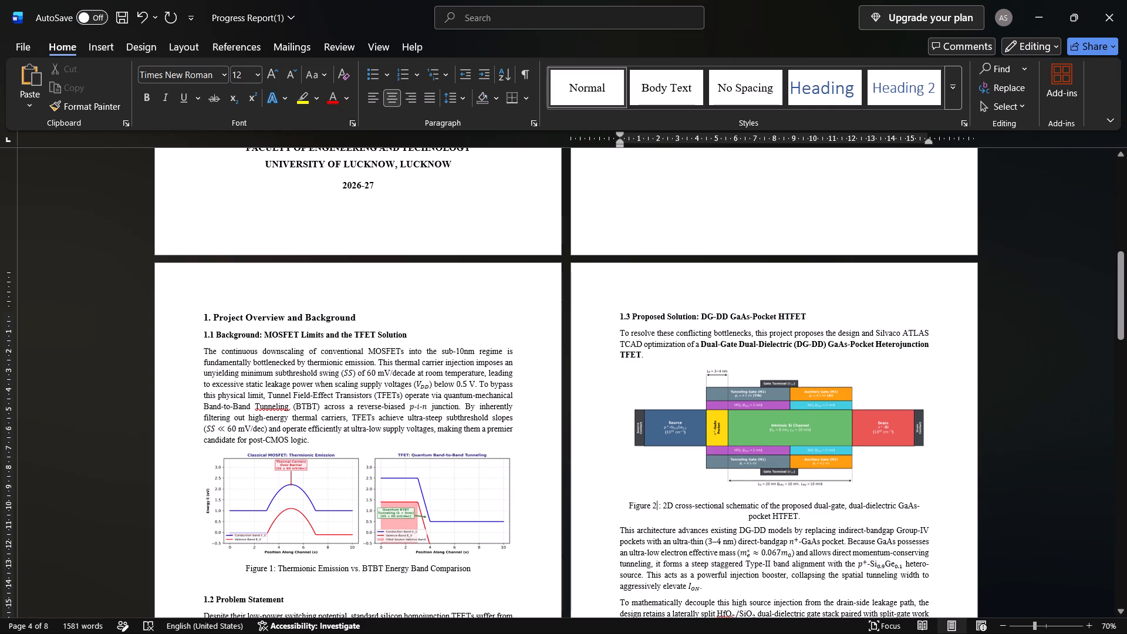
{"action": "scroll", "coordinate": [472, 485], "scroll_direction": "up", "scroll_amount": 3}
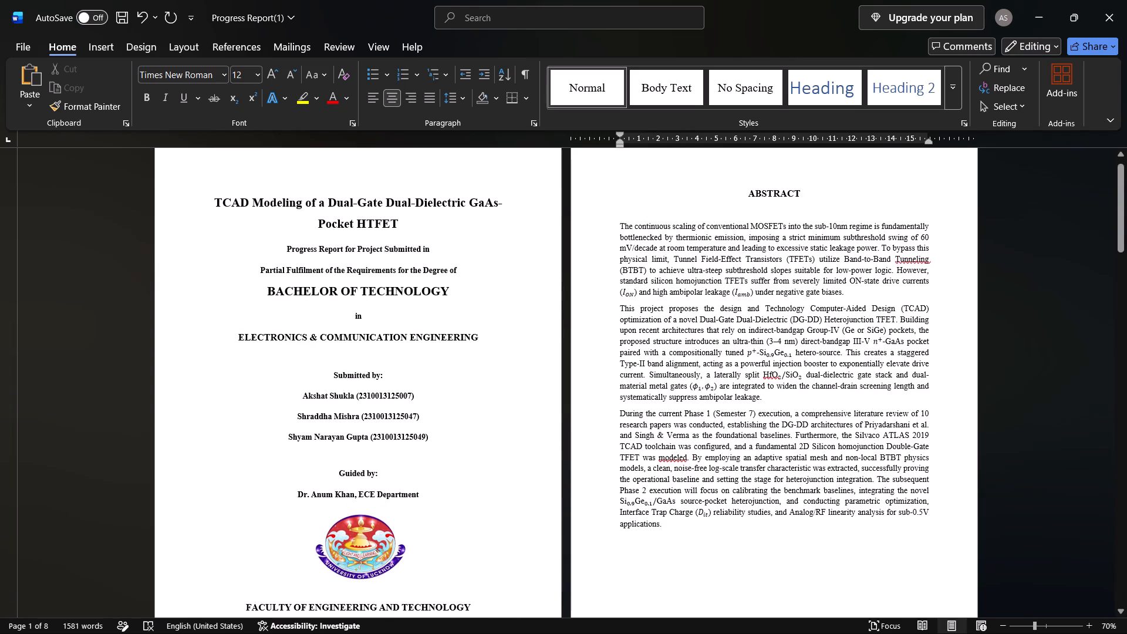
{"action": "left_click_drag", "start_coordinate": [616, 224], "coordinate": [740, 578]}
{"action": "left_click", "coordinate": [712, 562]}
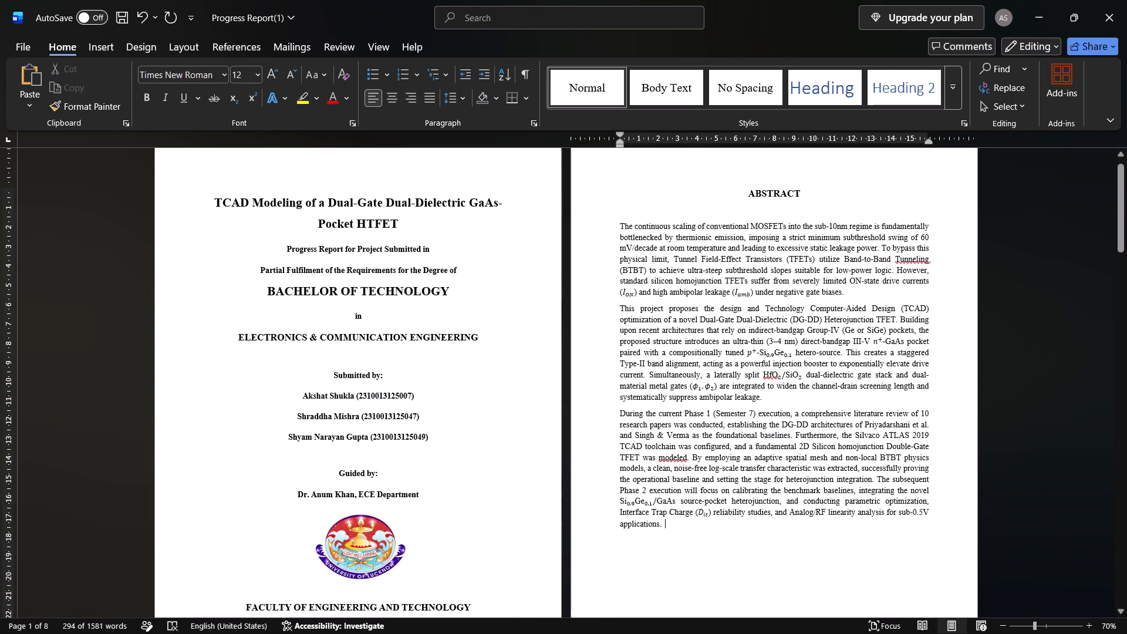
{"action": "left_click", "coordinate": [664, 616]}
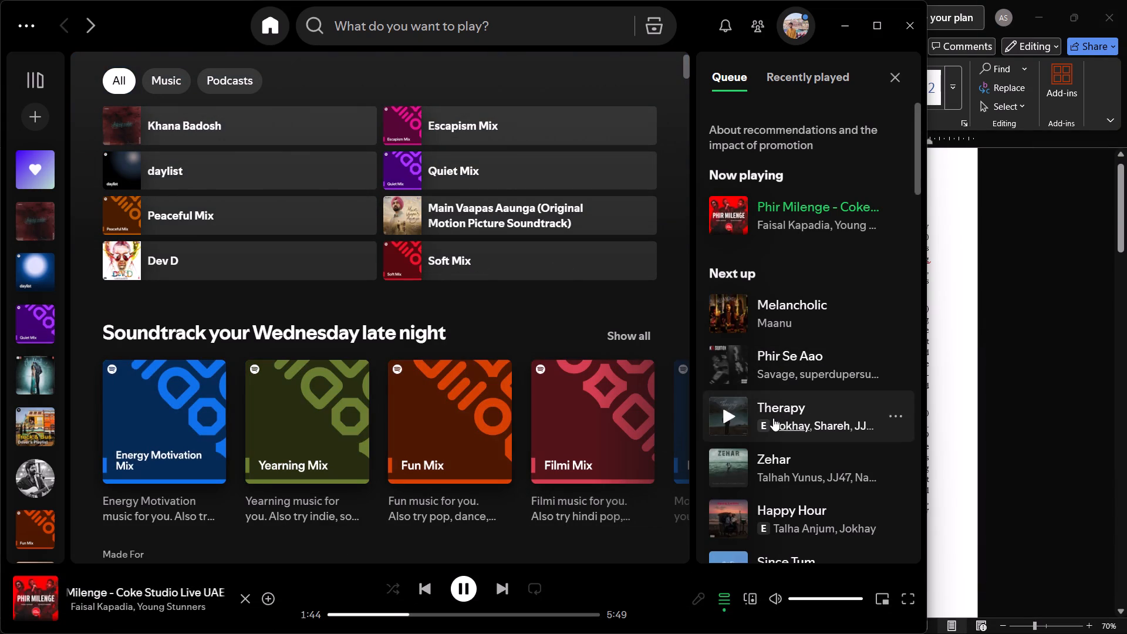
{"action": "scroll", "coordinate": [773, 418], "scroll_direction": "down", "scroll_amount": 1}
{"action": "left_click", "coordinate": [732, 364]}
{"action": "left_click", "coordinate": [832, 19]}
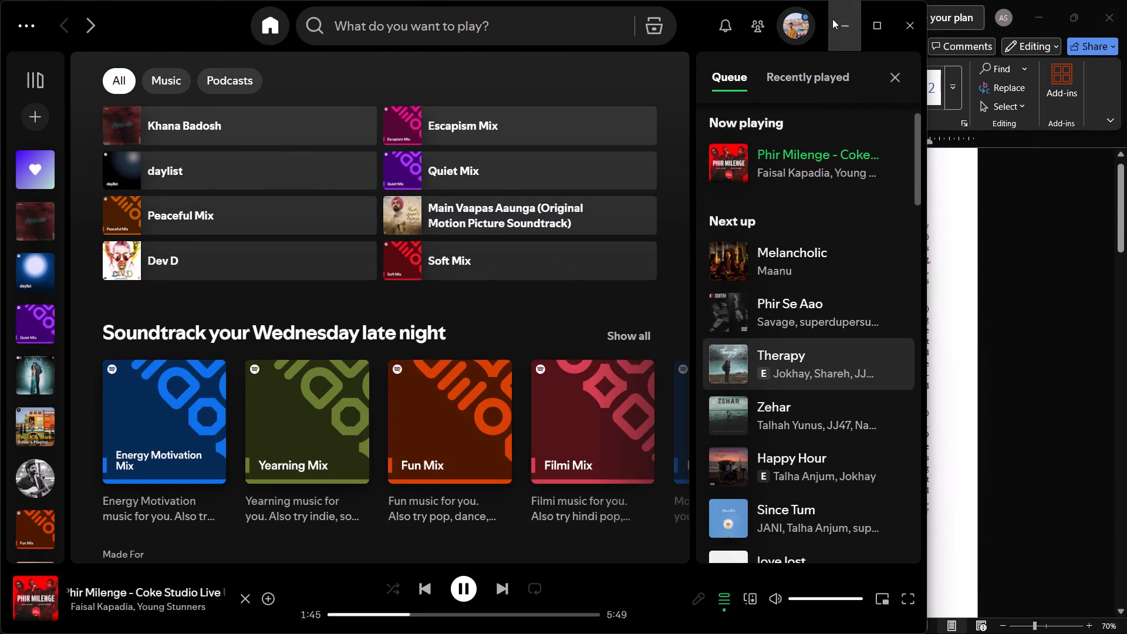
Justify the section 2 text from its introductory paragraph through the second numbered paper above Table 1.
{"action": "scroll", "coordinate": [734, 463], "scroll_direction": "down", "scroll_amount": 9}
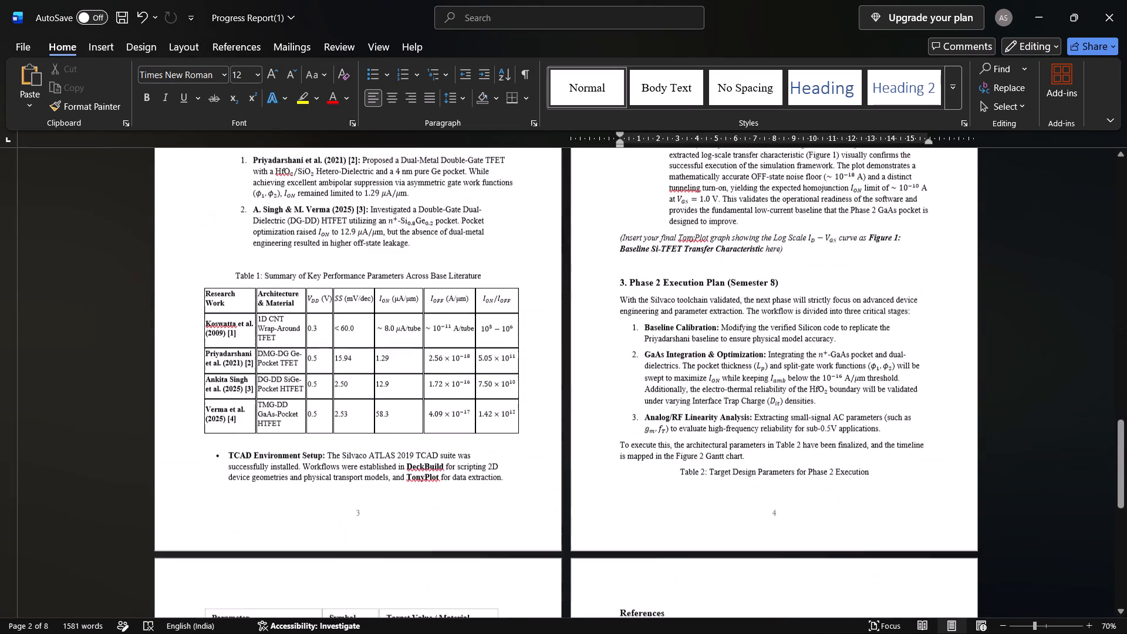
{"action": "scroll", "coordinate": [734, 463], "scroll_direction": "up", "scroll_amount": 1}
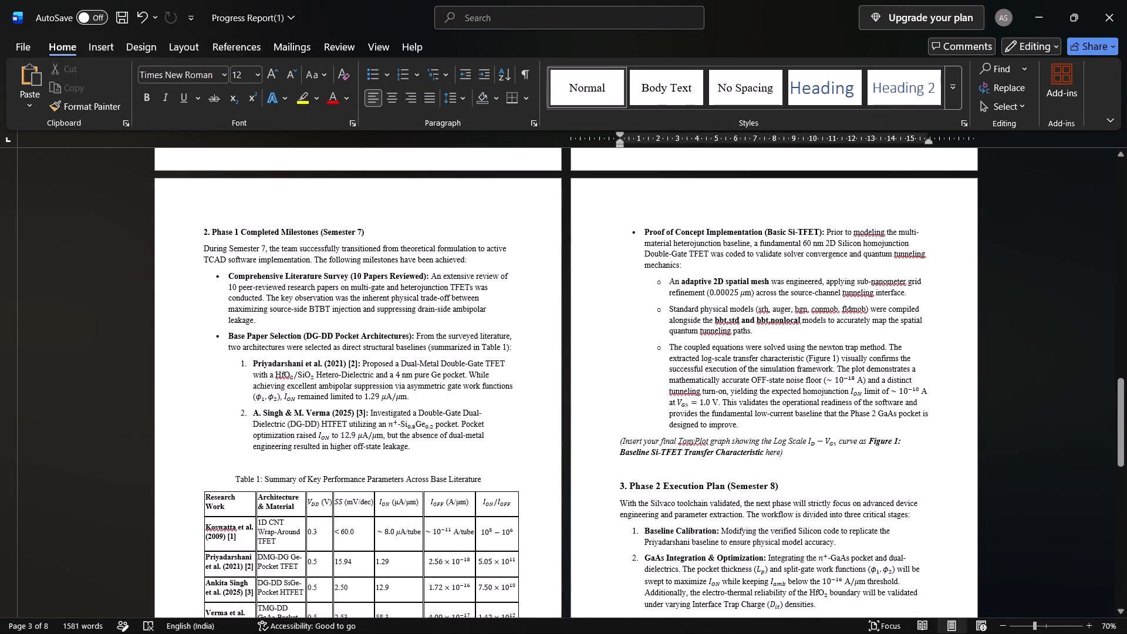
{"action": "left_click_drag", "start_coordinate": [200, 247], "coordinate": [445, 460]}
{"action": "left_click", "coordinate": [425, 99]}
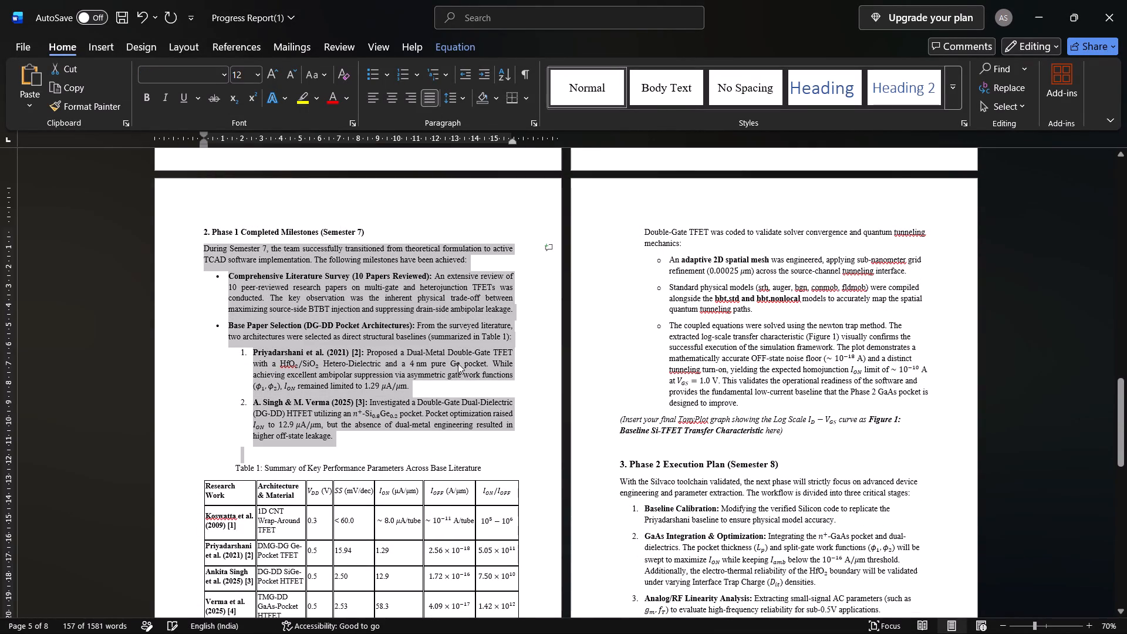
Remove the blank line between the second numbered paper and the Table 1 caption.
{"action": "scroll", "coordinate": [436, 407], "scroll_direction": "down", "scroll_amount": 2}
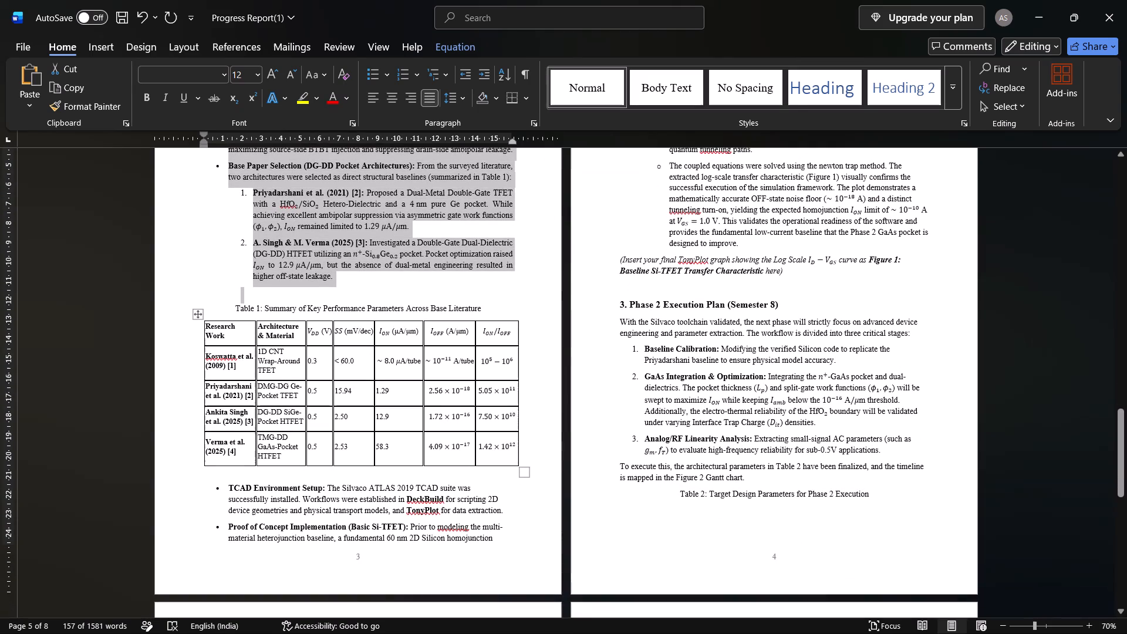
{"action": "scroll", "coordinate": [353, 480], "scroll_direction": "up", "scroll_amount": 1}
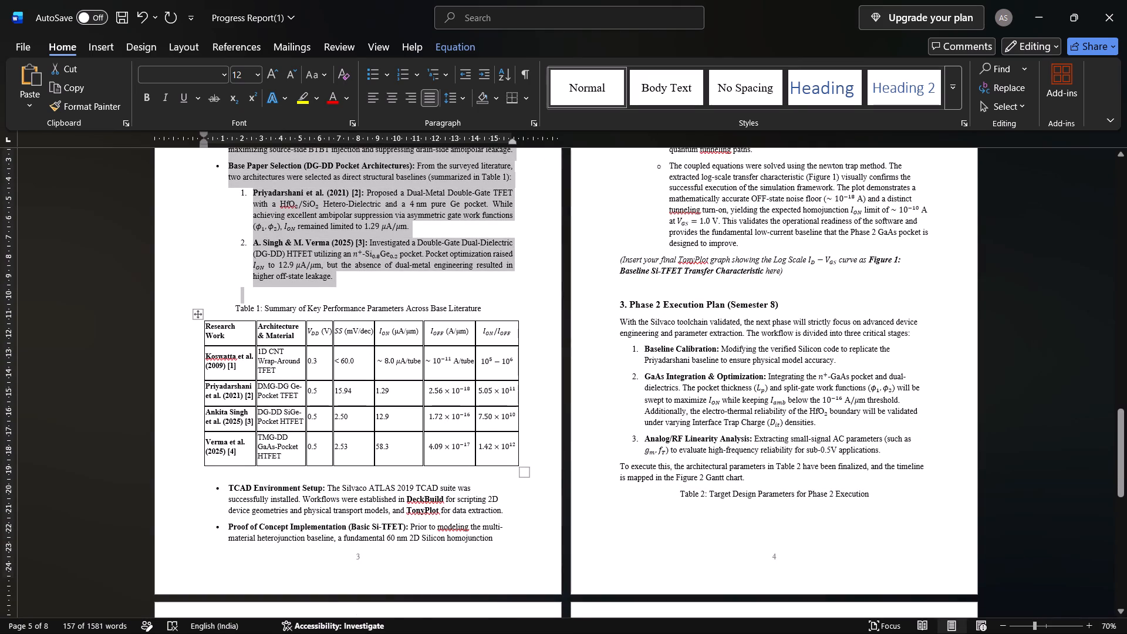
{"action": "scroll", "coordinate": [353, 480], "scroll_direction": "up", "scroll_amount": 1}
{"action": "left_click", "coordinate": [289, 383]}
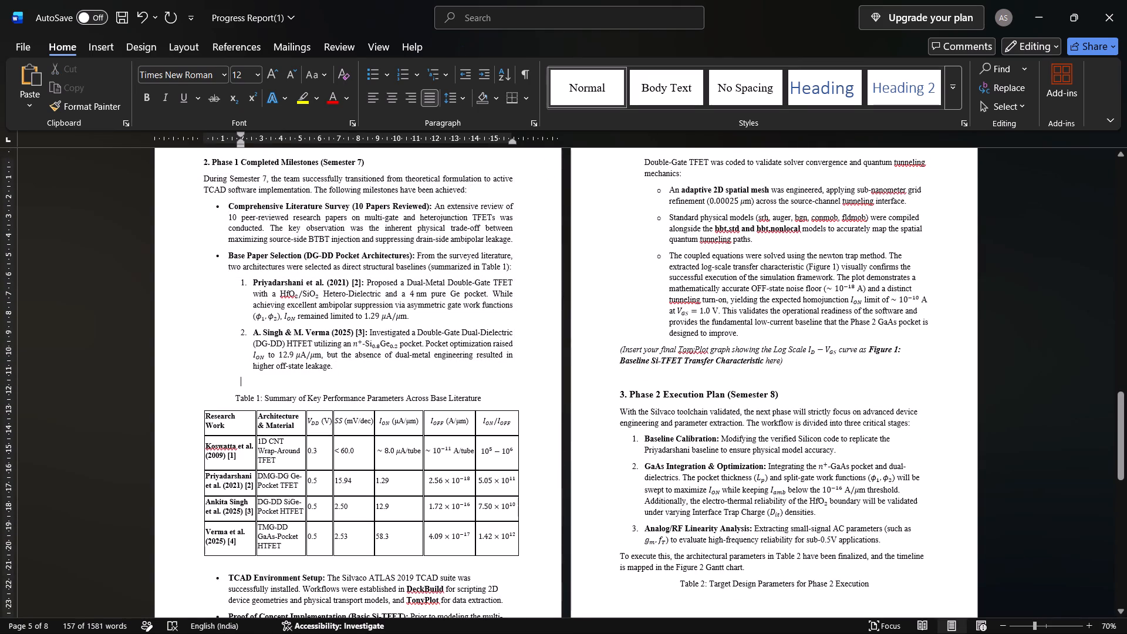
{"action": "key", "text": "BackSpace"}
{"action": "key", "text": "BackSpace"}
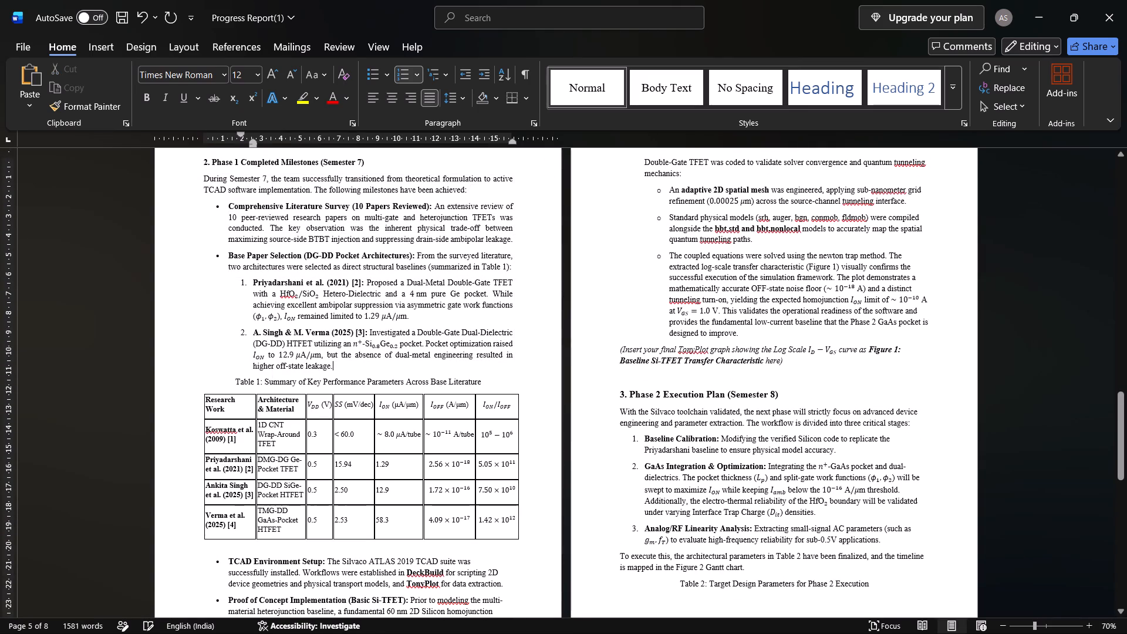
Justify the rest of section 2, from the TCAD Environment Setup bullet through the Baseline Si-TFET Transfer Characteristic placeholder note.
{"action": "scroll", "coordinate": [289, 383], "scroll_direction": "down", "scroll_amount": 1}
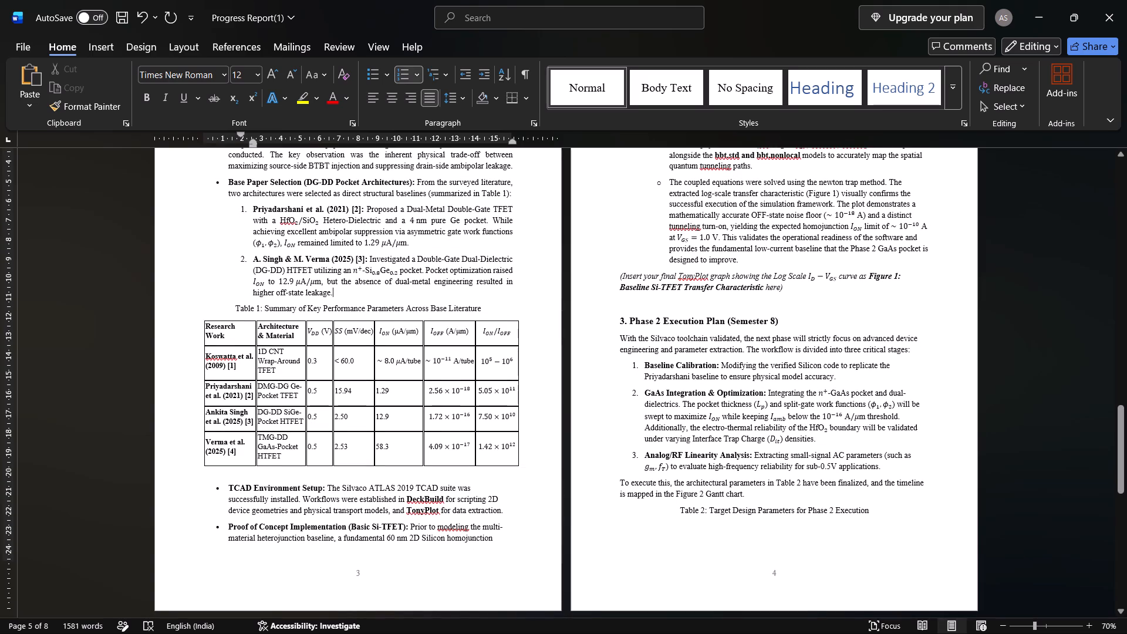
{"action": "left_click", "coordinate": [227, 479]}
{"action": "left_click_drag", "start_coordinate": [227, 479], "coordinate": [445, 548]}
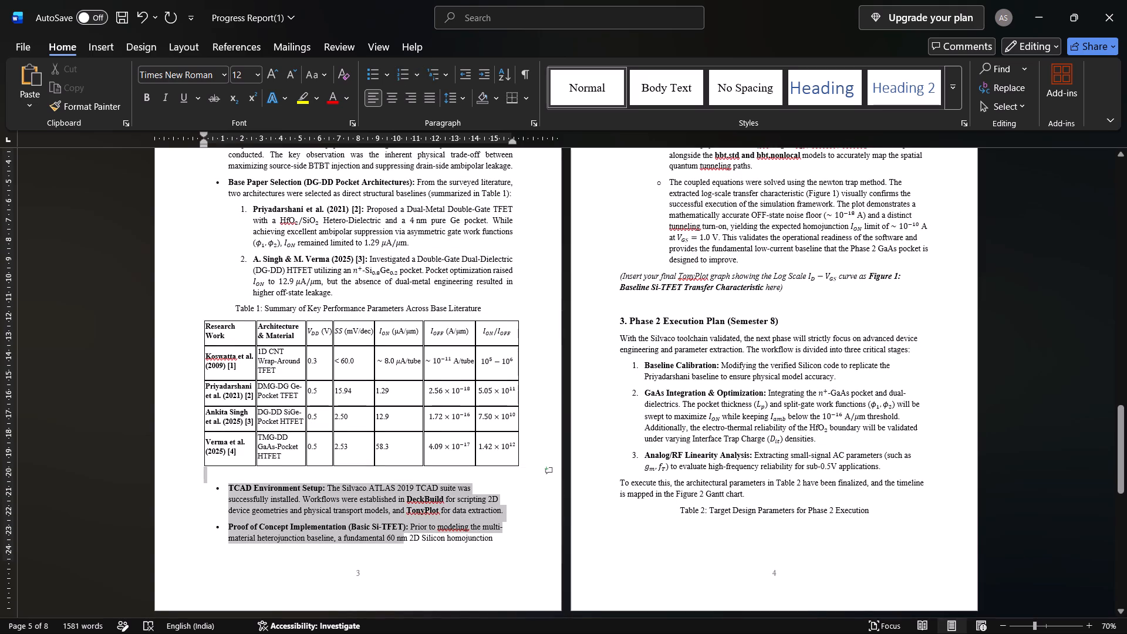
{"action": "left_click_drag", "start_coordinate": [445, 548], "coordinate": [868, 512]}
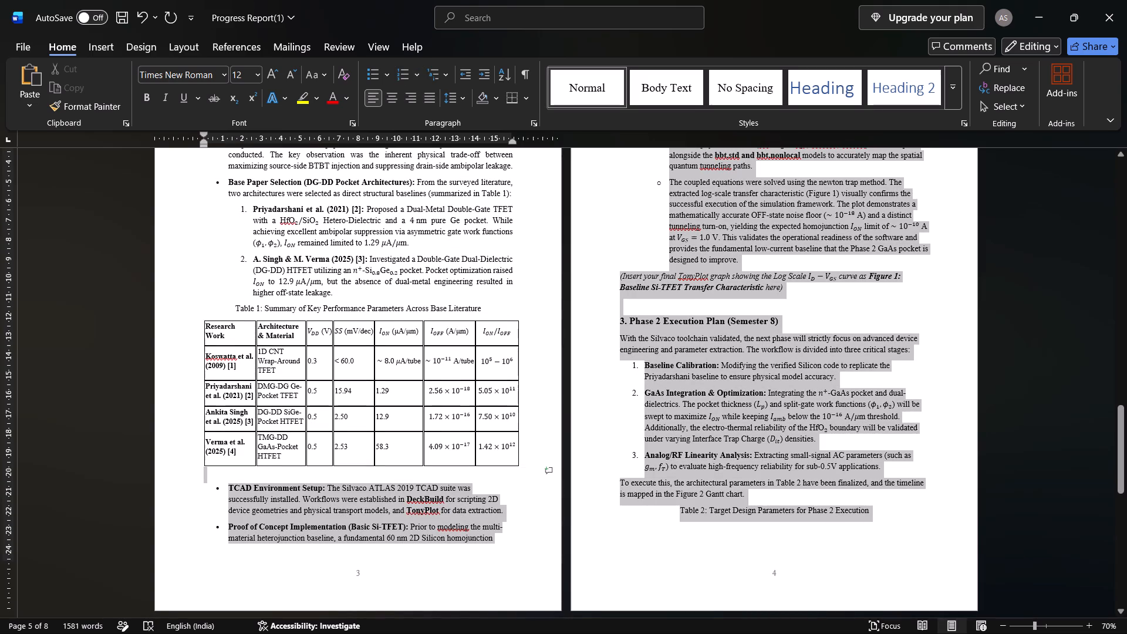
{"action": "left_click_drag", "start_coordinate": [868, 512], "coordinate": [883, 512]}
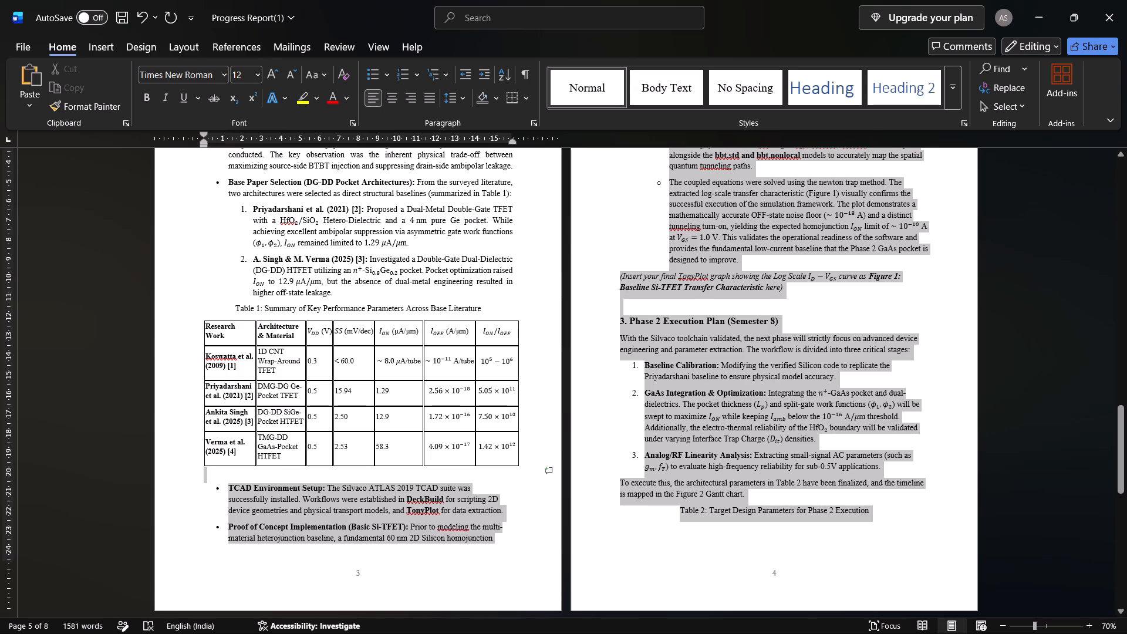
{"action": "left_click_drag", "start_coordinate": [883, 512], "coordinate": [792, 288]}
{"action": "left_click", "coordinate": [430, 97]}
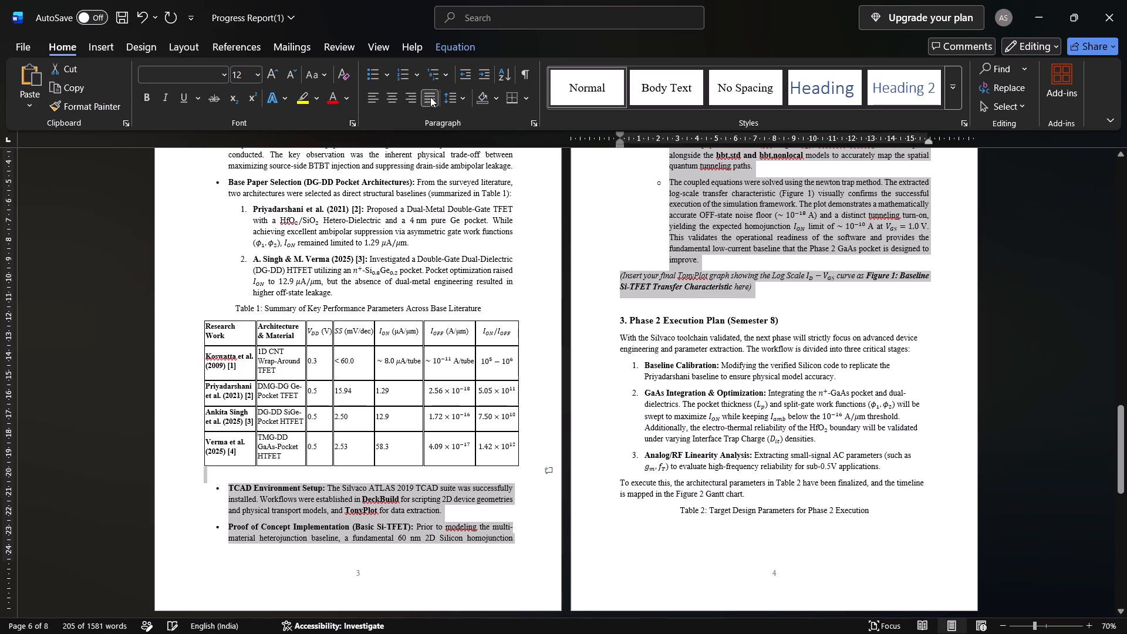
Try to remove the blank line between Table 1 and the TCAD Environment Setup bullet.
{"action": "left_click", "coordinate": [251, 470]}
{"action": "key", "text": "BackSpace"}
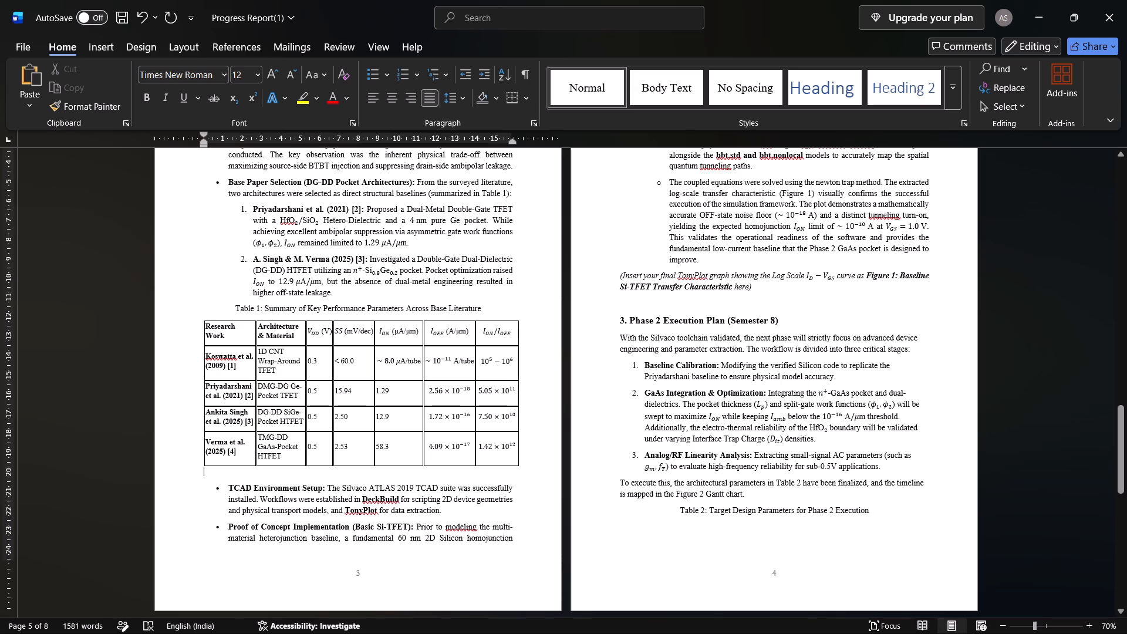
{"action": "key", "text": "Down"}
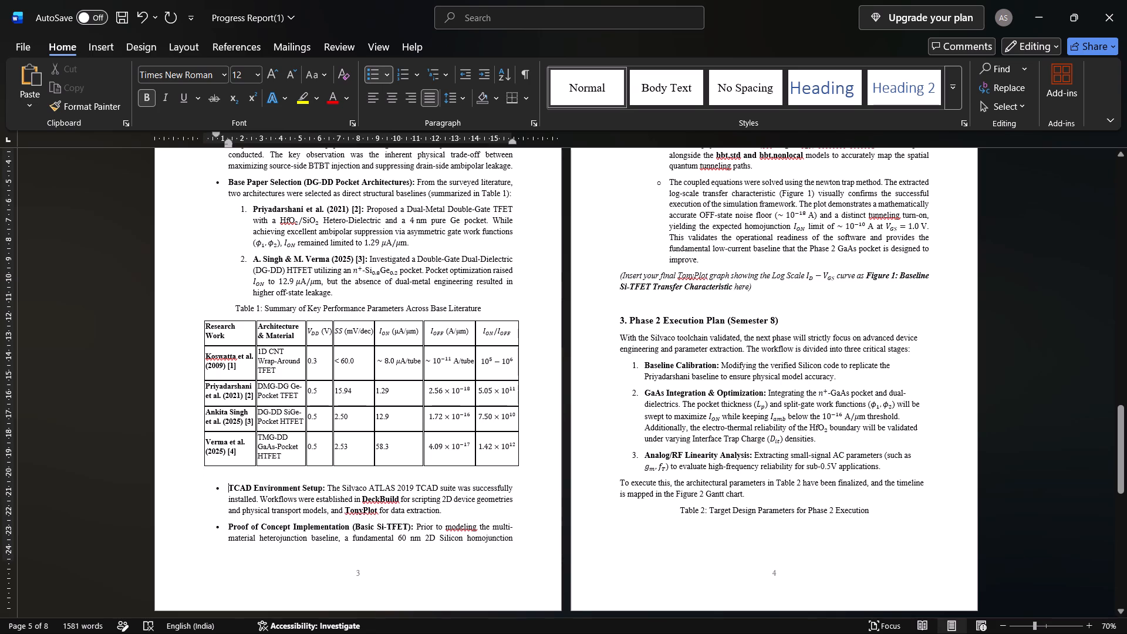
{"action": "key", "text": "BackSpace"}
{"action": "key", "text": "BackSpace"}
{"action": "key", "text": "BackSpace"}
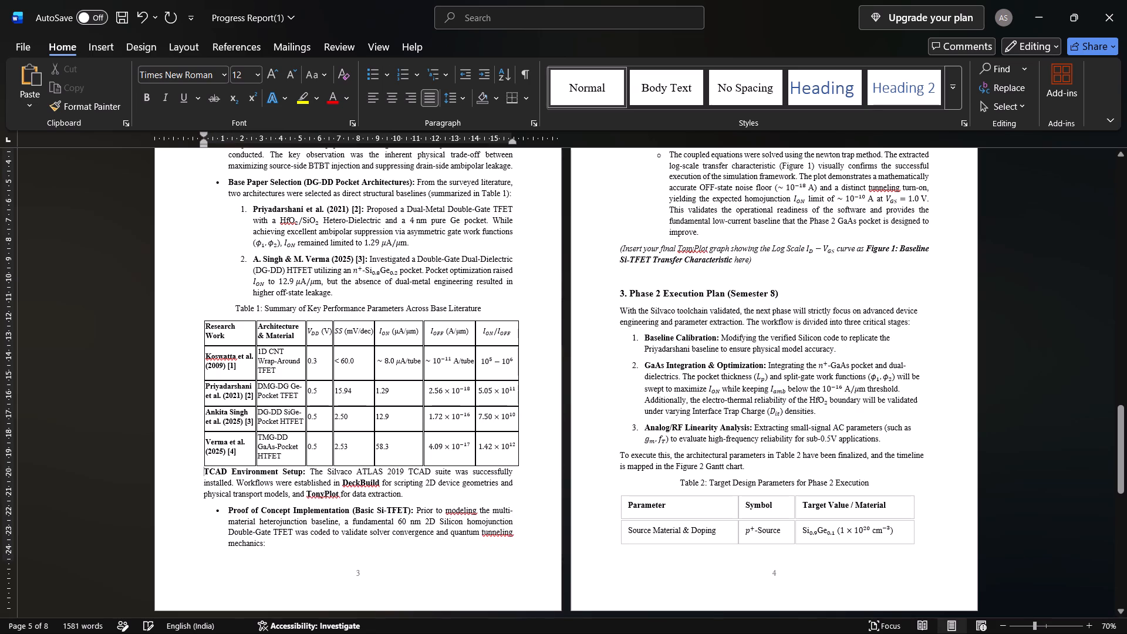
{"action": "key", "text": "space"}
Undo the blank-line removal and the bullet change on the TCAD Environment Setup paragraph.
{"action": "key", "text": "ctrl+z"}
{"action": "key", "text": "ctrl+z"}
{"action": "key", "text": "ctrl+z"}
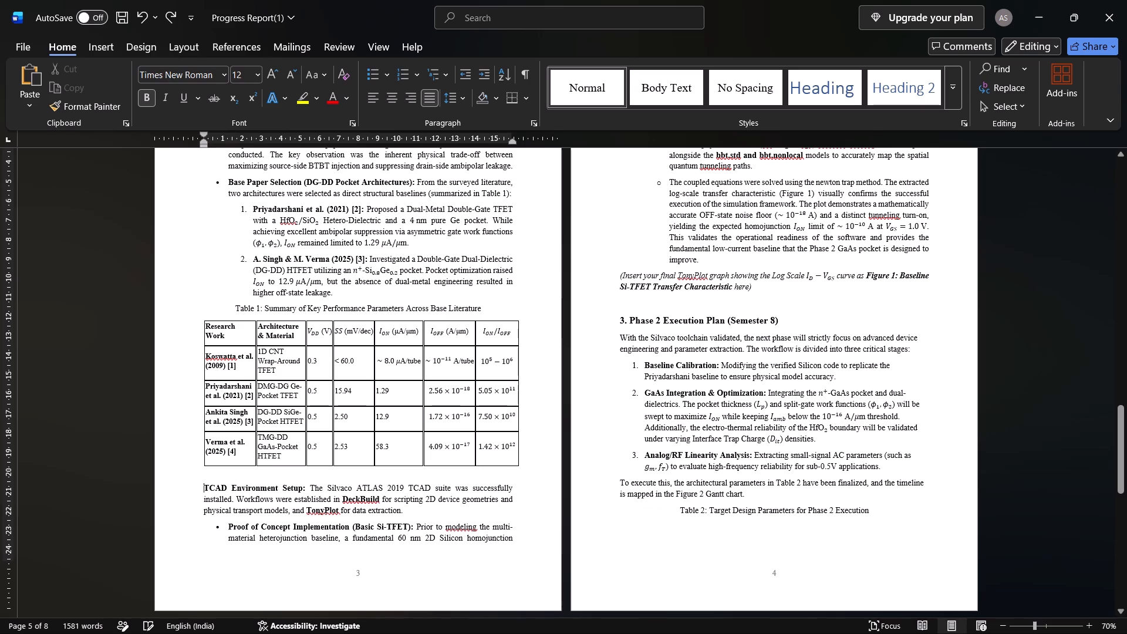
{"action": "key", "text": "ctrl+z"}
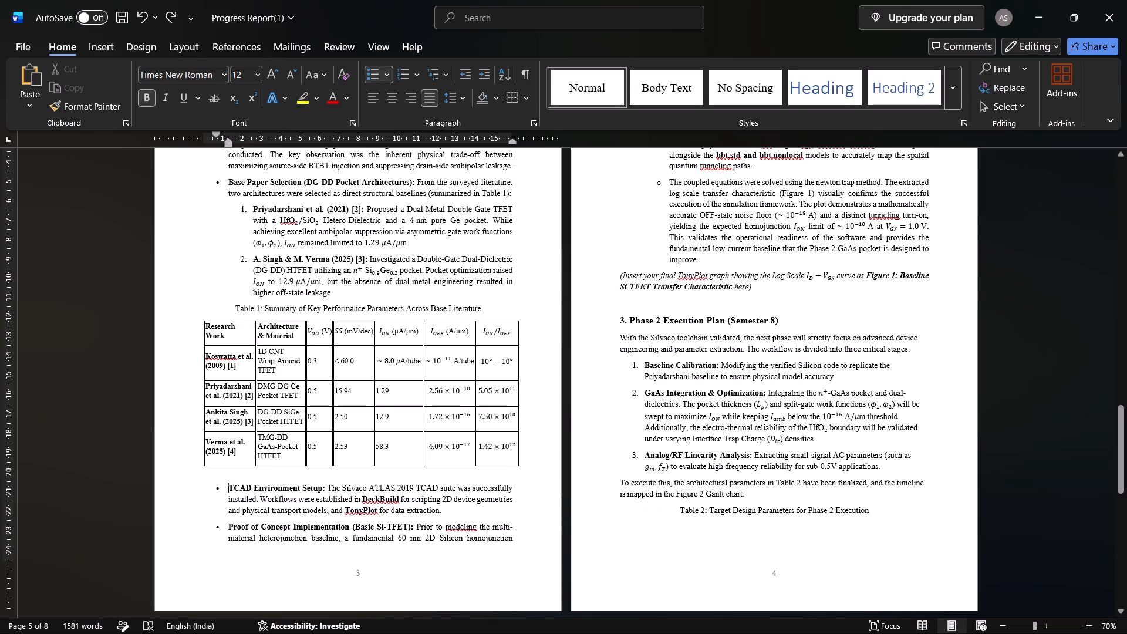
Delete the Verma et al. (2025) [4] row from Table 1.
{"action": "scroll", "coordinate": [251, 470], "scroll_direction": "up", "scroll_amount": 1}
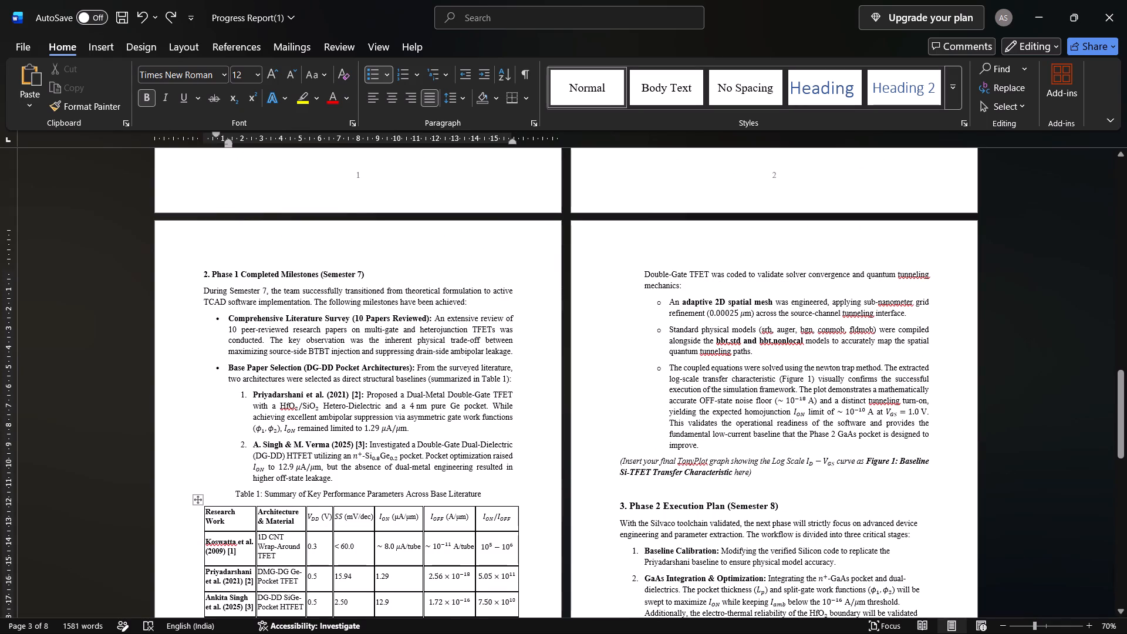
{"action": "left_click", "coordinate": [360, 394]}
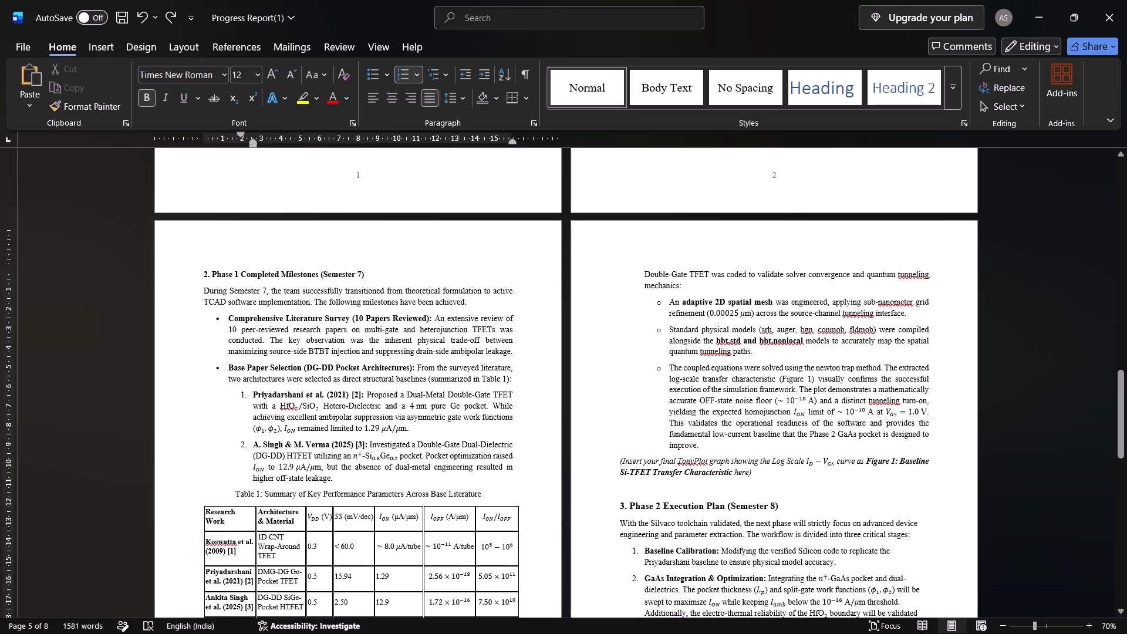
{"action": "scroll", "coordinate": [360, 394], "scroll_direction": "down", "scroll_amount": 1}
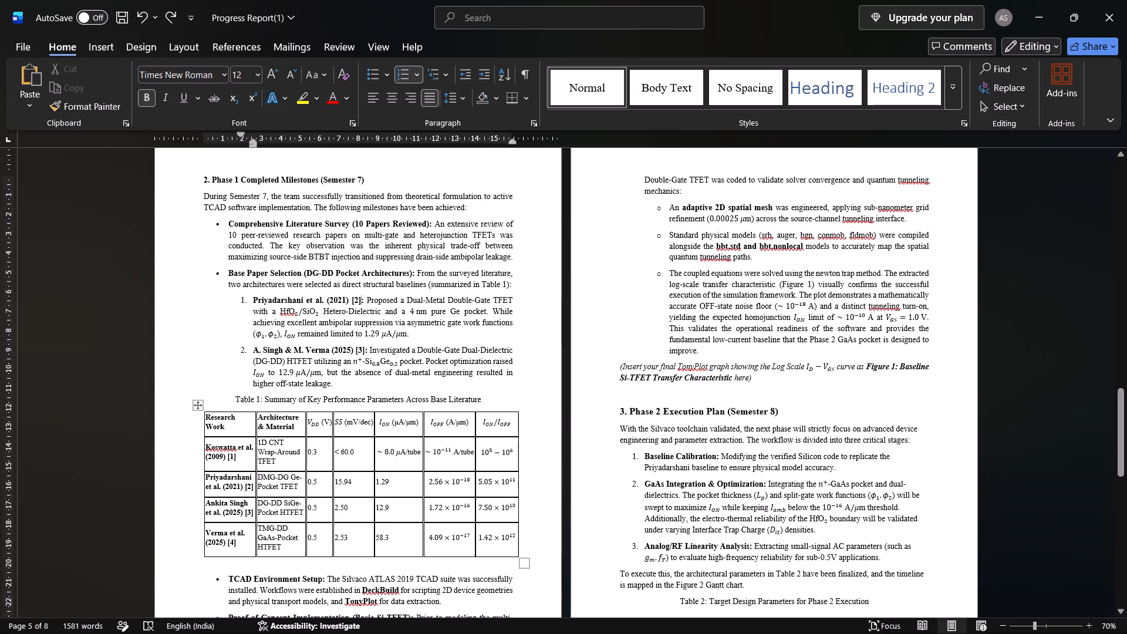
{"action": "left_click", "coordinate": [199, 538]}
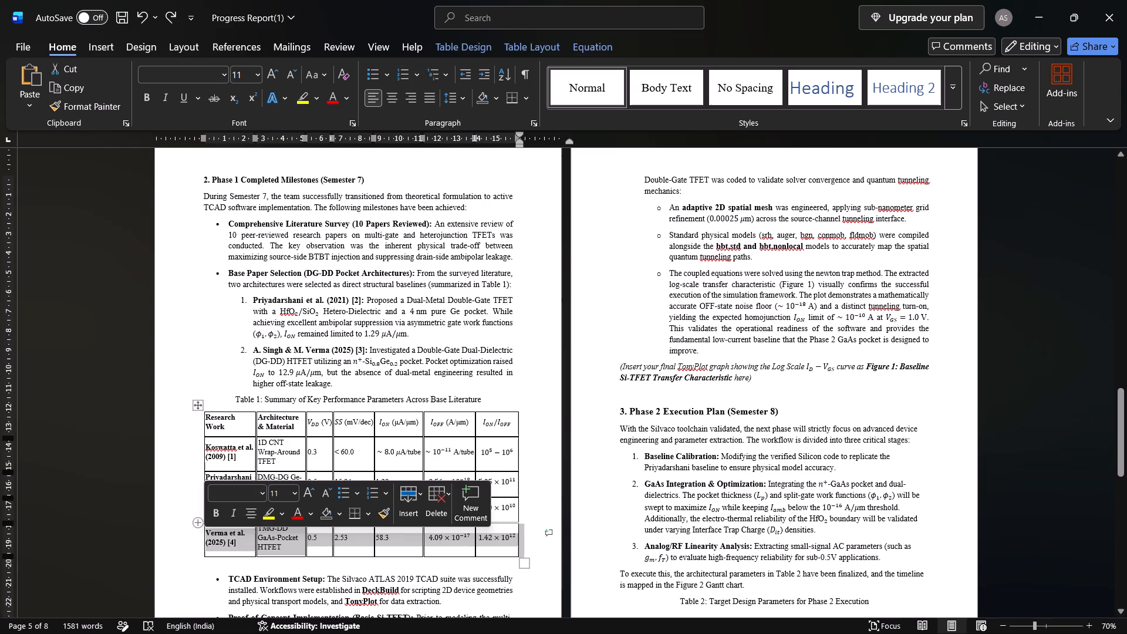
{"action": "left_click", "coordinate": [443, 504]}
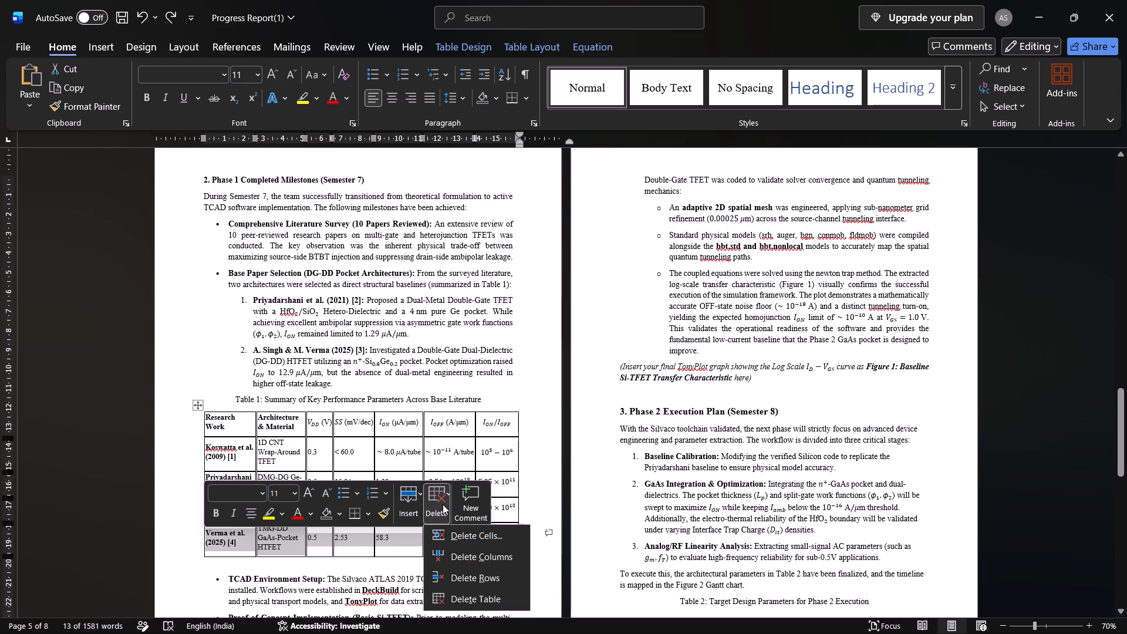
{"action": "left_click", "coordinate": [467, 585]}
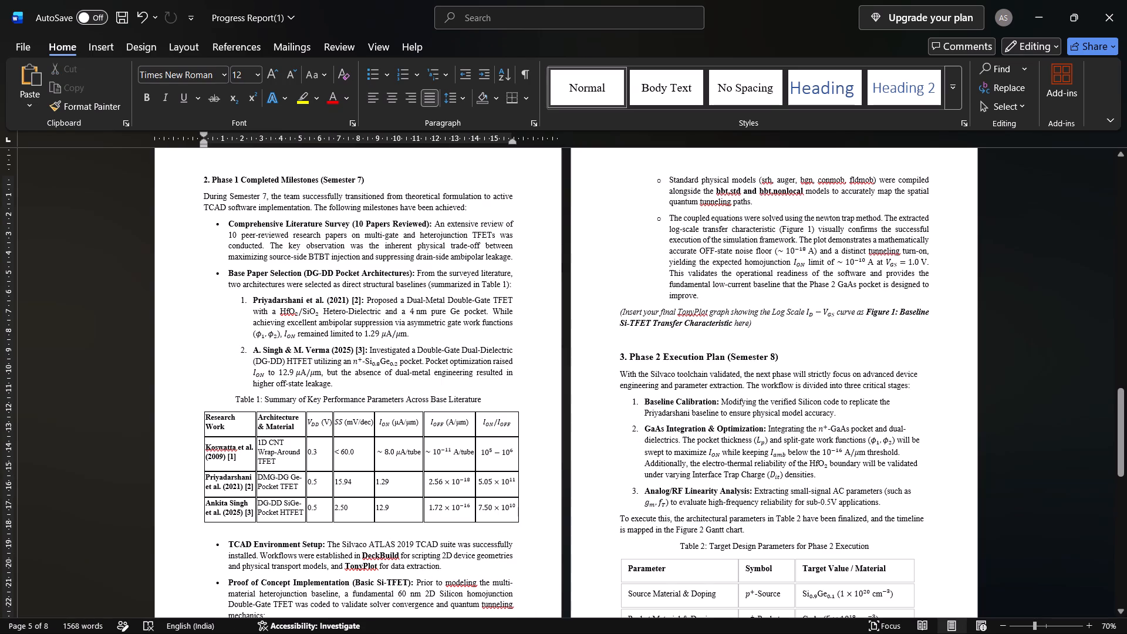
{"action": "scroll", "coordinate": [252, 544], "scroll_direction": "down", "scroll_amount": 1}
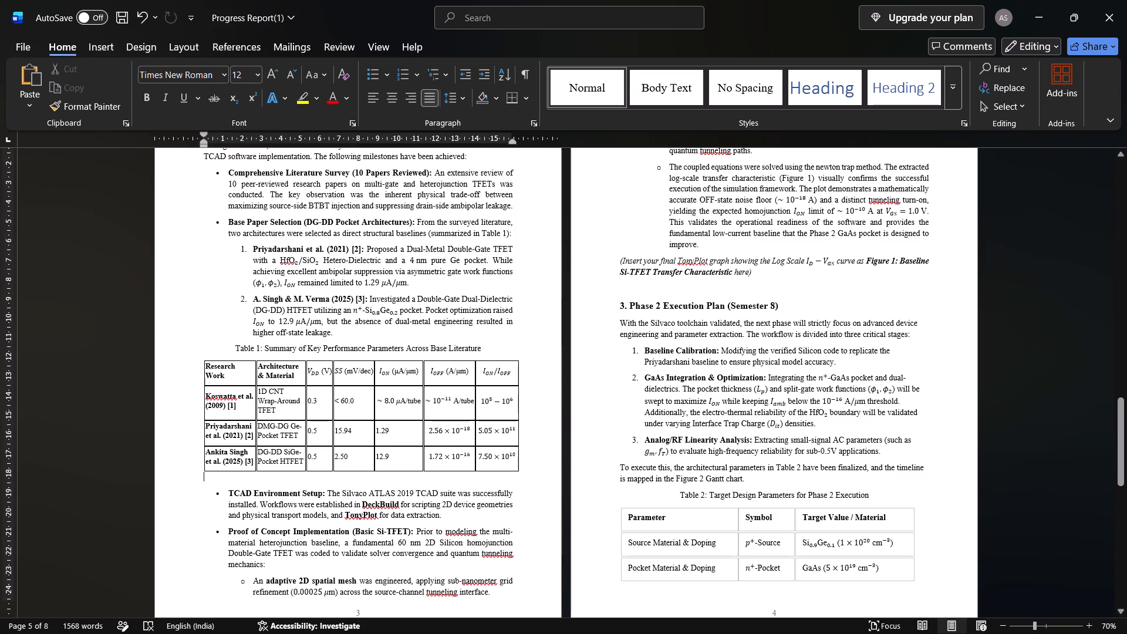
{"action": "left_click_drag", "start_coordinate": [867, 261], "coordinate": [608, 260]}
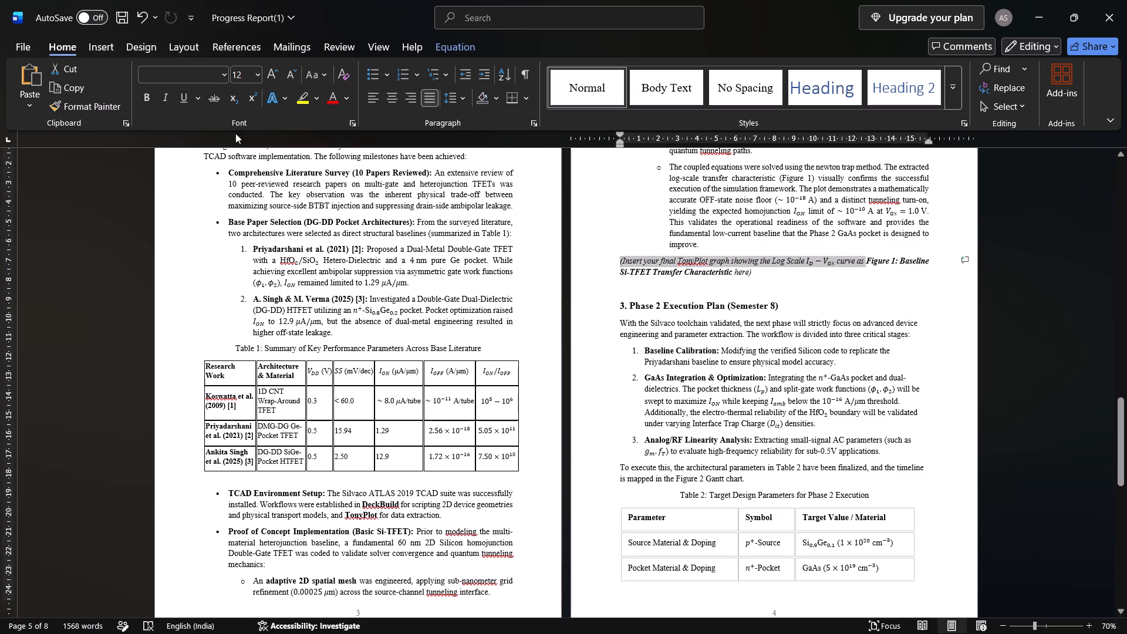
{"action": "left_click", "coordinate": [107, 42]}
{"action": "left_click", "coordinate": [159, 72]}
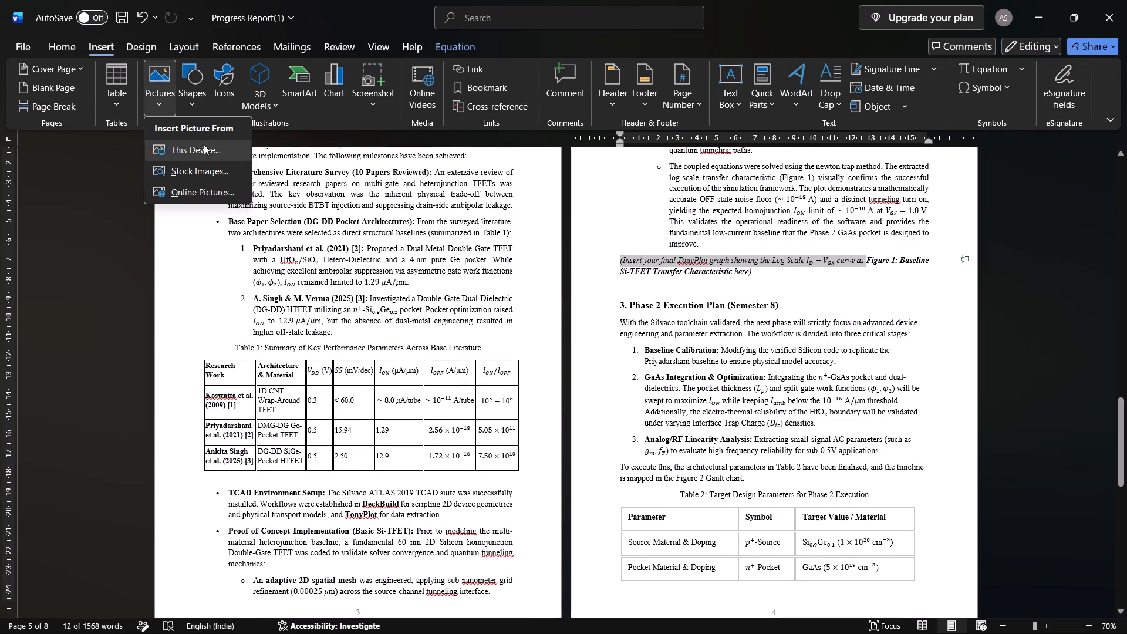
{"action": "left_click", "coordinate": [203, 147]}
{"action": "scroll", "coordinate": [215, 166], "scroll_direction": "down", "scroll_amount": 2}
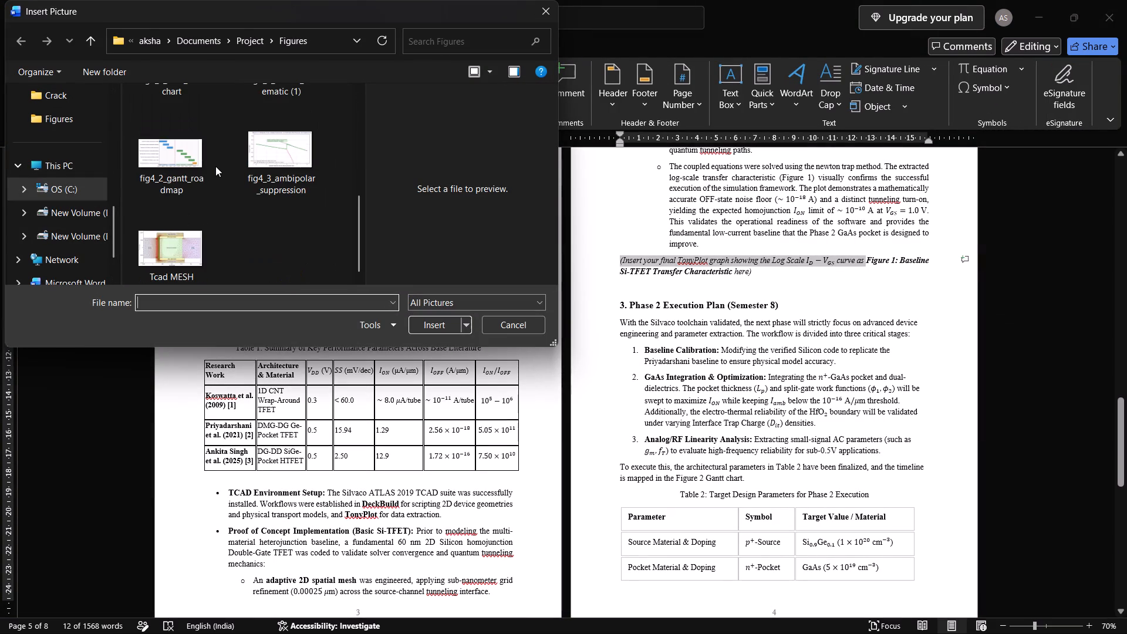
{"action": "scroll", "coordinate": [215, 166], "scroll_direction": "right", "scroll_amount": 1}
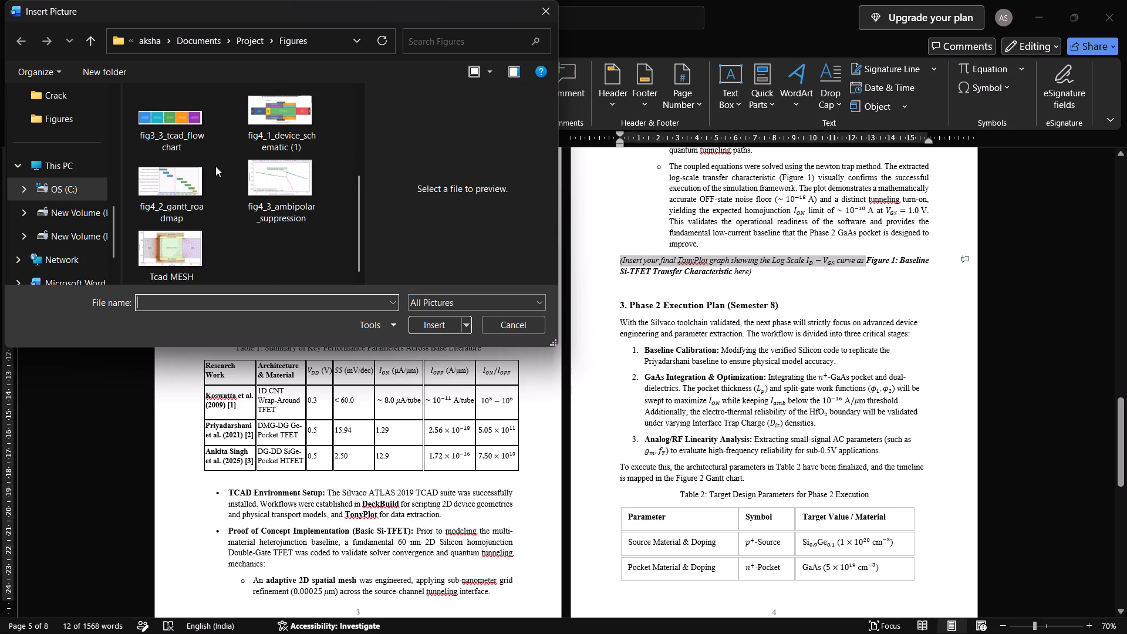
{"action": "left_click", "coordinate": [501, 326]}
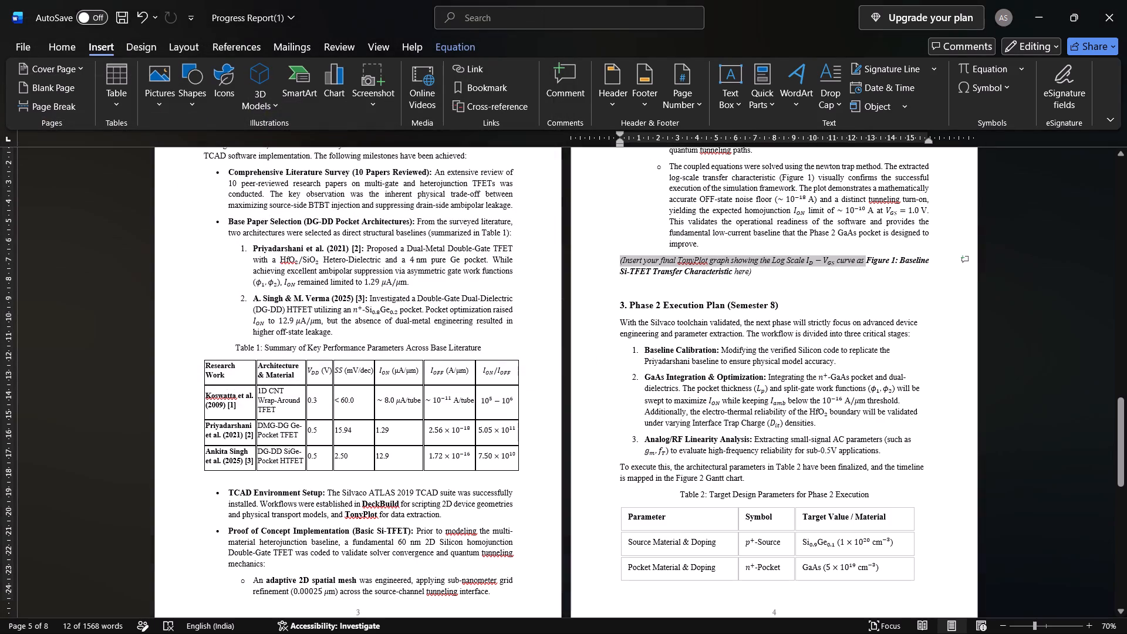
Switch to the Brave browser, search in a new tab for "pdf to image", and open iLovePDF's PDF to JPG converter.
{"action": "left_click", "coordinate": [567, 620]}
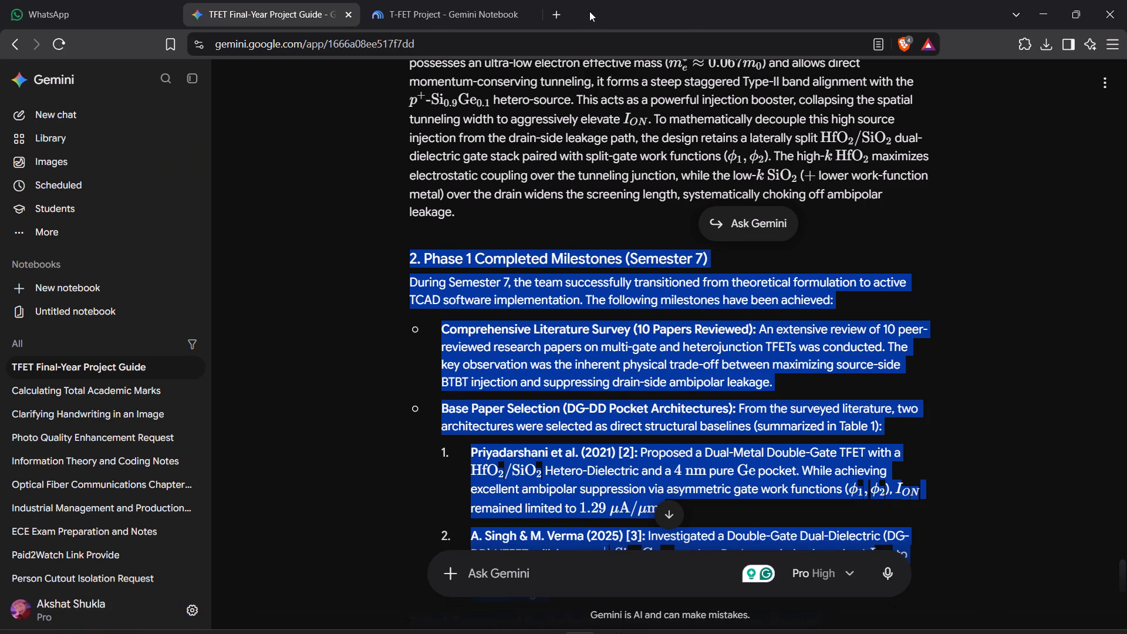
{"action": "left_click", "coordinate": [553, 9]}
{"action": "type", "text": "pdf to image"}
{"action": "key", "text": "Return"}
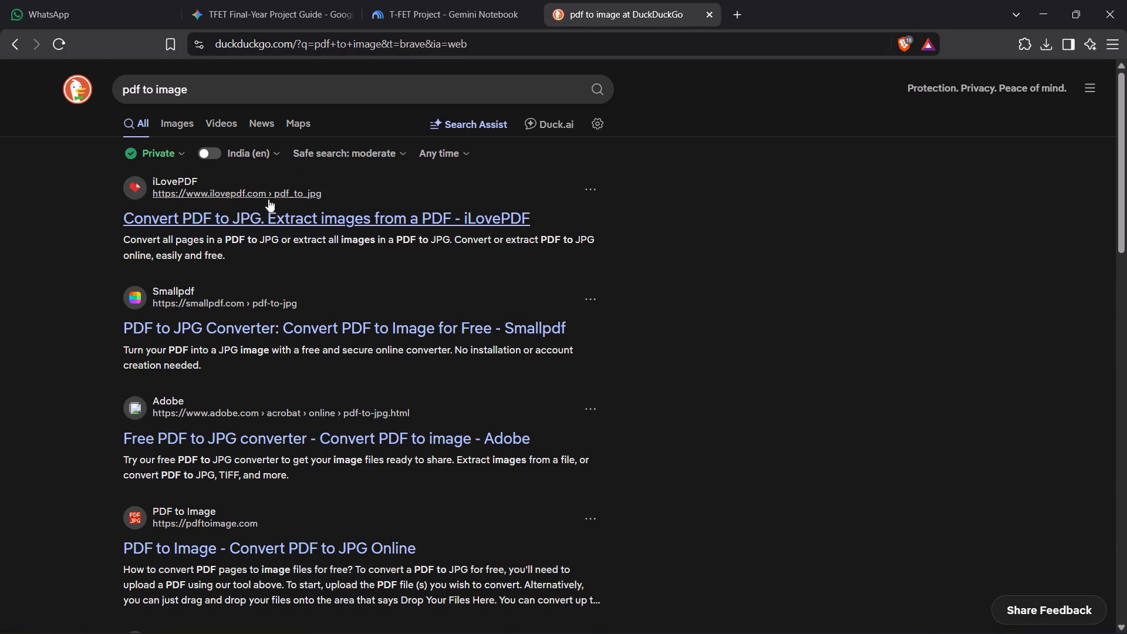
{"action": "left_click", "coordinate": [266, 210]}
Load graphtony.pdf and tonyplot.pdf from the Project's Figures folder into the PDF to JPG converter.
{"action": "left_click", "coordinate": [535, 268]}
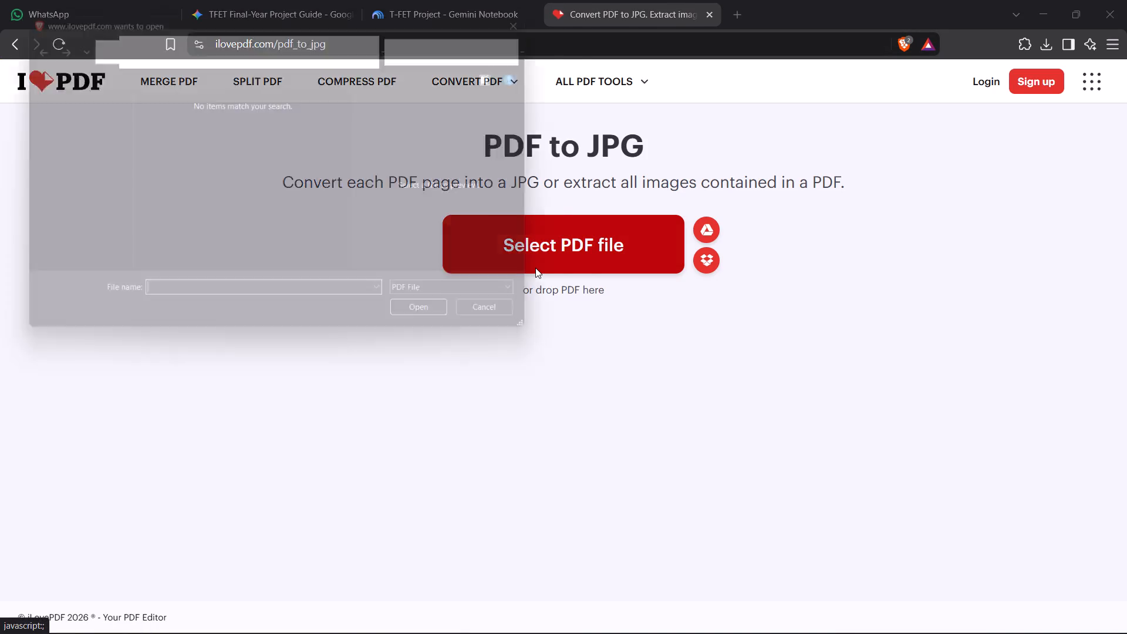
{"action": "left_click", "coordinate": [39, 171]}
{"action": "scroll", "coordinate": [39, 171], "scroll_direction": "down", "scroll_amount": 1}
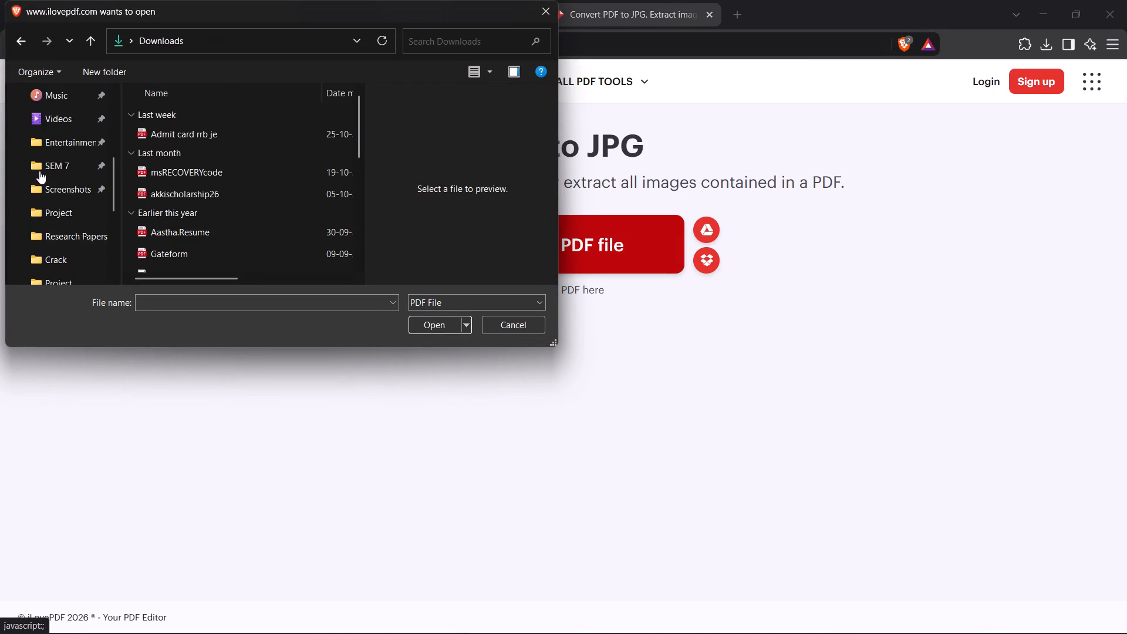
{"action": "scroll", "coordinate": [39, 171], "scroll_direction": "down", "scroll_amount": 1}
{"action": "left_click", "coordinate": [70, 139]}
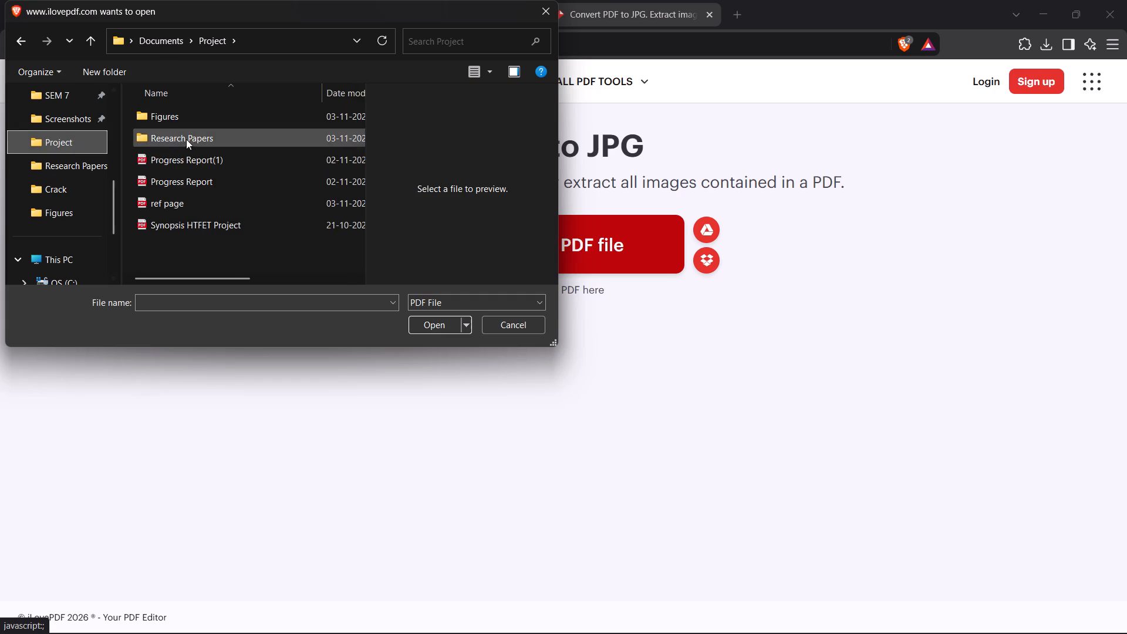
{"action": "double_click", "coordinate": [193, 123]}
{"action": "left_click", "coordinate": [188, 146]}
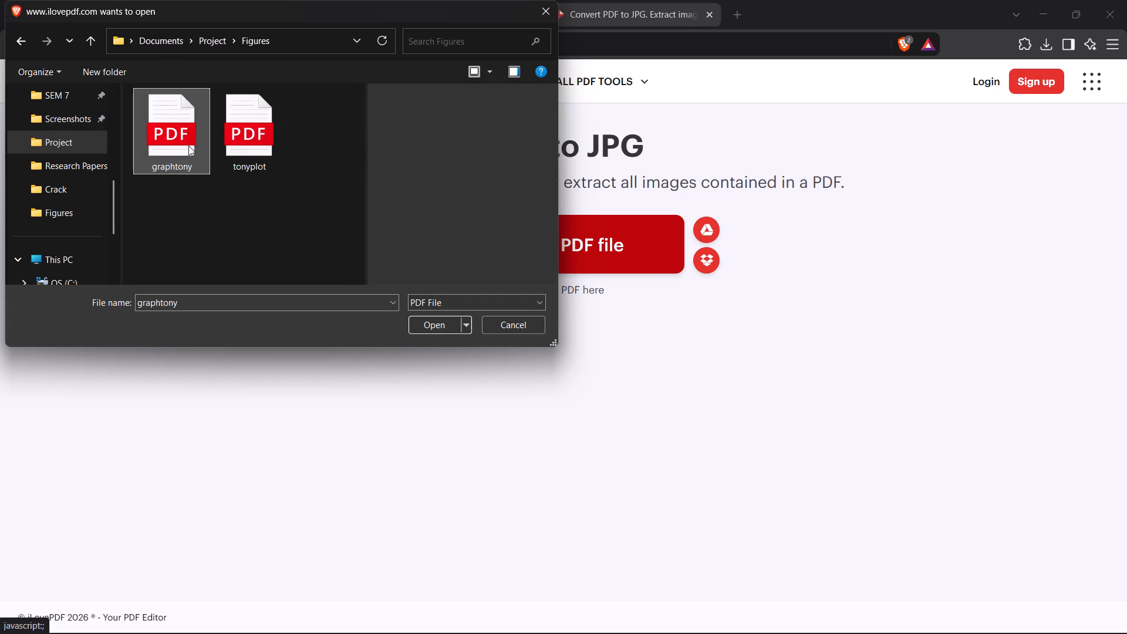
{"action": "key", "text": "shift+Right"}
{"action": "key", "text": "Return"}
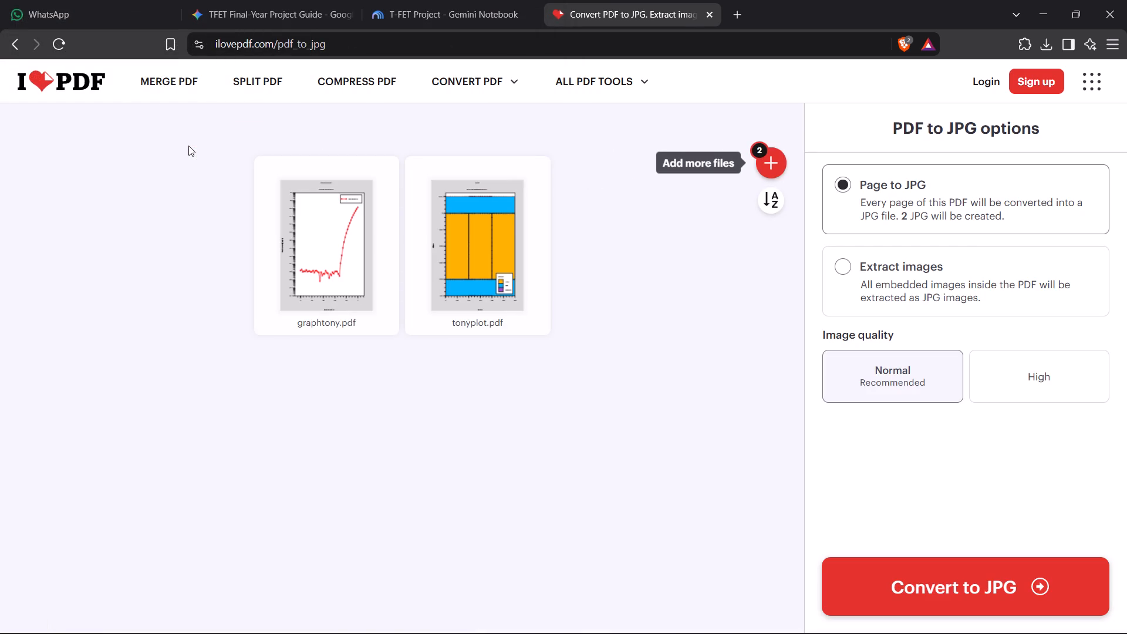
{"action": "key", "text": "Return"}
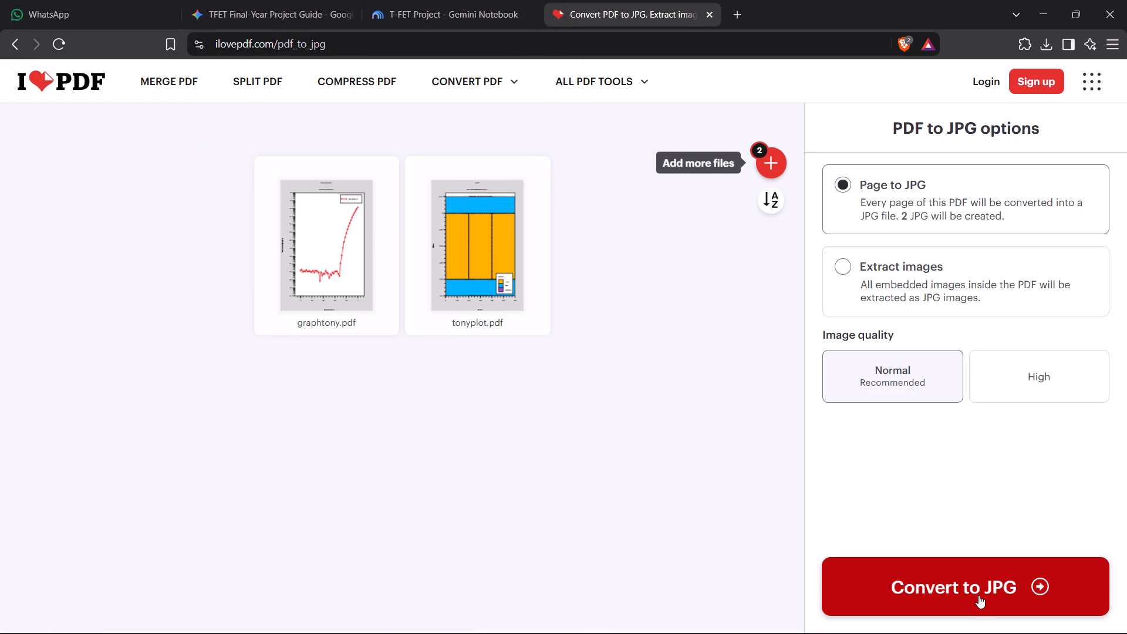
{"action": "left_click", "coordinate": [978, 595]}
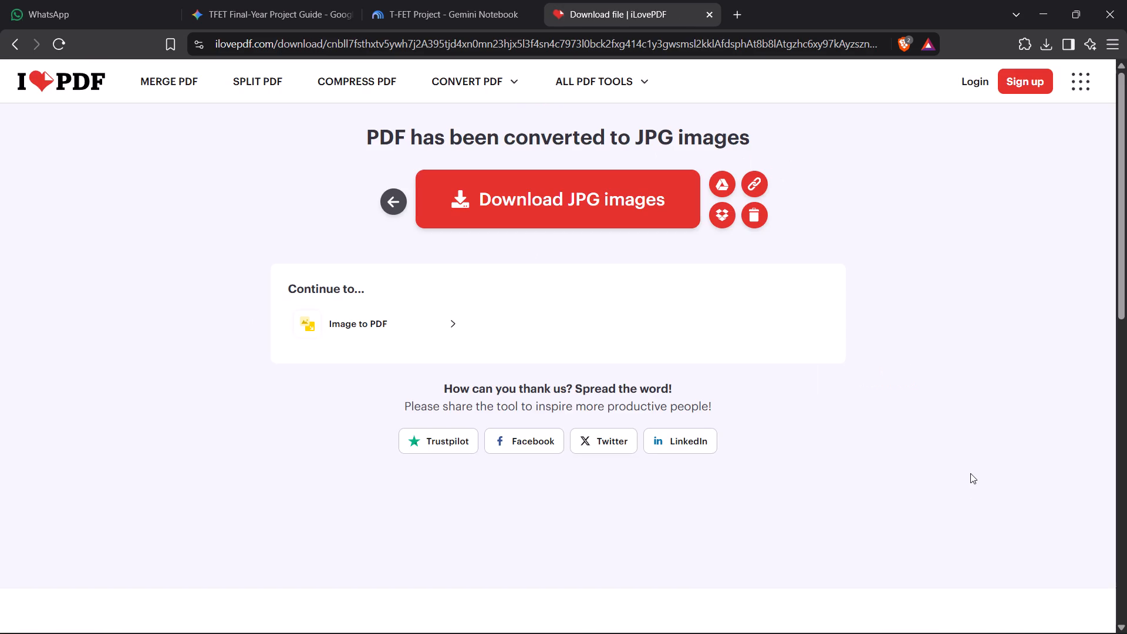
{"action": "left_click", "coordinate": [549, 201]}
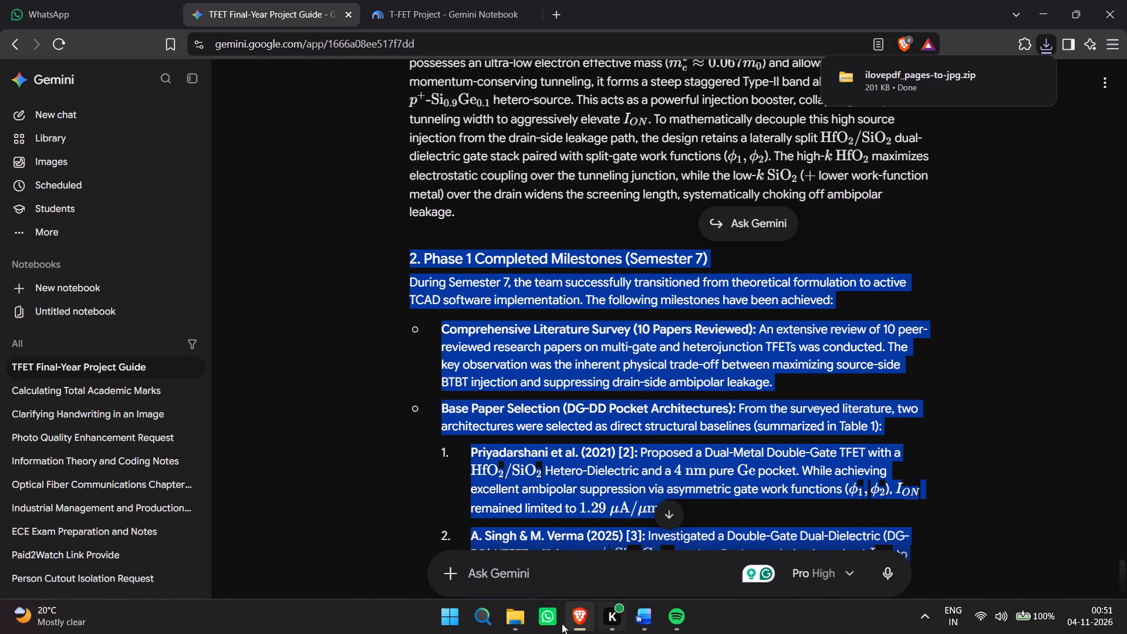
In File Explorer, delete the two Si_DoubleGate_TFET_ATLAS_2019 files, v3 and v2, from the Downloads folder.
{"action": "left_click", "coordinate": [514, 621]}
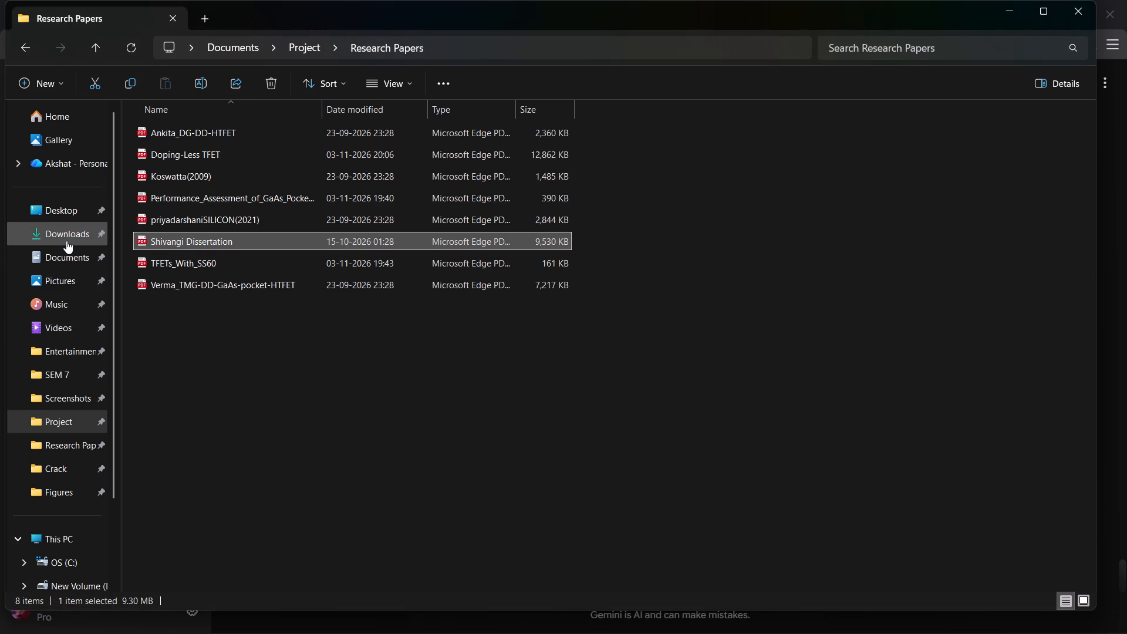
{"action": "left_click", "coordinate": [66, 240]}
{"action": "left_click", "coordinate": [200, 168]}
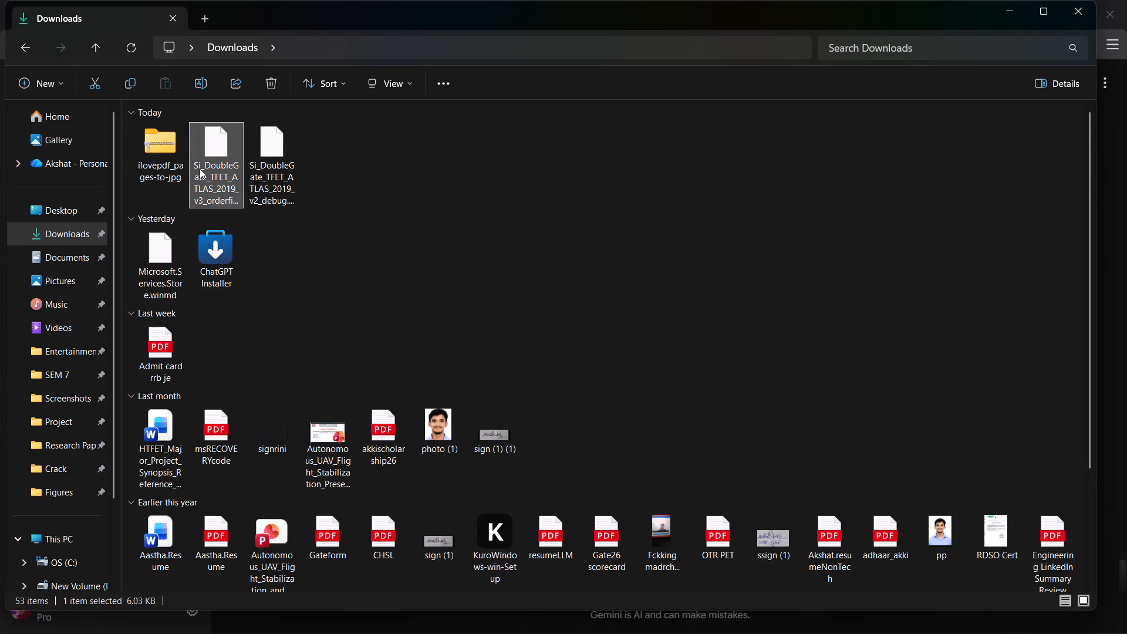
{"action": "key", "text": "shift+Right"}
{"action": "key", "text": "Pause"}
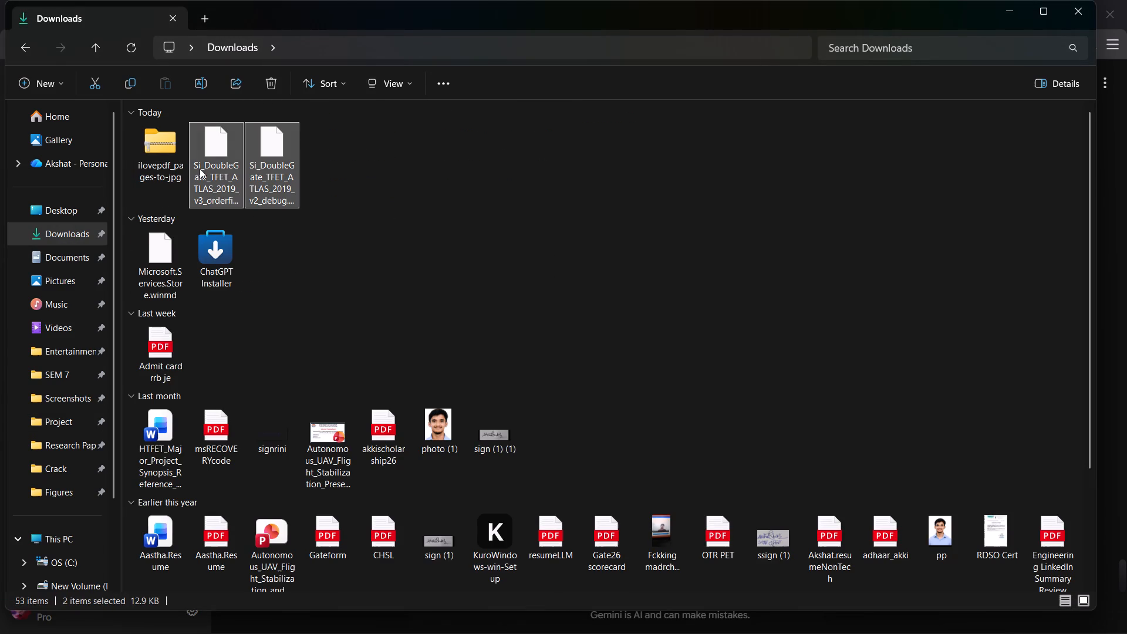
{"action": "key", "text": "Delete"}
Delete Microsoft.Services.Store.winmd and the ChatGPT Installer from the Downloads folder.
{"action": "left_click", "coordinate": [149, 252]}
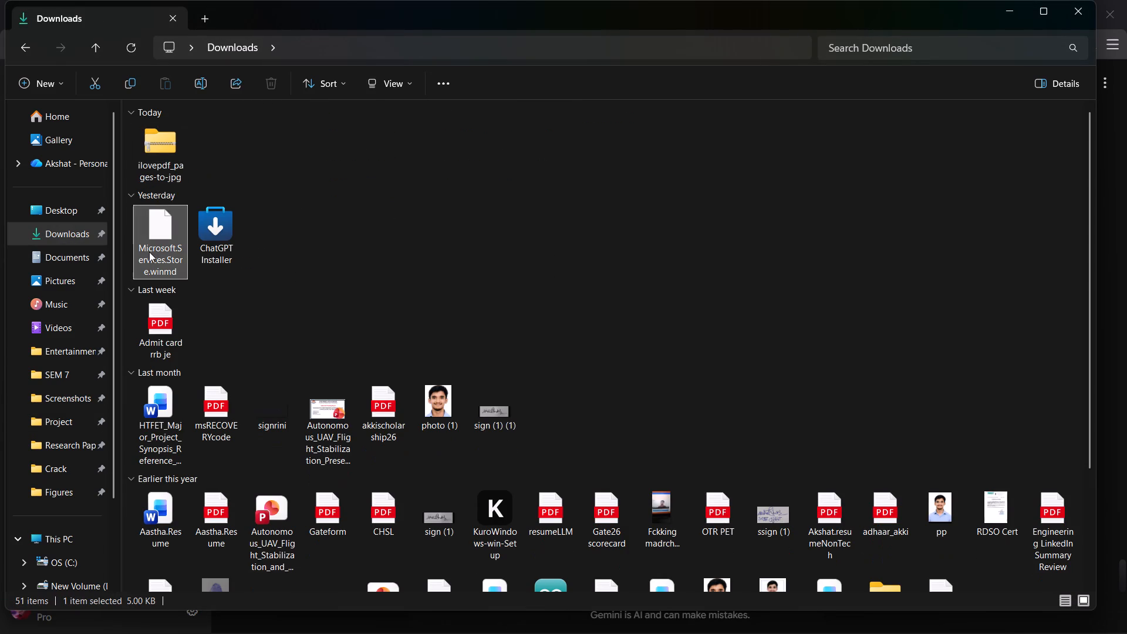
{"action": "key", "text": "shift+Right"}
{"action": "key", "text": "Delete"}
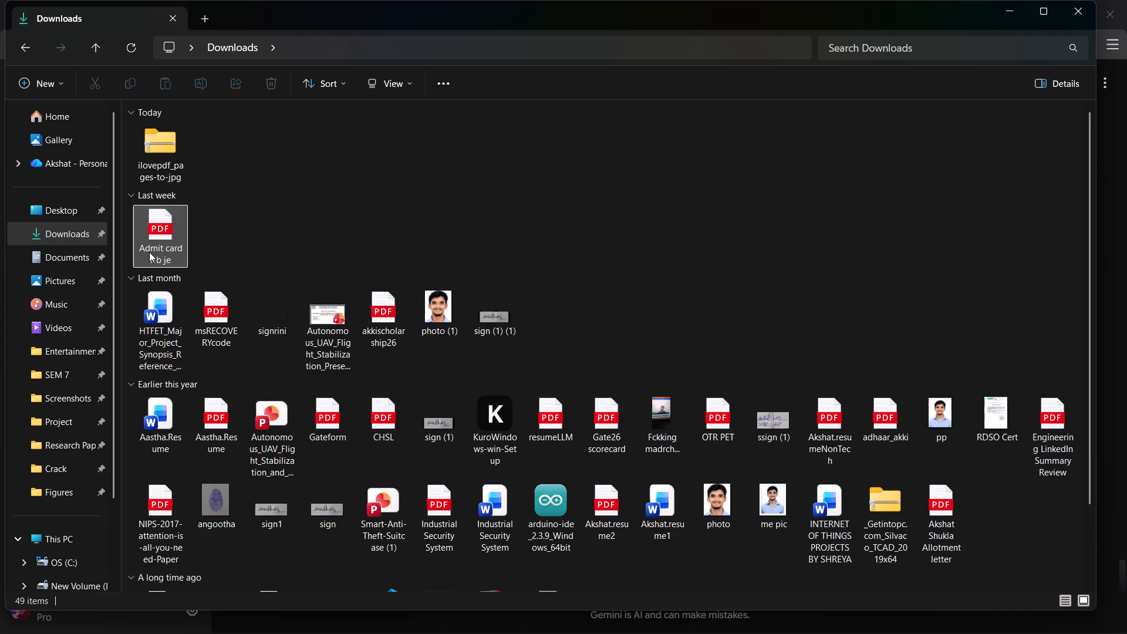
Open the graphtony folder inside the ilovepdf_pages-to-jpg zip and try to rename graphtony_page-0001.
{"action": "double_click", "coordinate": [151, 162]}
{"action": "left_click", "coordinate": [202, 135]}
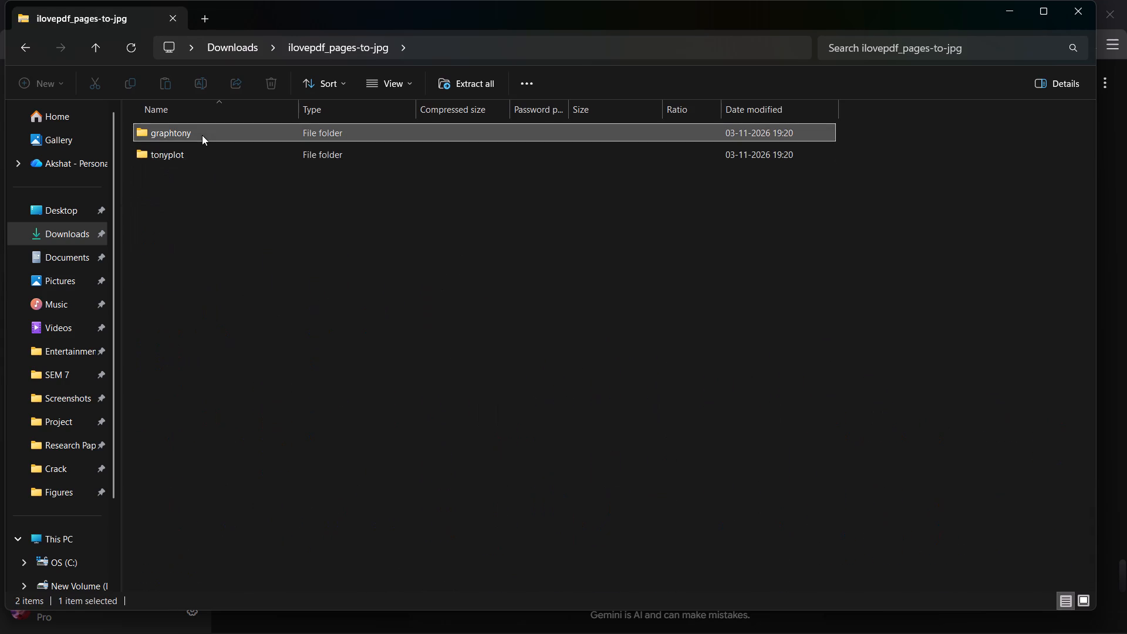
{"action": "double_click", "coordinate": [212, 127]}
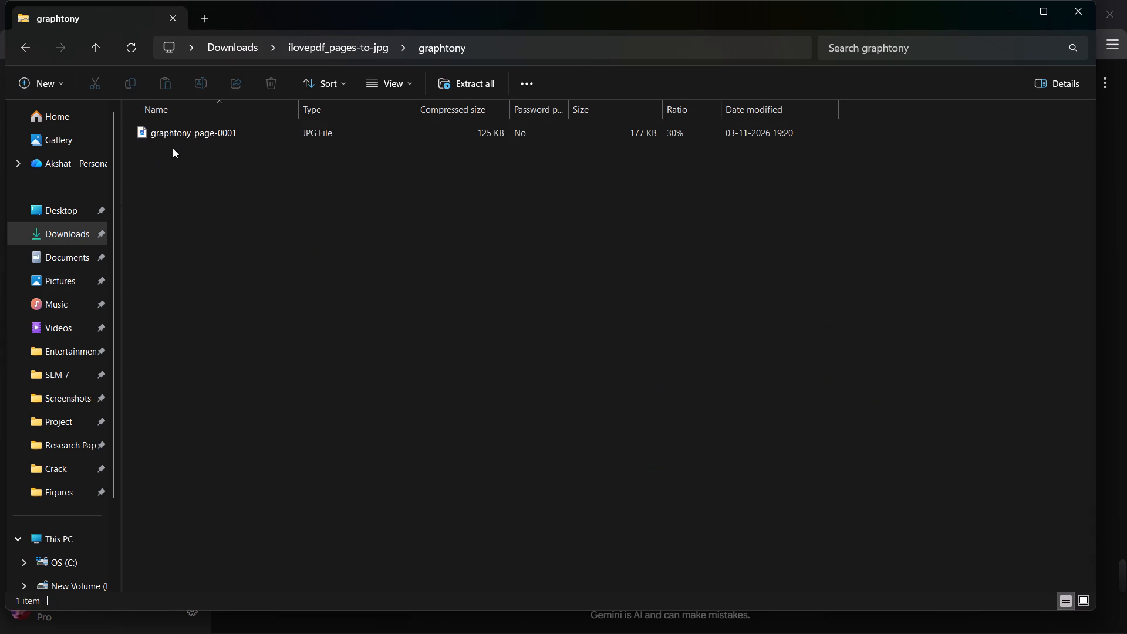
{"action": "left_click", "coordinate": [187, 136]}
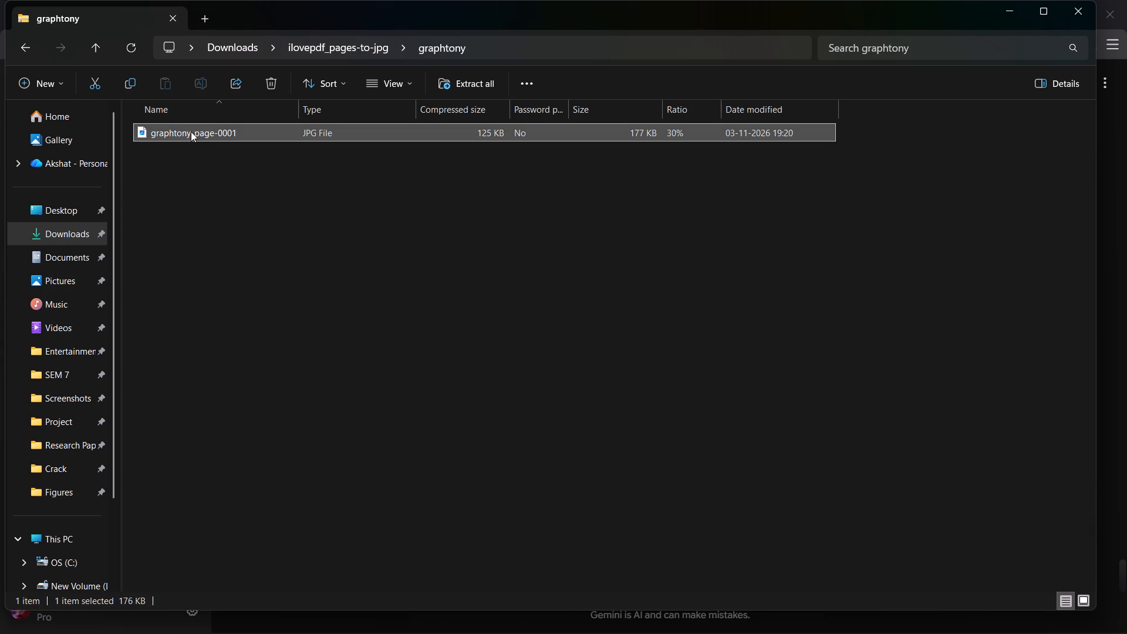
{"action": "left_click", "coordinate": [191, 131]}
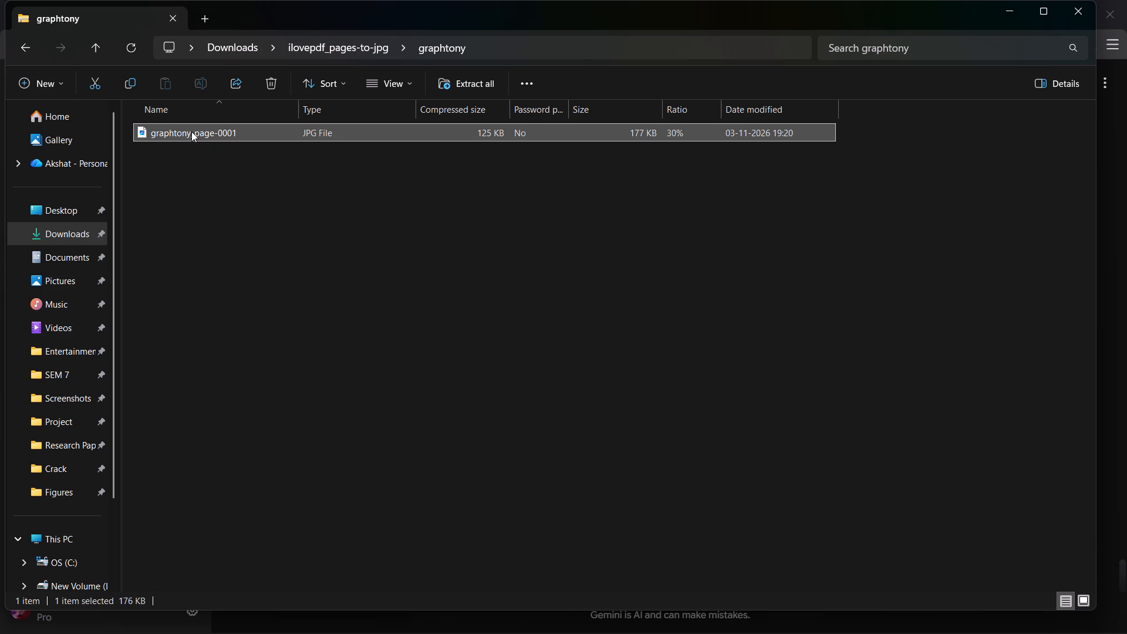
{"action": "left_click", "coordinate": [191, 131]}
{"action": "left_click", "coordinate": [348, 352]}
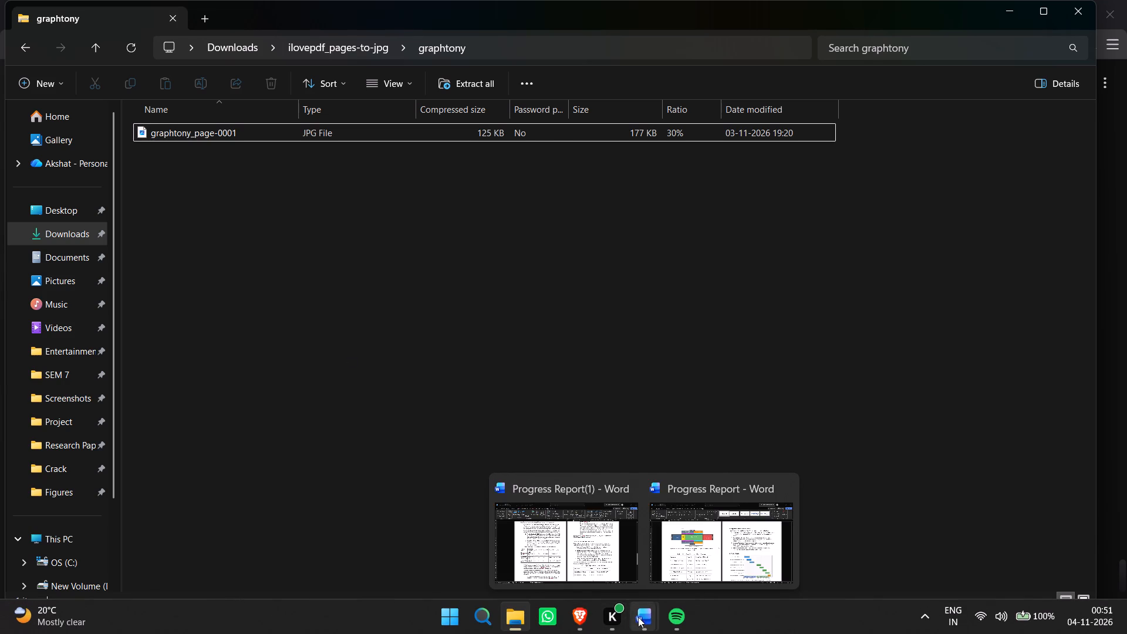
Switch to Progress Report(1) in Word and copy the Figure 1 title "Baseline Si-TFET Transfer Characteristic" from the placeholder note.
{"action": "left_click", "coordinate": [598, 564]}
{"action": "left_click_drag", "start_coordinate": [899, 265], "coordinate": [735, 273]}
{"action": "key", "text": "ctrl+c"}
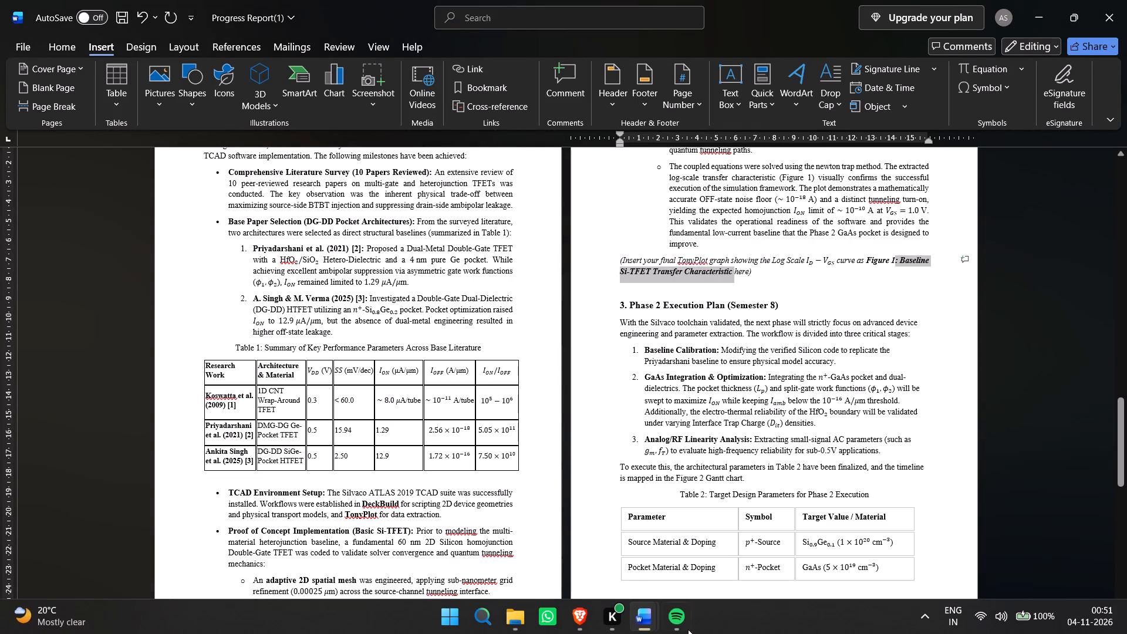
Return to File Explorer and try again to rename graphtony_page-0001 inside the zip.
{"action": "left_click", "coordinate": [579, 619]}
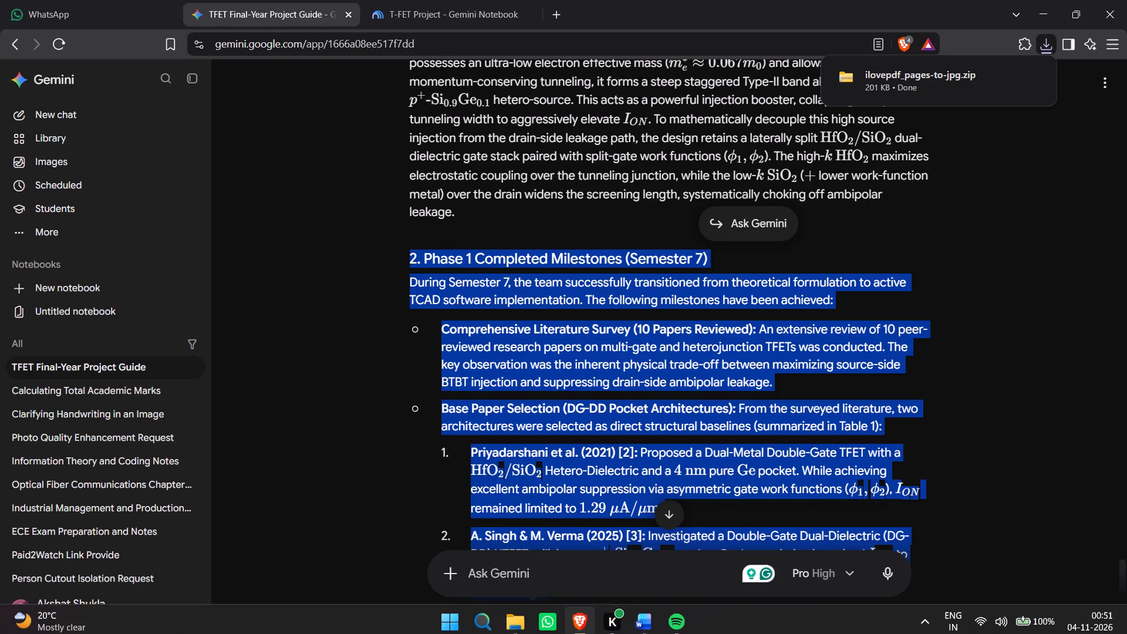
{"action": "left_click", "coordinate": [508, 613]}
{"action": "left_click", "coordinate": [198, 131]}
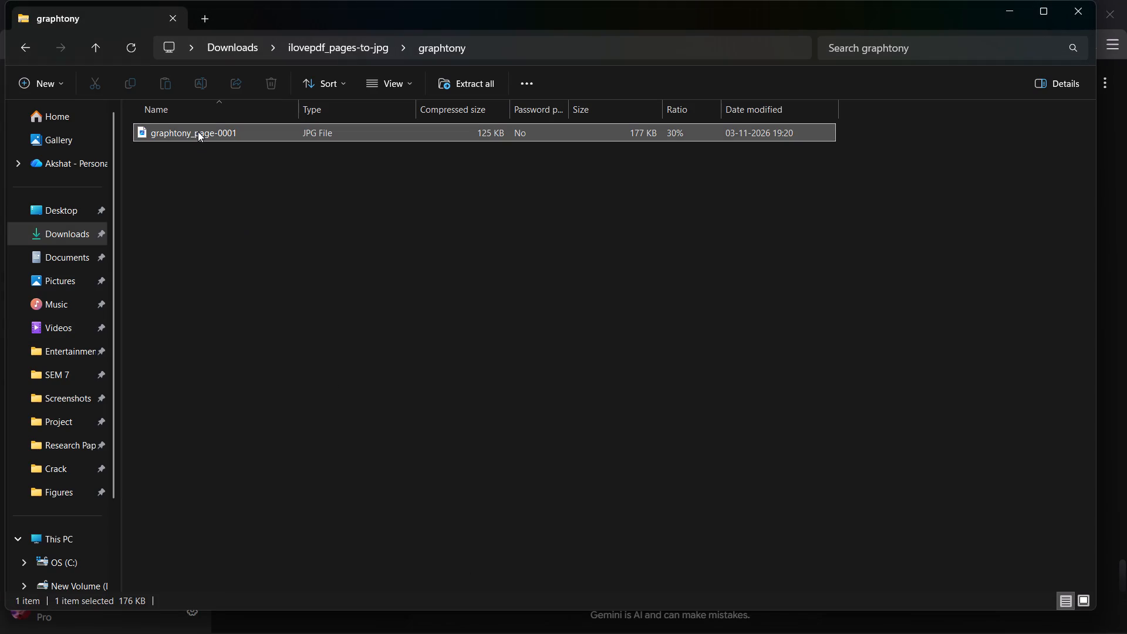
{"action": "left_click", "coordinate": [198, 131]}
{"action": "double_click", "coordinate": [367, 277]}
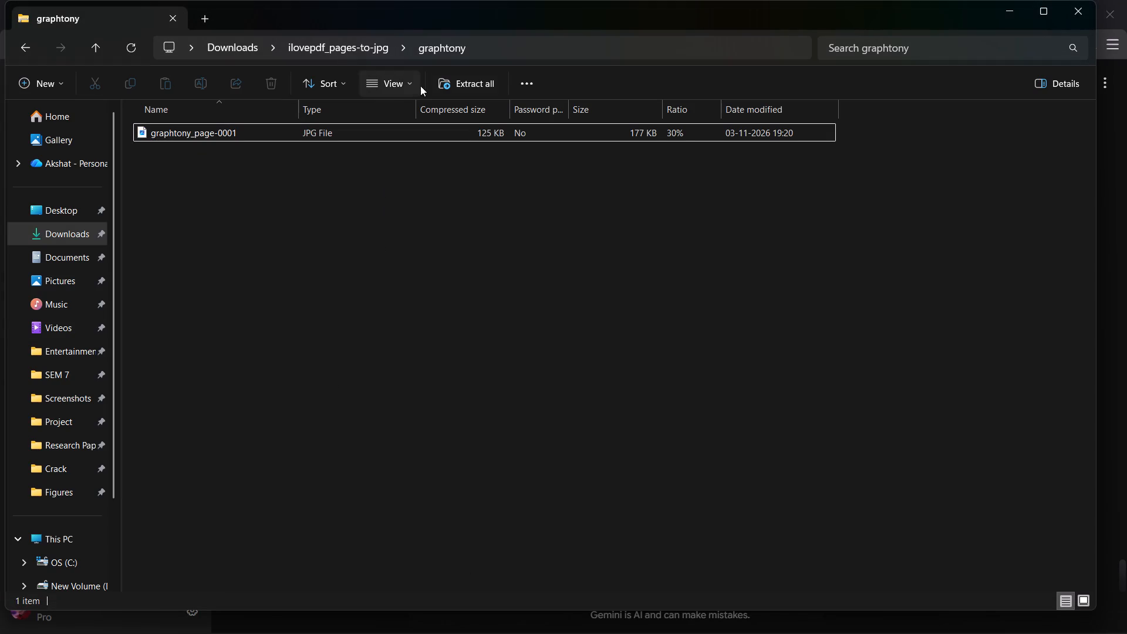
Extract the whole ilovepdf_pages-to-jpg zip from Downloads into the Documents\Project\Figures folder.
{"action": "left_click", "coordinate": [457, 83]}
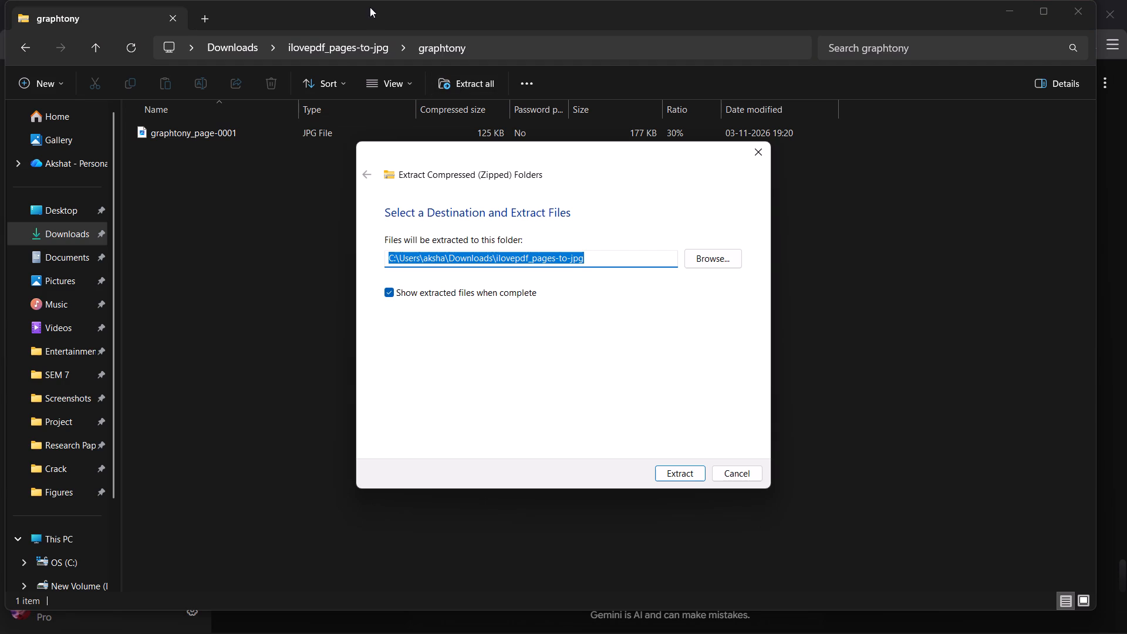
{"action": "left_click", "coordinate": [341, 55]}
{"action": "left_click", "coordinate": [250, 51]}
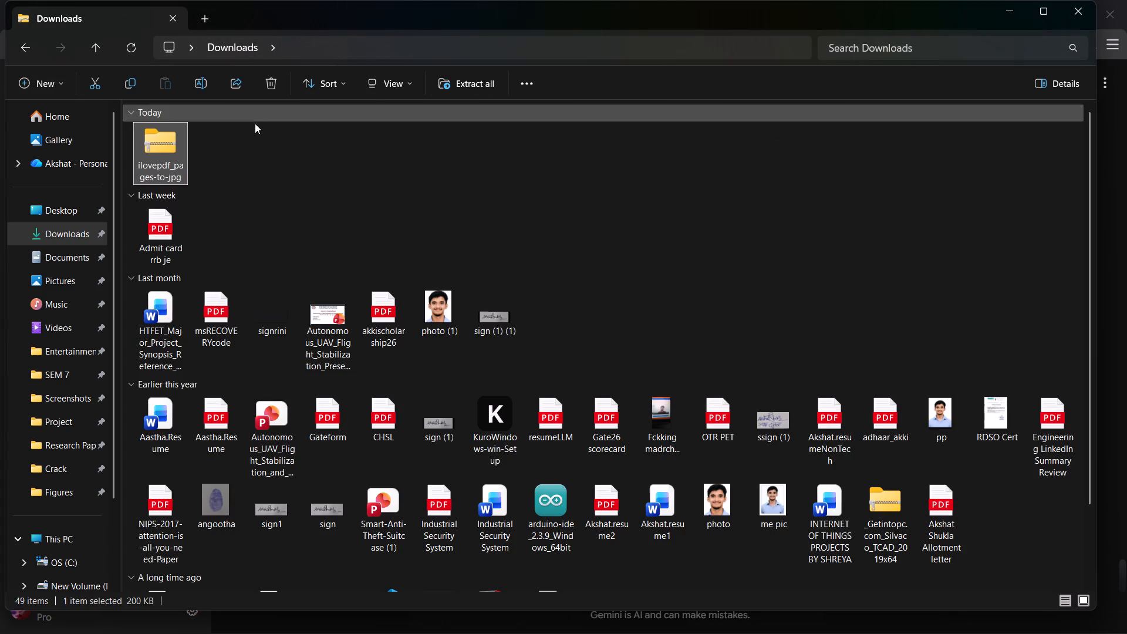
{"action": "left_click", "coordinate": [179, 153]}
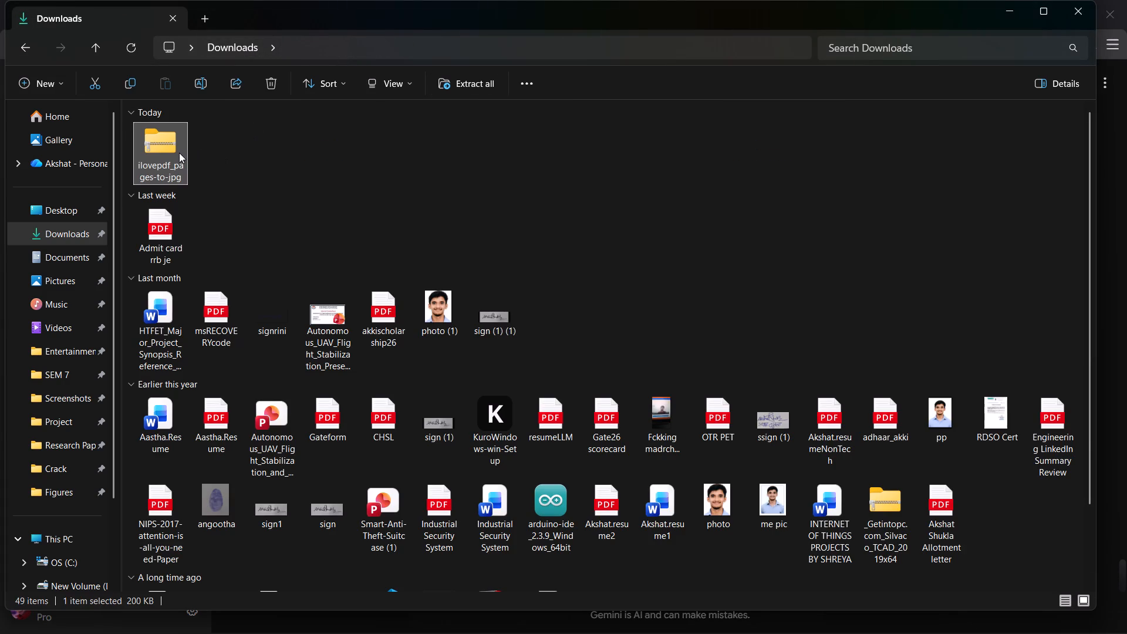
{"action": "left_click", "coordinate": [457, 86]}
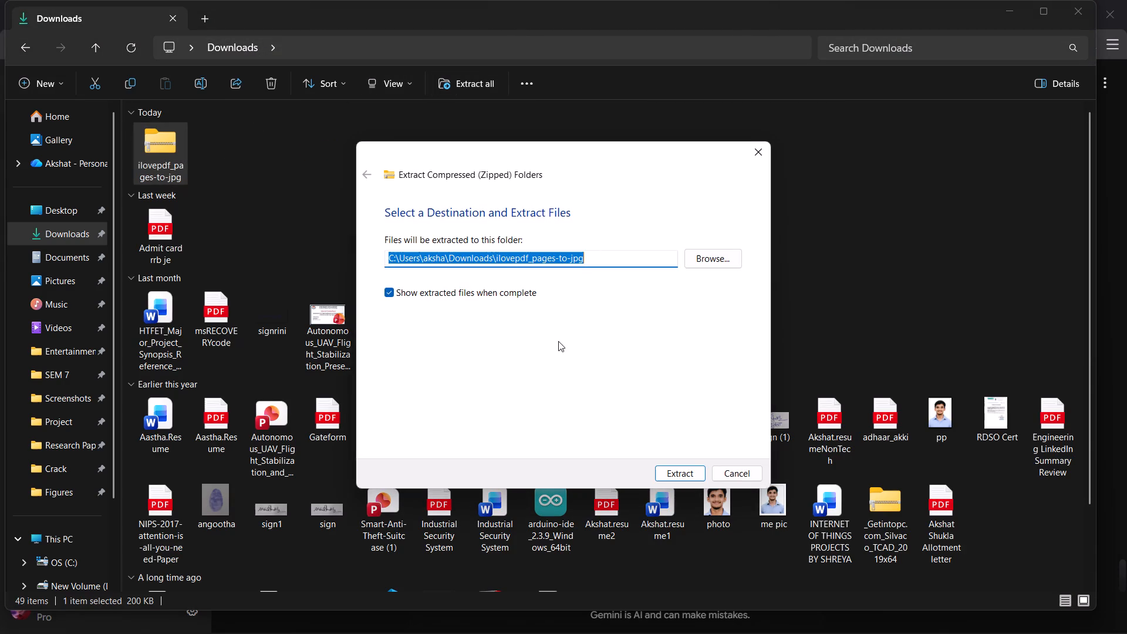
{"action": "left_click", "coordinate": [716, 254]}
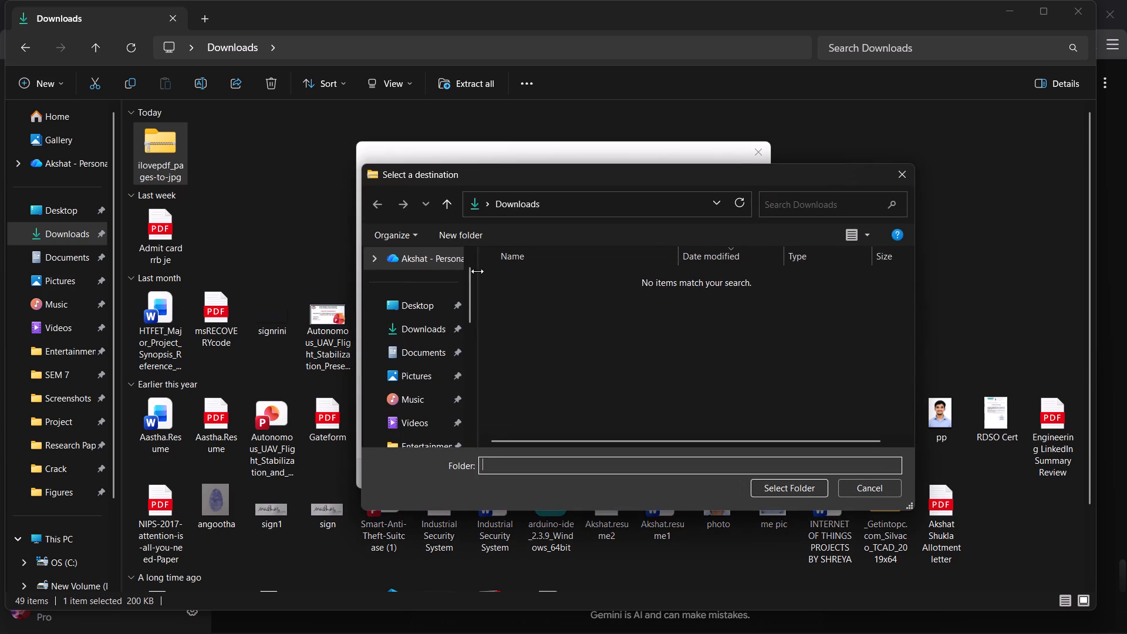
{"action": "scroll", "coordinate": [428, 369], "scroll_direction": "down", "scroll_amount": 2}
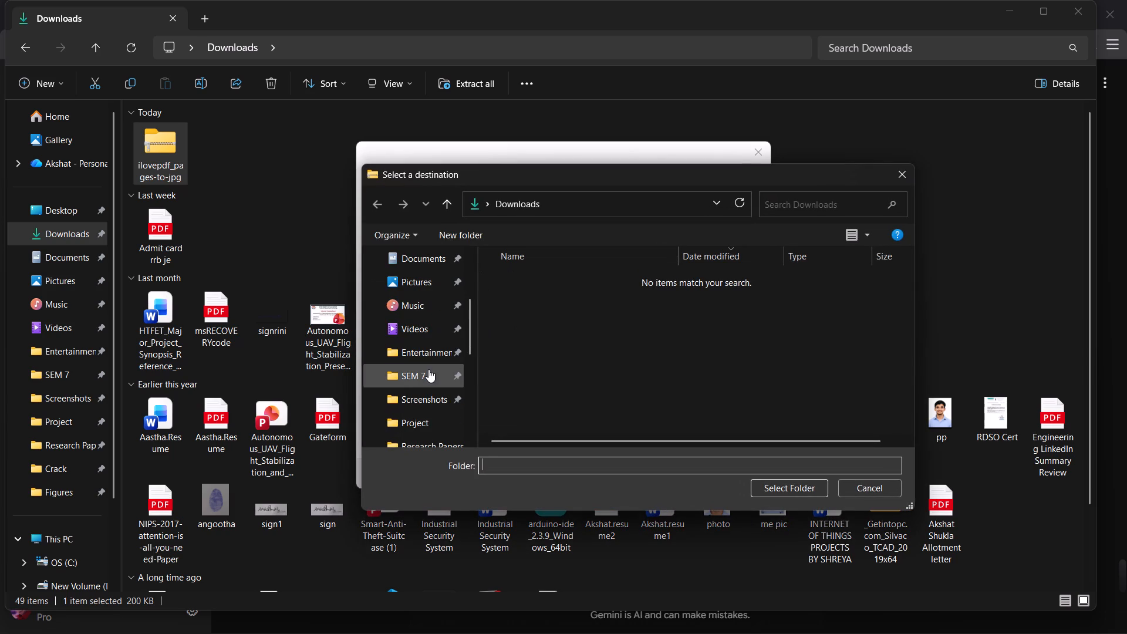
{"action": "scroll", "coordinate": [428, 369], "scroll_direction": "down", "scroll_amount": 1}
{"action": "left_click", "coordinate": [425, 416]}
{"action": "double_click", "coordinate": [519, 284]}
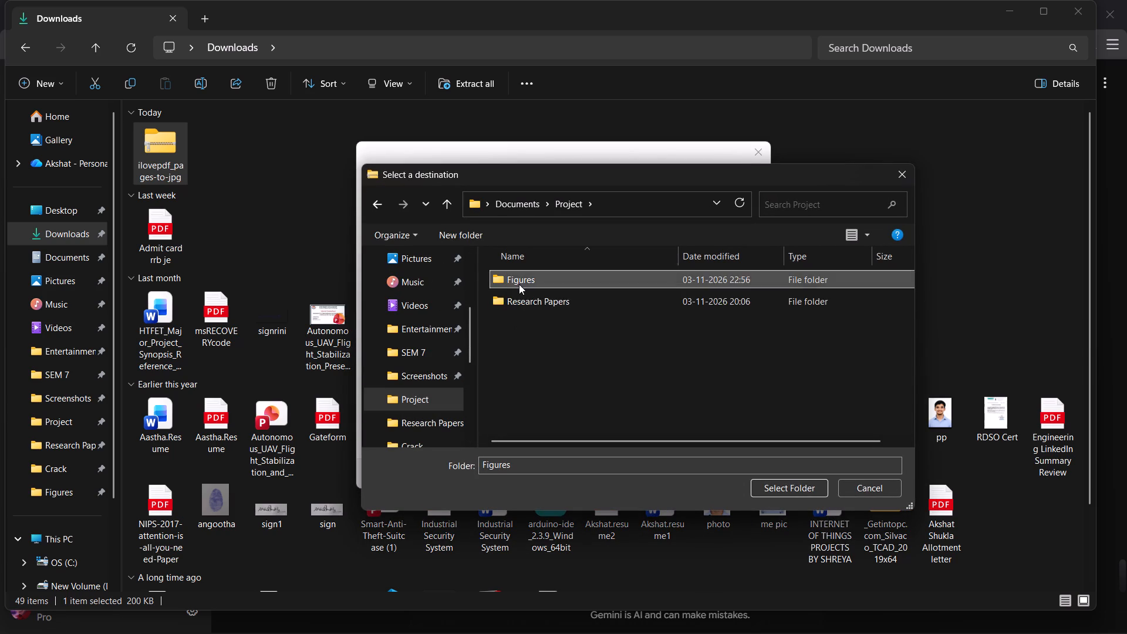
{"action": "left_click", "coordinate": [789, 484]}
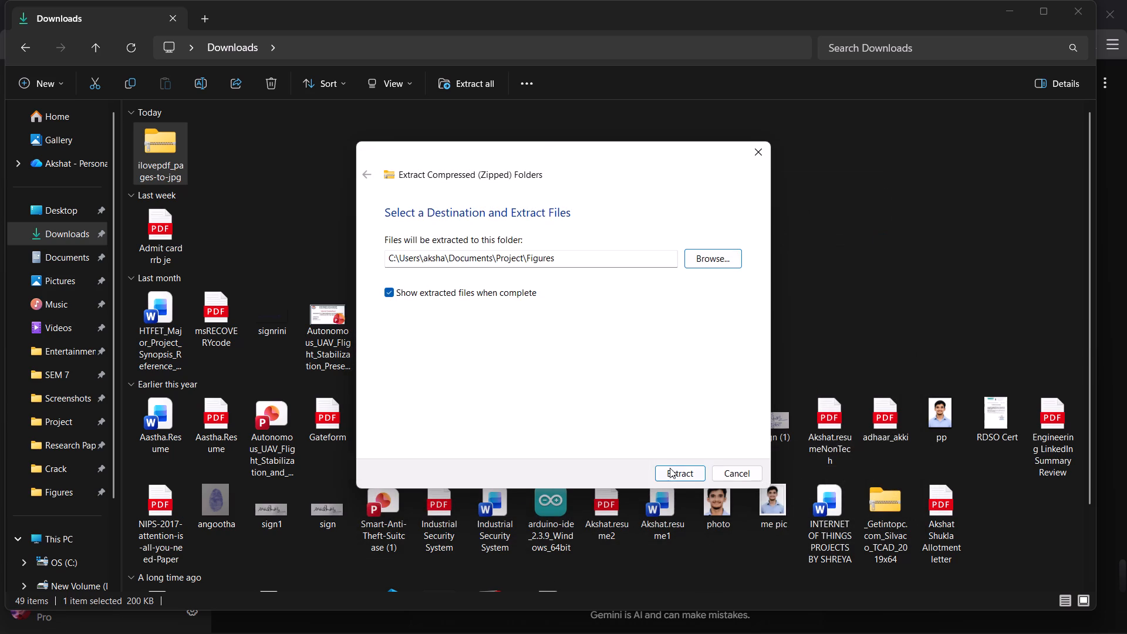
{"action": "left_click", "coordinate": [667, 468]}
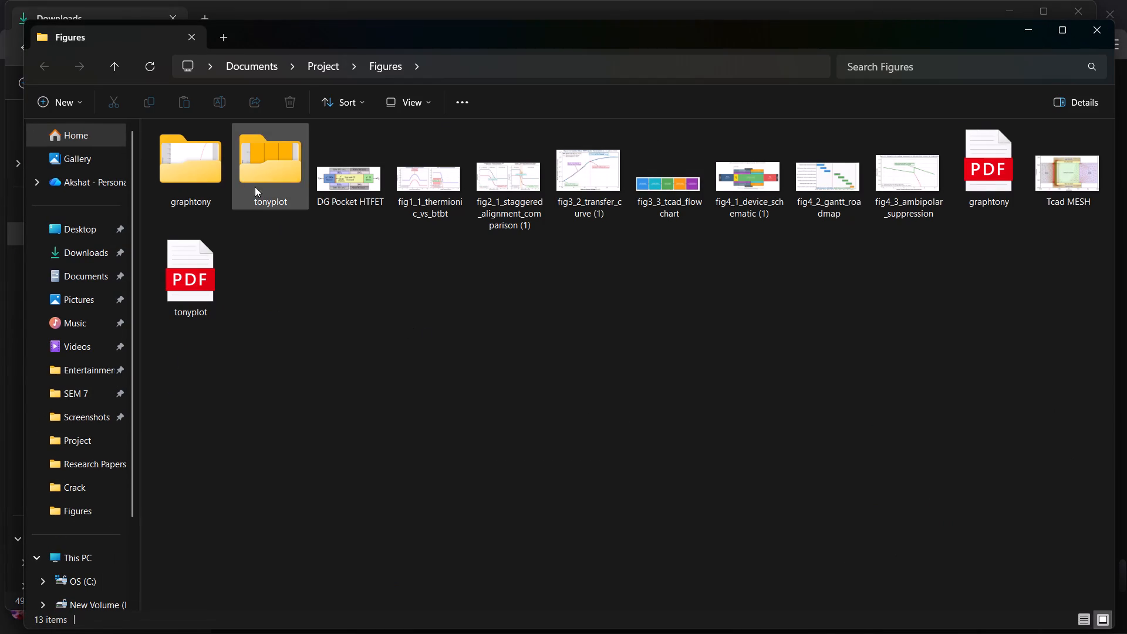
Rename graphtony_page-0001 in the extracted graphtony folder with the copied title, "Baseline Si-TFET Transfer Characteristic".
{"action": "double_click", "coordinate": [224, 178]}
{"action": "left_click", "coordinate": [198, 207]}
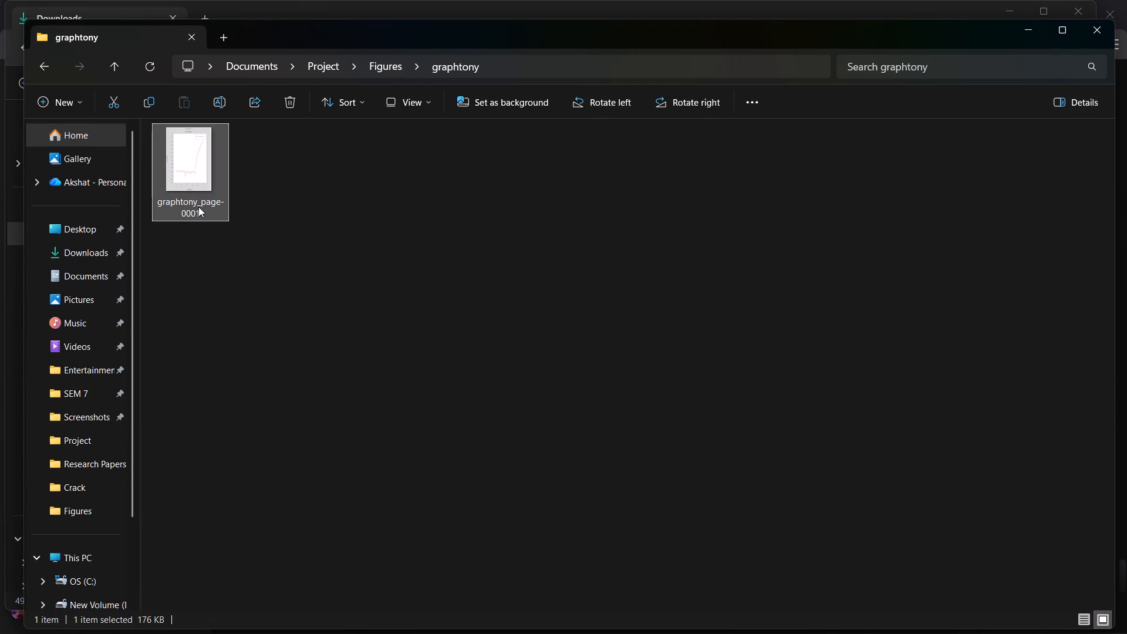
{"action": "left_click", "coordinate": [199, 207]}
{"action": "key", "text": "ctrl+v"}
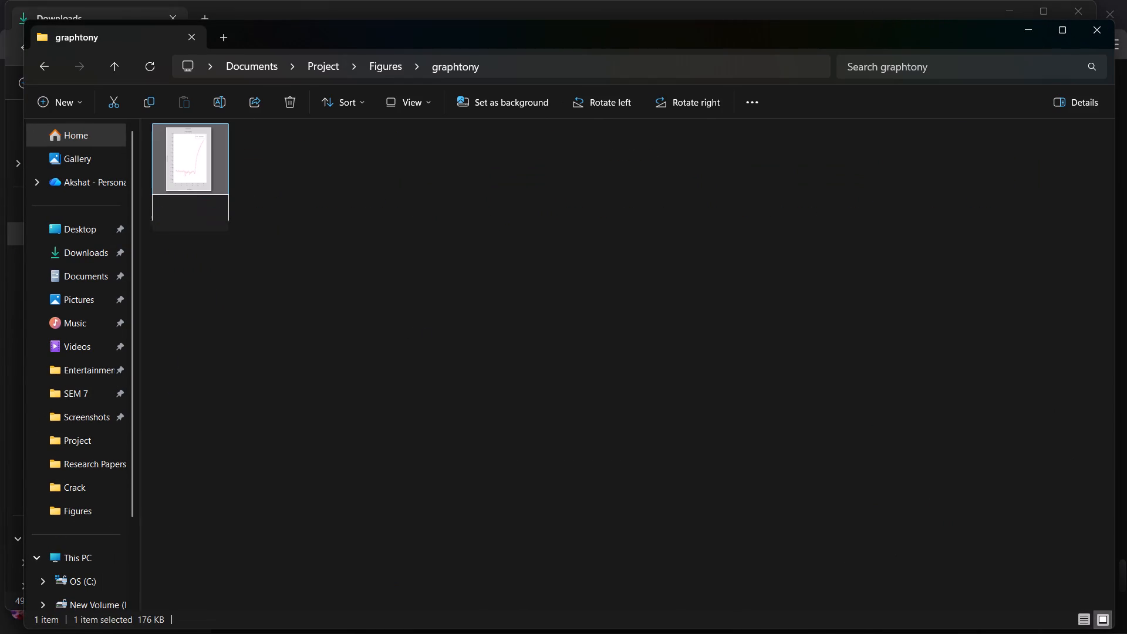
{"action": "key", "text": "Return"}
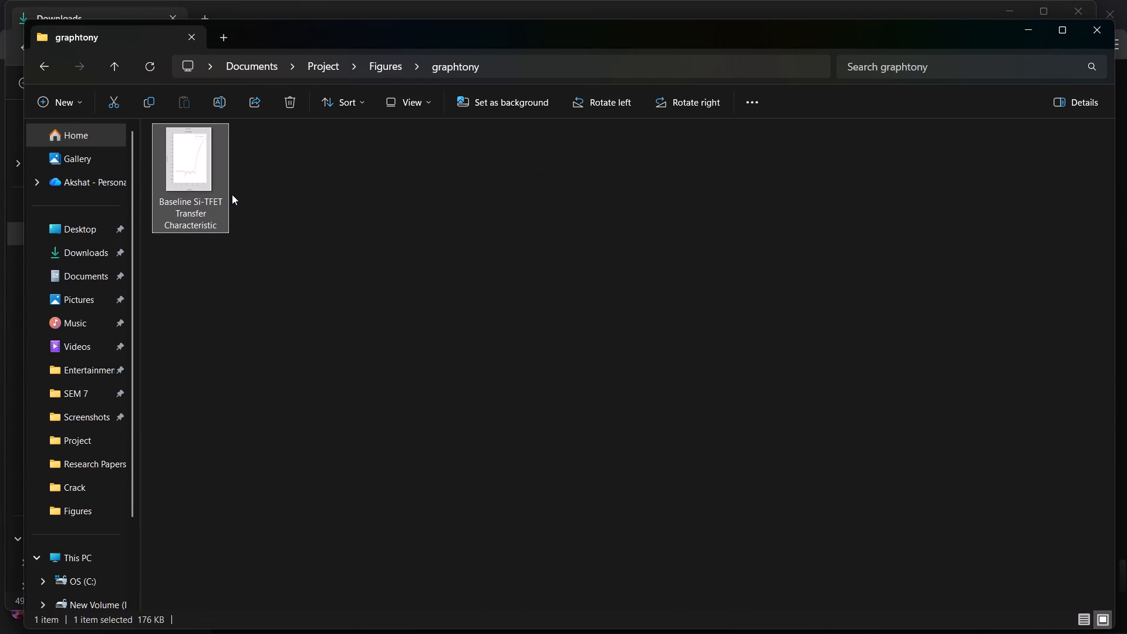
Move the Baseline Si-TFET Transfer Characteristic image from the graphtony folder up into Figures.
{"action": "key", "text": "ctrl+x"}
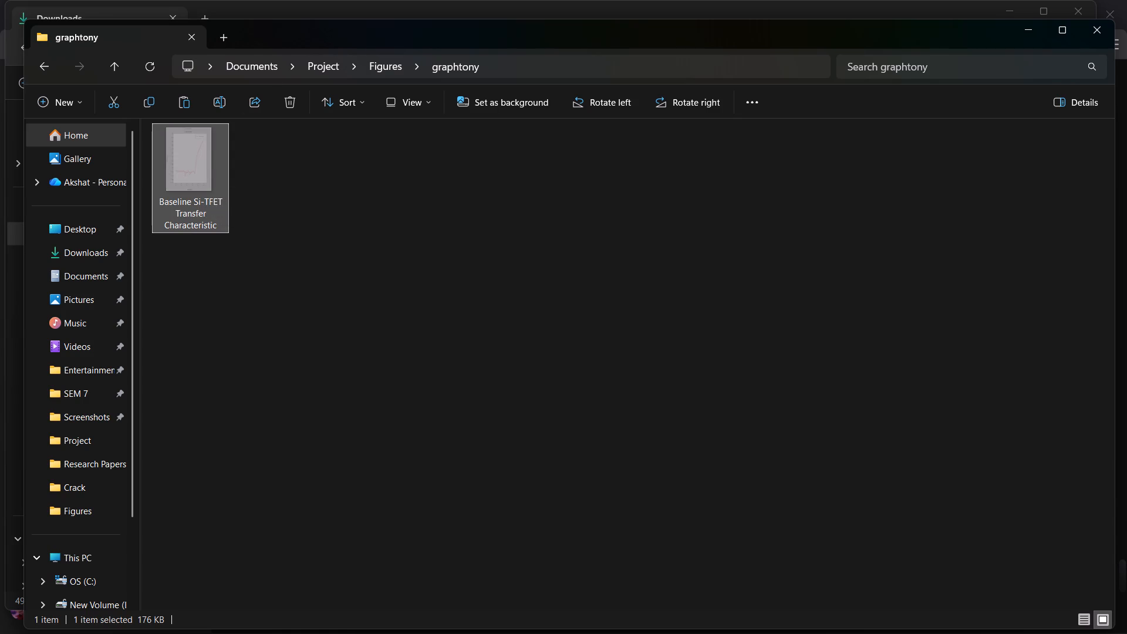
{"action": "left_click", "coordinate": [377, 62]}
{"action": "key", "text": "ctrl+v"}
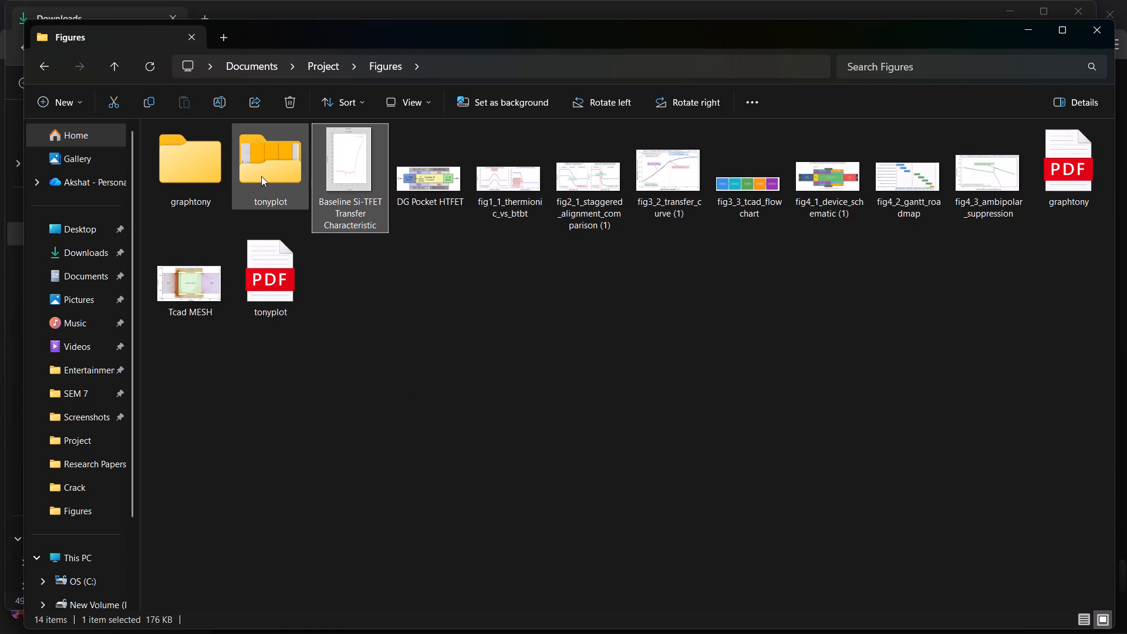
Rename tonyplot_page-0001 in the extracted tonyplot folder as "Si-TEFT Structure".
{"action": "double_click", "coordinate": [261, 176]}
{"action": "left_click", "coordinate": [144, 168]}
{"action": "left_click", "coordinate": [198, 207]}
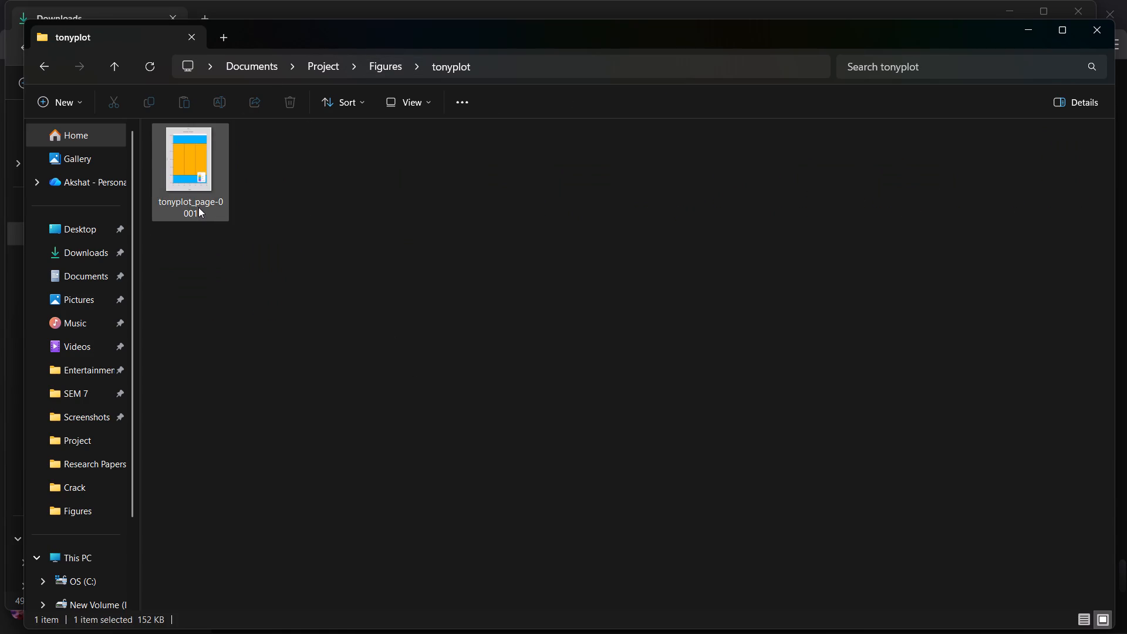
{"action": "left_click", "coordinate": [198, 207]}
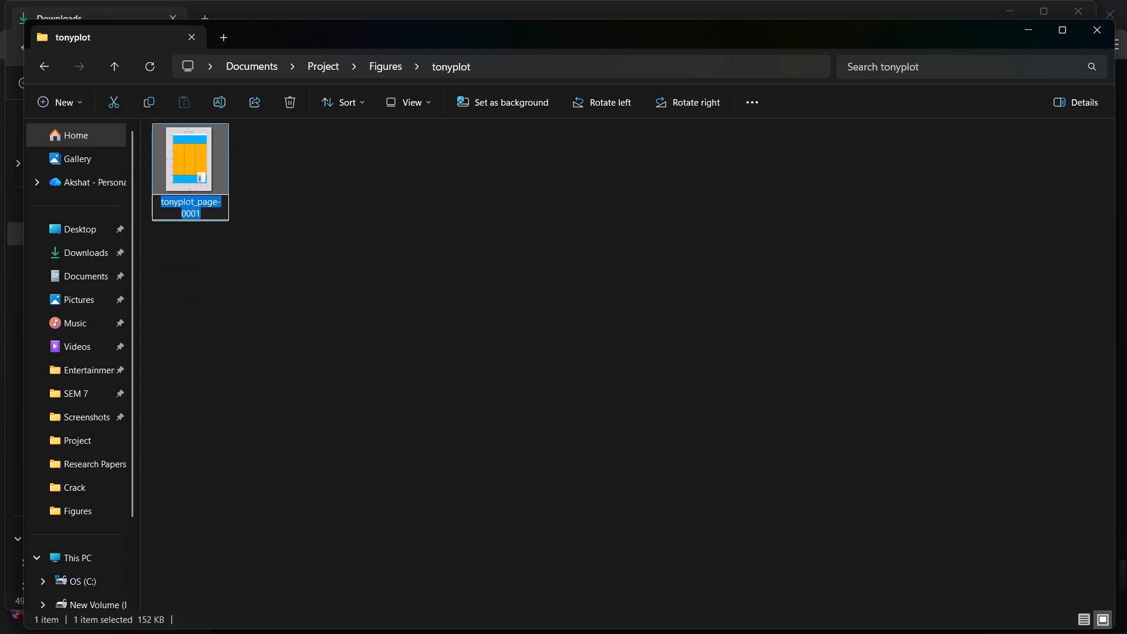
{"action": "type", "text": "Si-FET"}
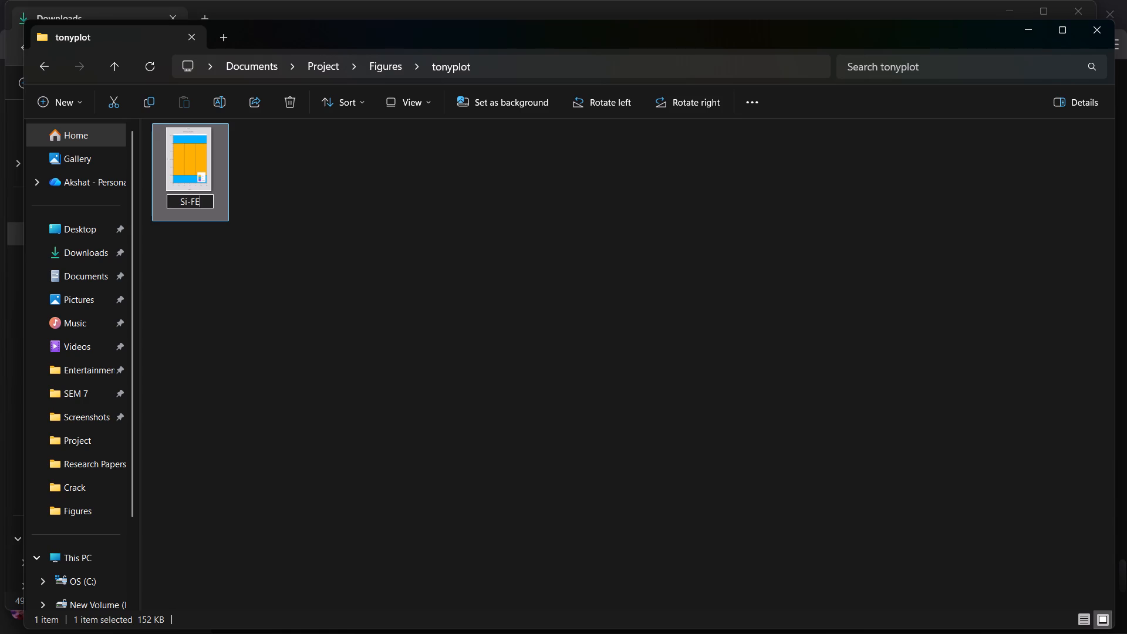
{"action": "key", "text": "BackSpace"}
{"action": "key", "text": "BackSpace"}
{"action": "key", "text": "BackSpace"}
{"action": "type", "text": "TEFT Structure"}
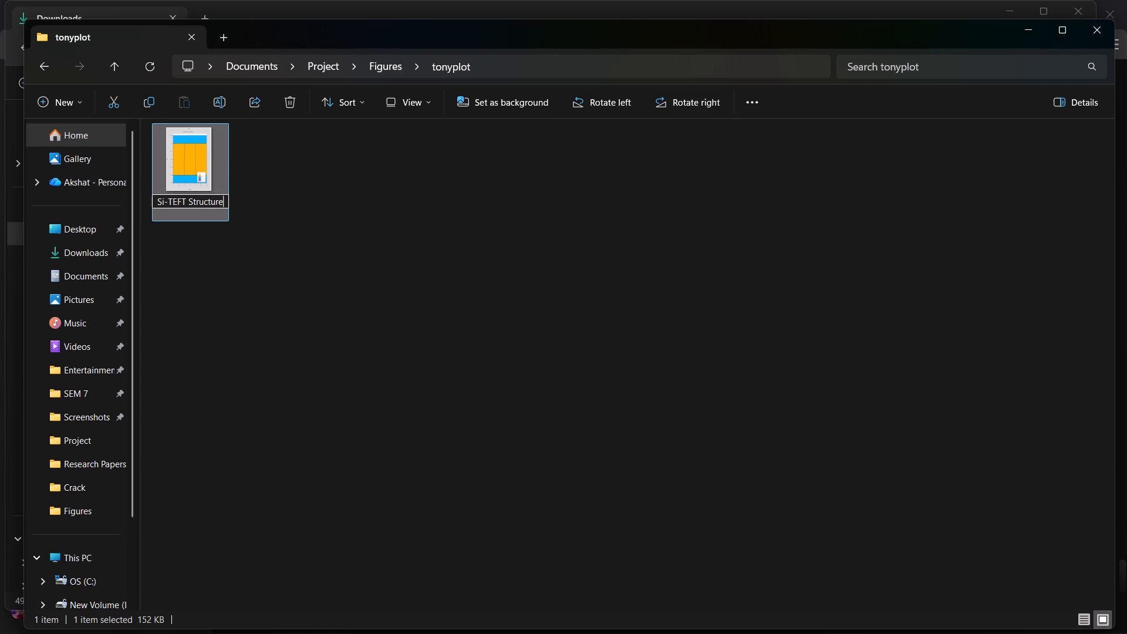
{"action": "key", "text": "Return"}
Move the Si-TEFT Structure image from the tonyplot folder up into Figures.
{"action": "left_click", "coordinate": [198, 205]}
{"action": "key", "text": "ctrl+x"}
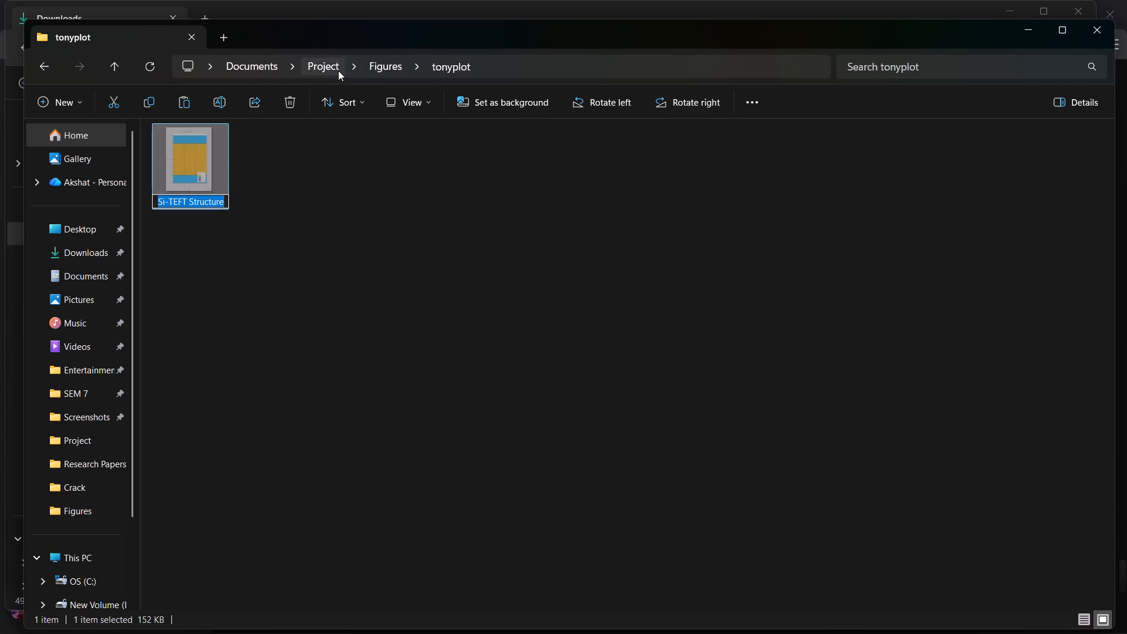
{"action": "left_click", "coordinate": [183, 143]}
{"action": "key", "text": "ctrl+x"}
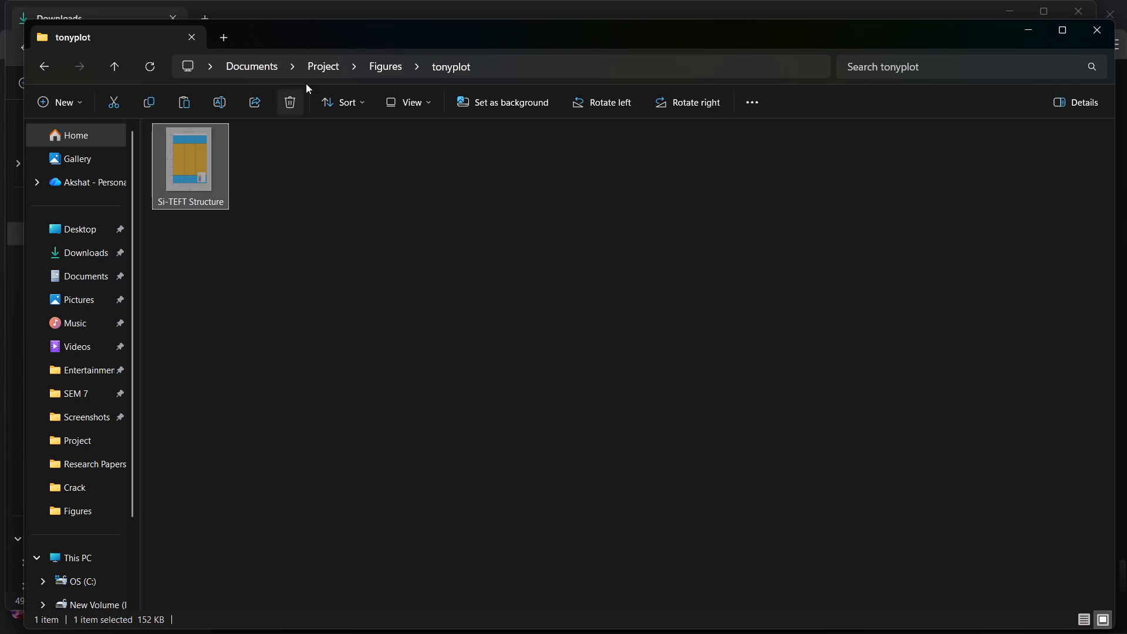
{"action": "left_click", "coordinate": [383, 63]}
{"action": "key", "text": "ctrl+v"}
Delete the emptied graphtony and tonyplot folders from Figures.
{"action": "left_click", "coordinate": [258, 169]}
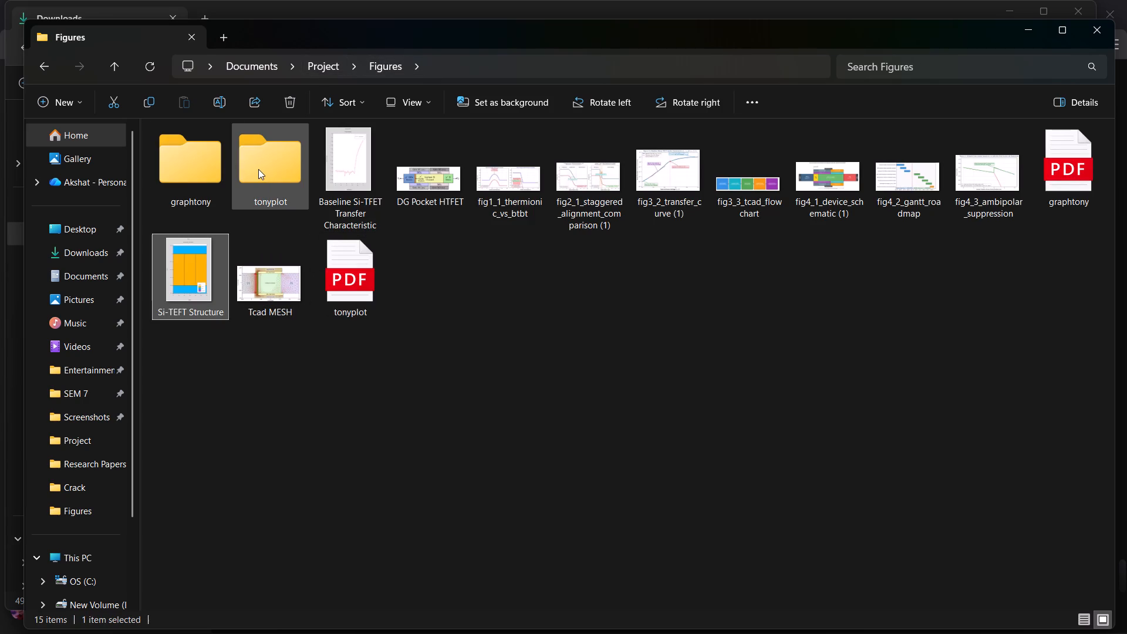
{"action": "key", "text": "shift+Left"}
{"action": "key", "text": "Delete"}
Delete the tonyplot PDF, the graphtony PDF and the fig4_3_ambipolar_suppression image from the Figures folder.
{"action": "left_click", "coordinate": [203, 270]}
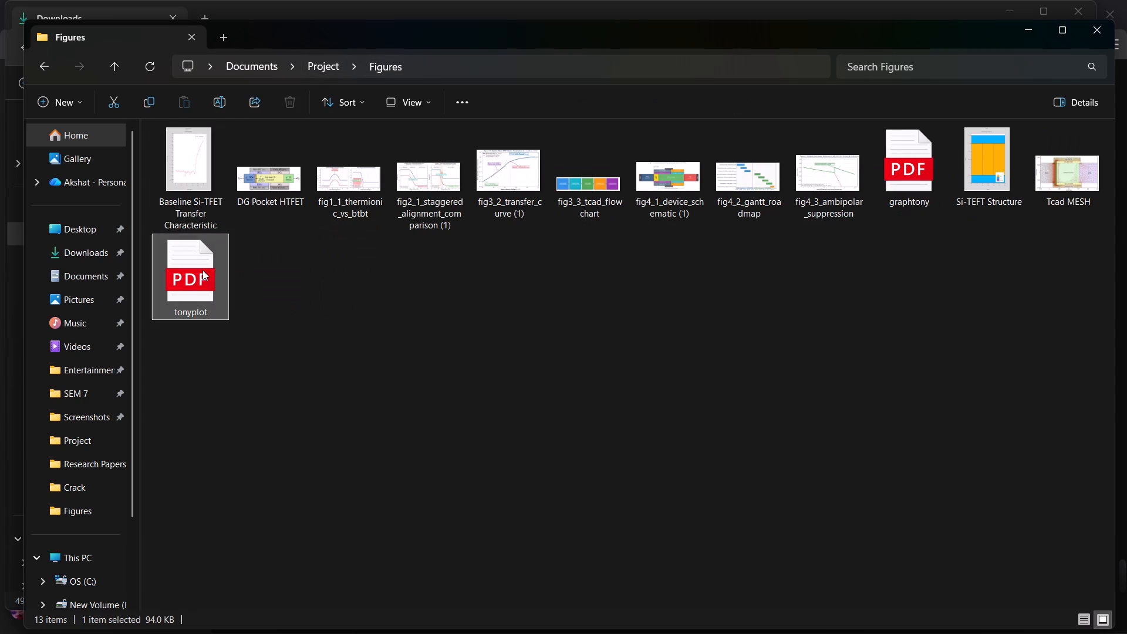
{"action": "key", "text": "Delete"}
{"action": "left_click", "coordinate": [940, 188]}
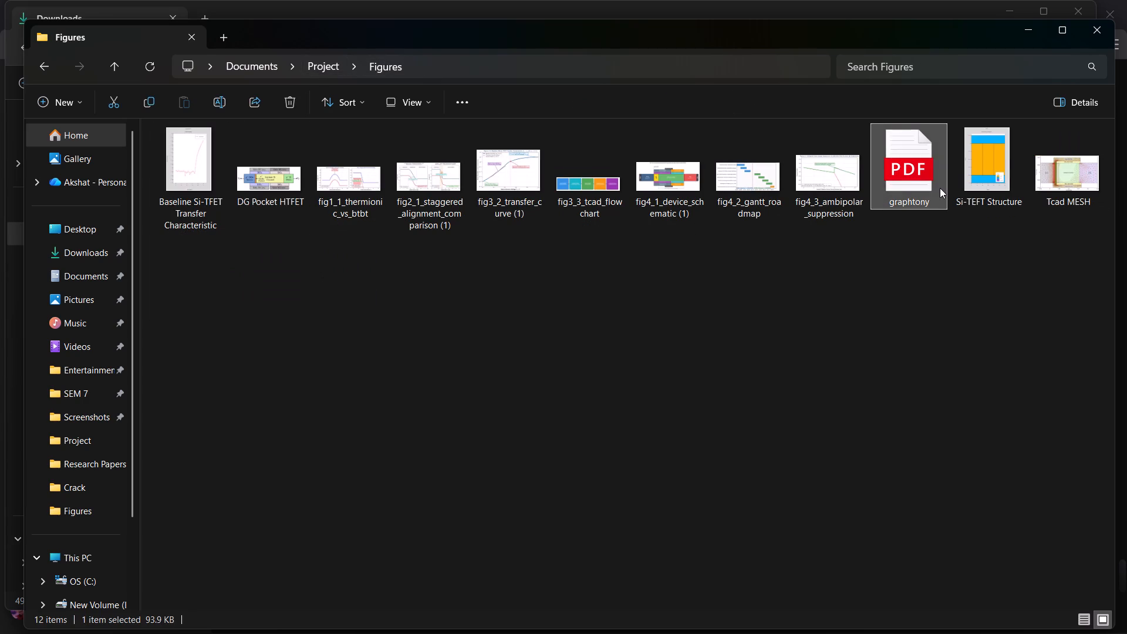
{"action": "key", "text": "Delete"}
{"action": "left_click", "coordinate": [827, 187]}
{"action": "key", "text": "Delete"}
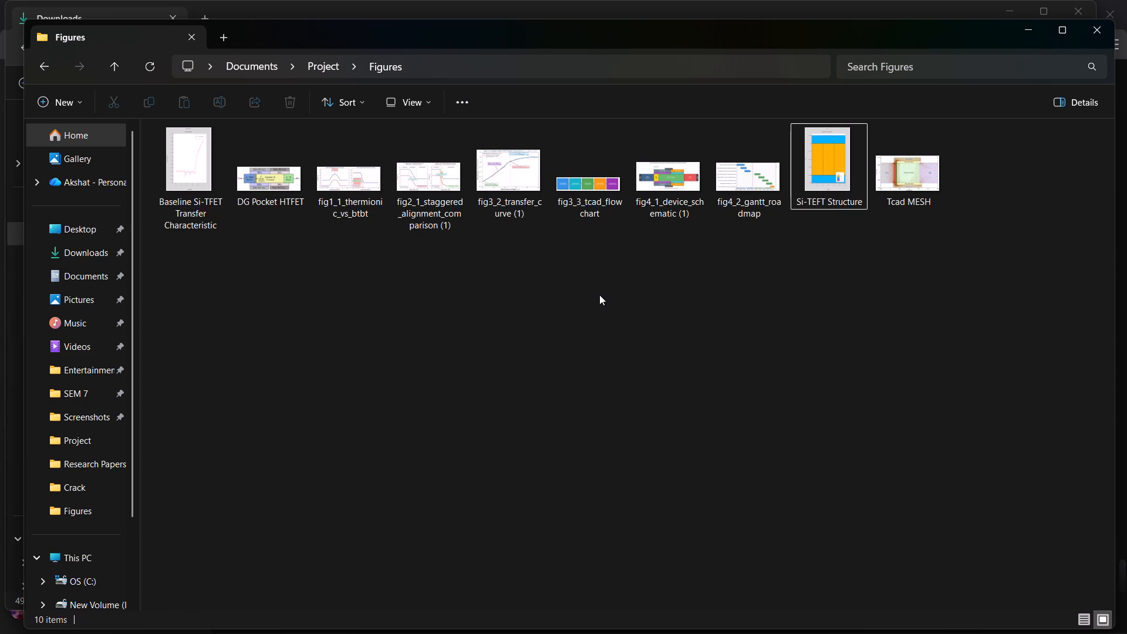
Delete the most recent download from the Downloads folder.
{"action": "left_click", "coordinate": [98, 242]}
{"action": "left_click_drag", "start_coordinate": [290, 176], "coordinate": [168, 177]}
{"action": "key", "text": "Delete"}
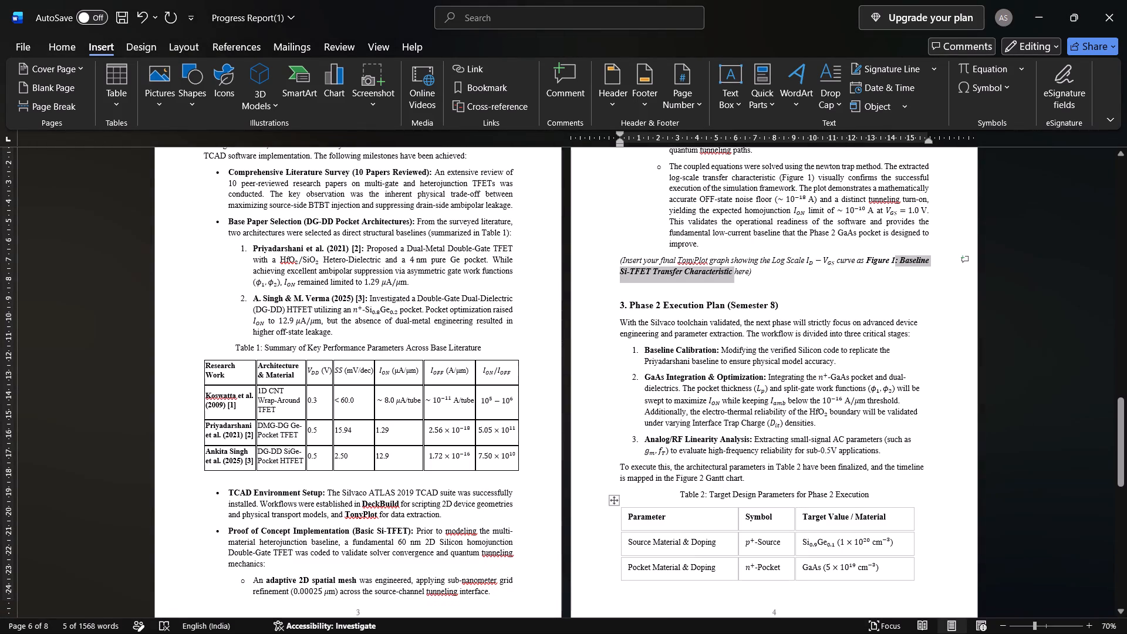
{"action": "left_click_drag", "start_coordinate": [865, 262], "coordinate": [630, 262]}
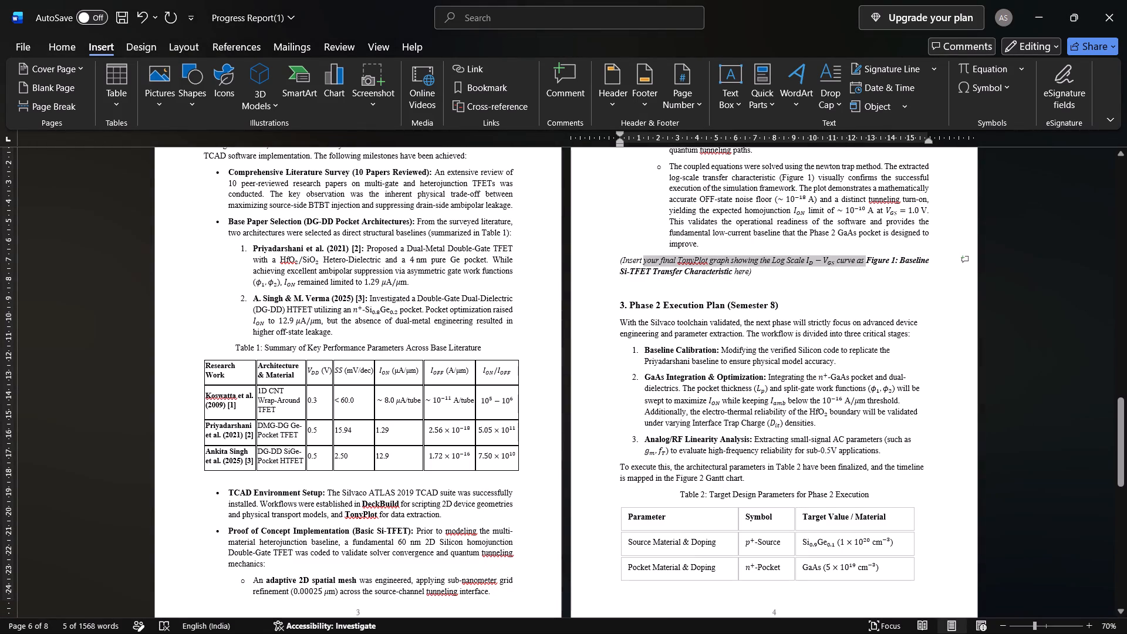
{"action": "left_click_drag", "start_coordinate": [630, 262], "coordinate": [612, 261]}
{"action": "key", "text": "BackSpace"}
{"action": "key", "text": "Return"}
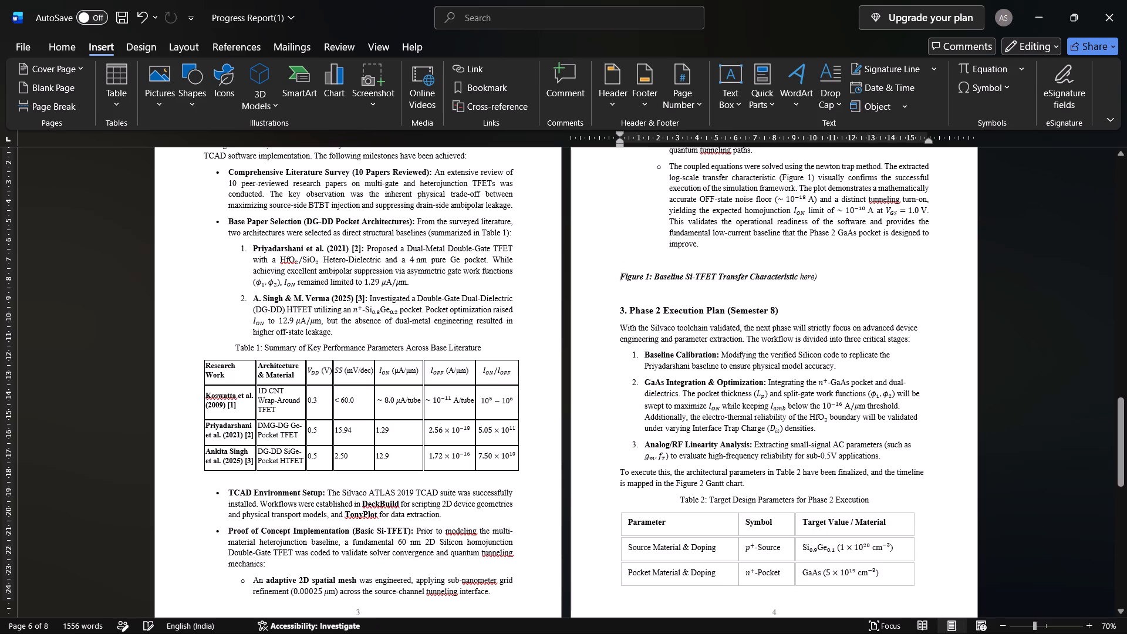
Insert the Baseline Si-TFET Transfer Characteristic picture from the Figures folder on a blank line above the Figure 1 caption.
{"action": "left_click", "coordinate": [727, 252]}
{"action": "key", "text": "Return"}
{"action": "key", "text": "BackSpace"}
{"action": "key", "text": "BackSpace"}
{"action": "key", "text": "BackSpace"}
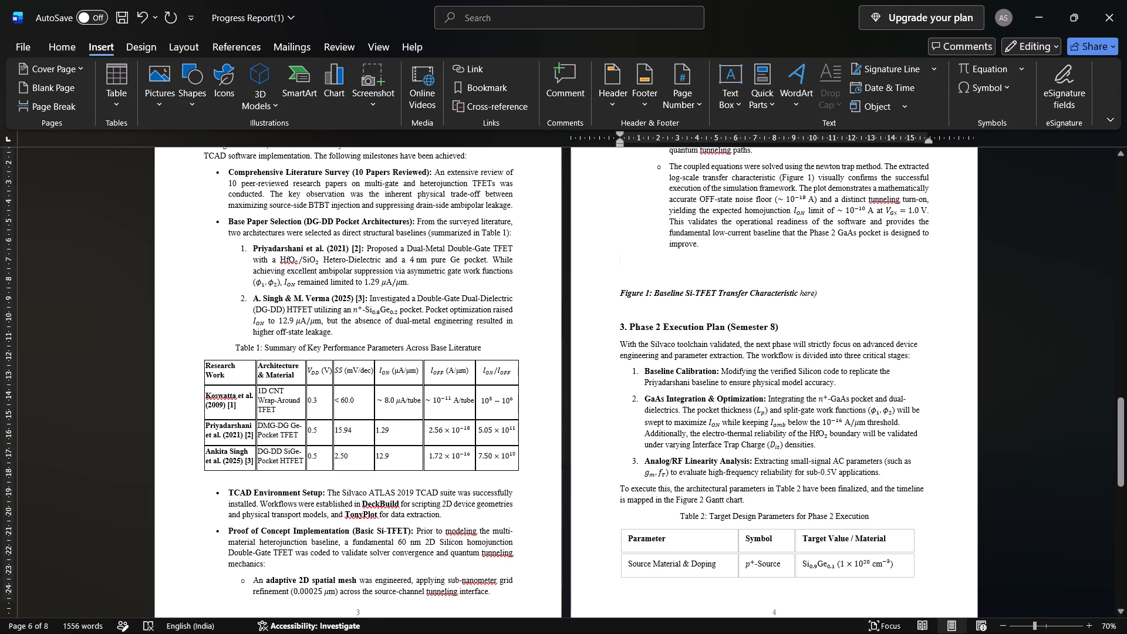
{"action": "left_click", "coordinate": [168, 81]}
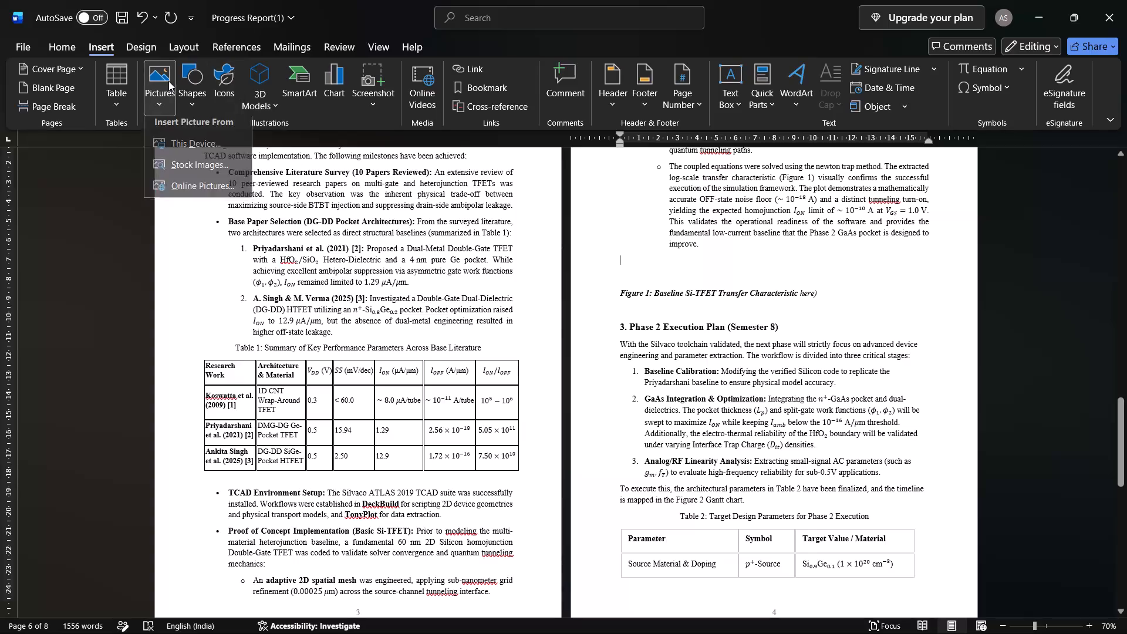
{"action": "left_click", "coordinate": [187, 146]}
{"action": "left_click", "coordinate": [199, 153]}
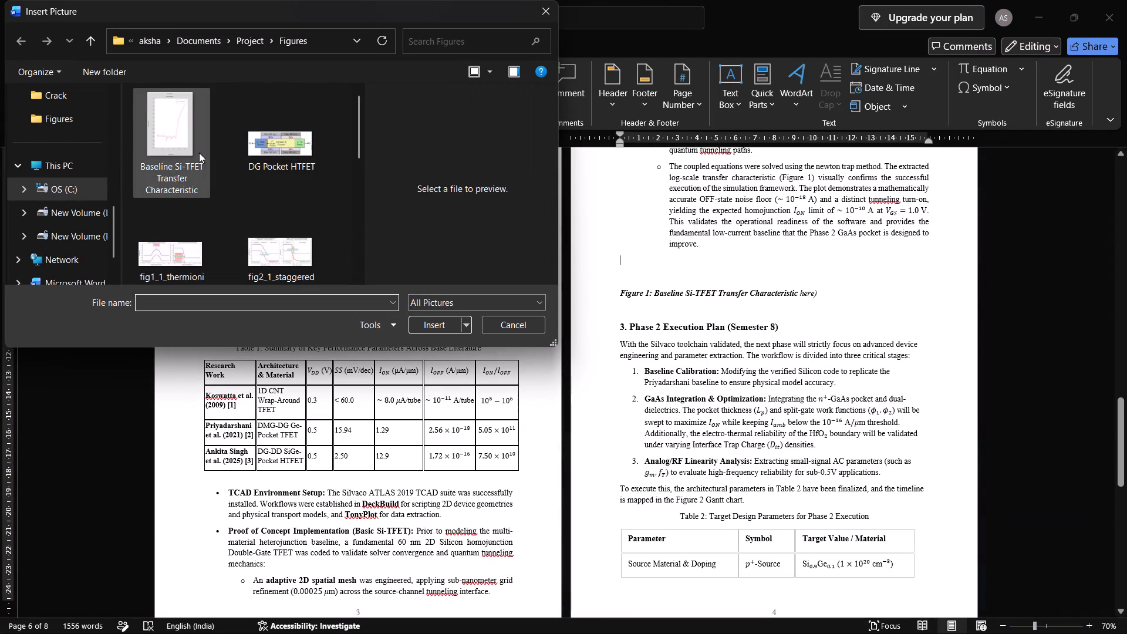
{"action": "left_click", "coordinate": [199, 152]}
Resize the inserted transfer characteristic graph to a height of about 14.7 cm, keeping its 15.92 cm width.
{"action": "scroll", "coordinate": [425, 453], "scroll_direction": "down", "scroll_amount": 1}
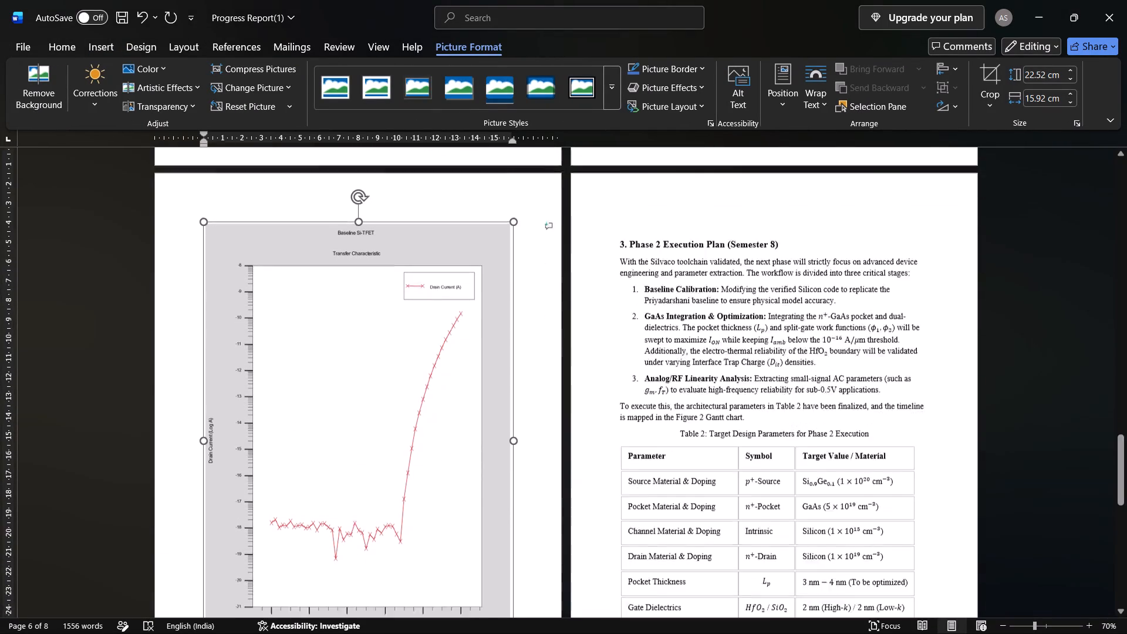
{"action": "scroll", "coordinate": [425, 453], "scroll_direction": "down", "scroll_amount": 1}
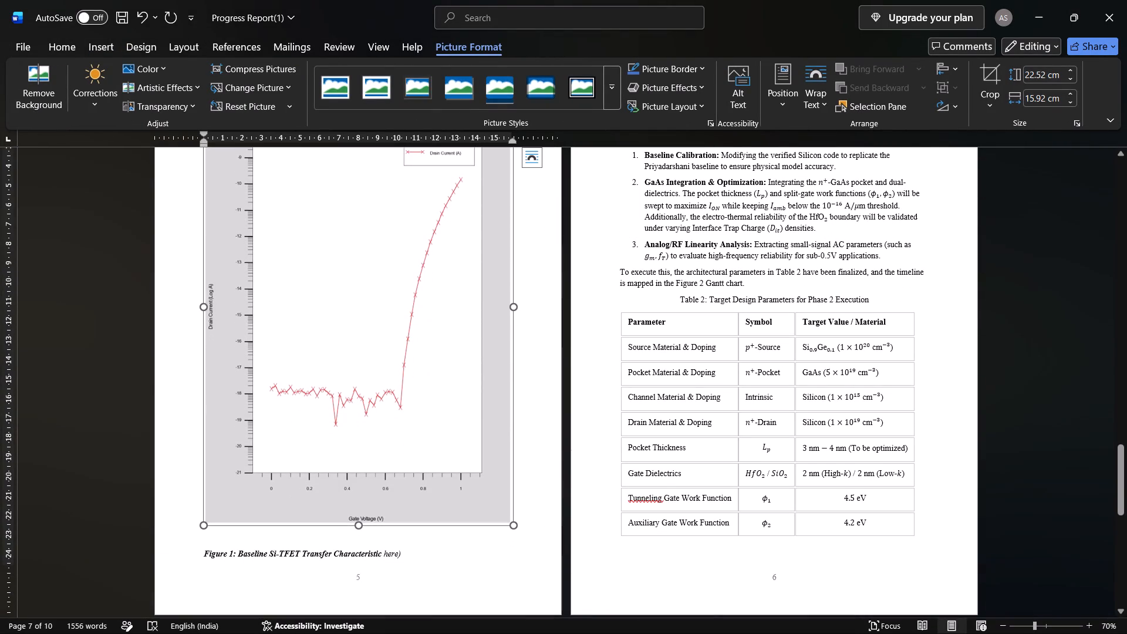
{"action": "left_click_drag", "start_coordinate": [358, 525], "coordinate": [358, 343]}
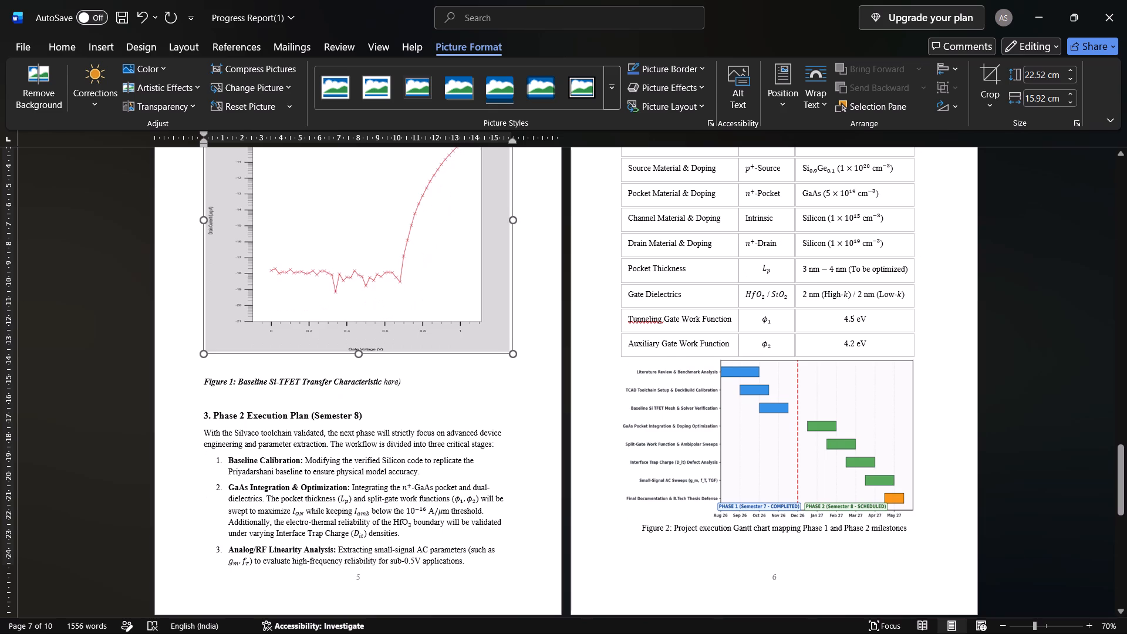
{"action": "left_click_drag", "start_coordinate": [358, 343], "coordinate": [349, 299]}
{"action": "scroll", "coordinate": [349, 300], "scroll_direction": "up", "scroll_amount": 1}
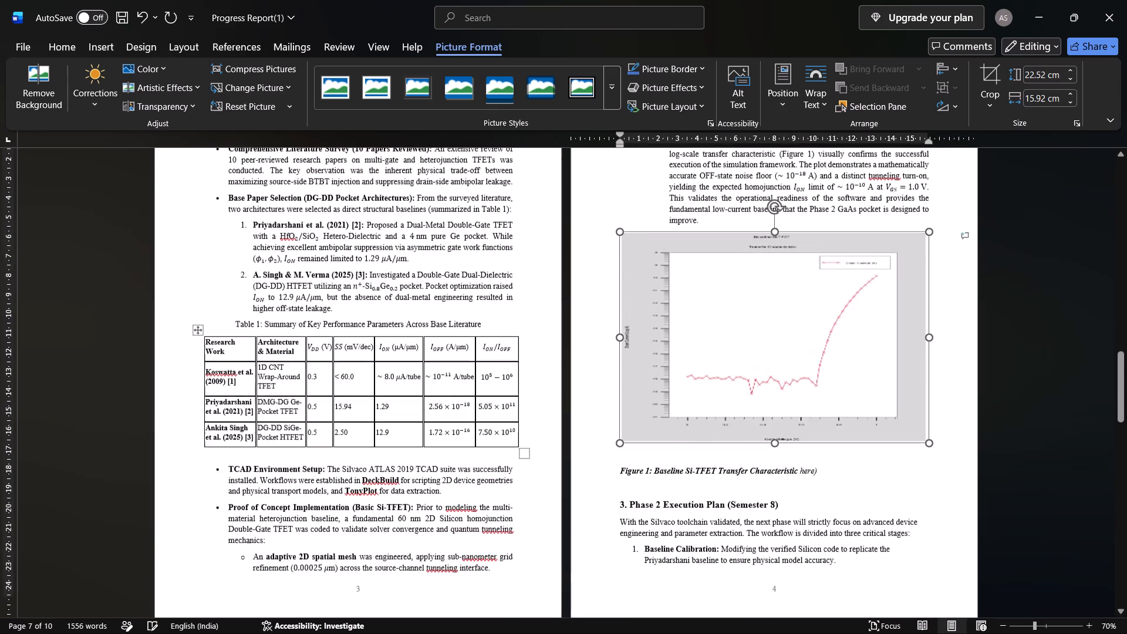
{"action": "scroll", "coordinate": [349, 300], "scroll_direction": "up", "scroll_amount": 1}
{"action": "left_click", "coordinate": [876, 341]}
{"action": "scroll", "coordinate": [784, 345], "scroll_direction": "up", "scroll_amount": 4, "text": "ctrl"}
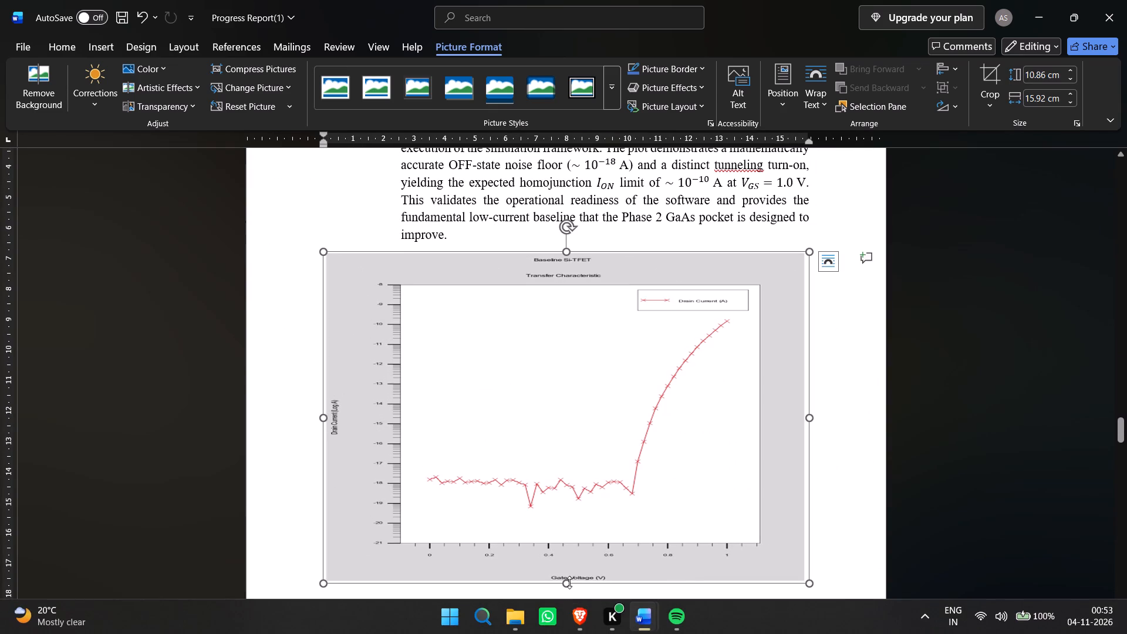
{"action": "left_click_drag", "start_coordinate": [567, 583], "coordinate": [560, 628]}
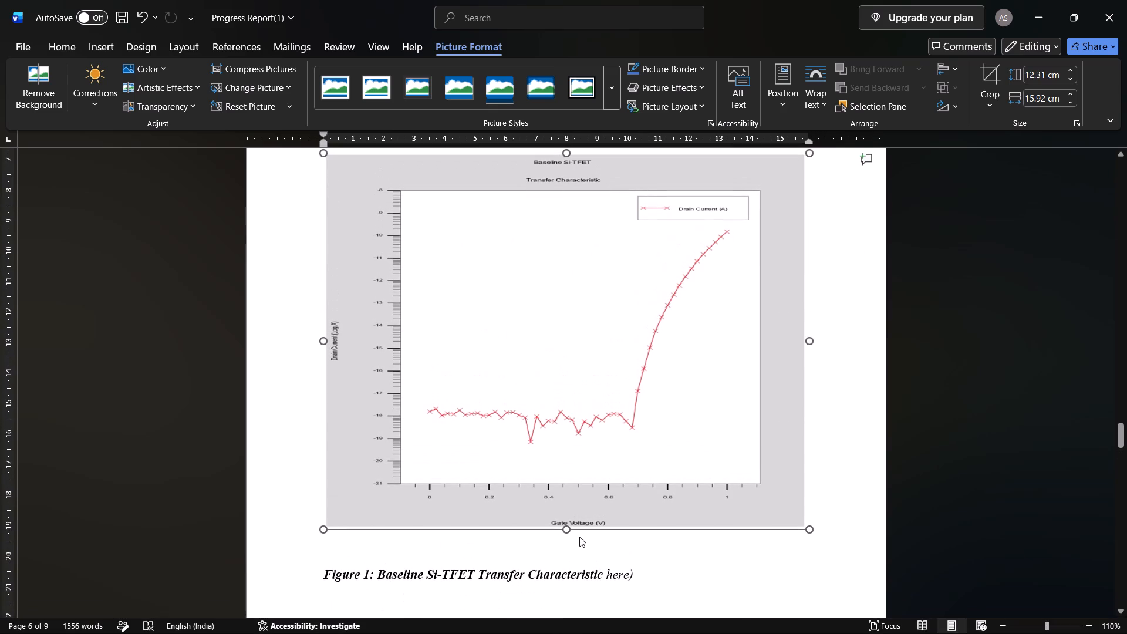
{"action": "left_click_drag", "start_coordinate": [566, 528], "coordinate": [562, 576]}
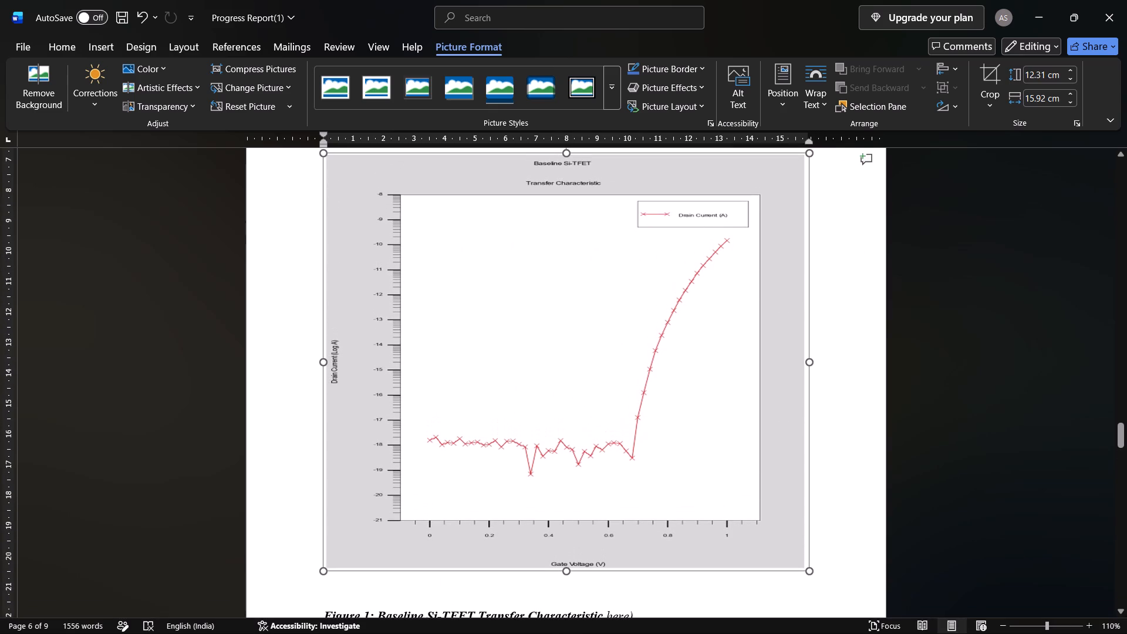
{"action": "left_click_drag", "start_coordinate": [562, 576], "coordinate": [556, 602]}
Centre the Figure 1 caption below the graph and remove its italic formatting.
{"action": "scroll", "coordinate": [799, 471], "scroll_direction": "down", "scroll_amount": 1}
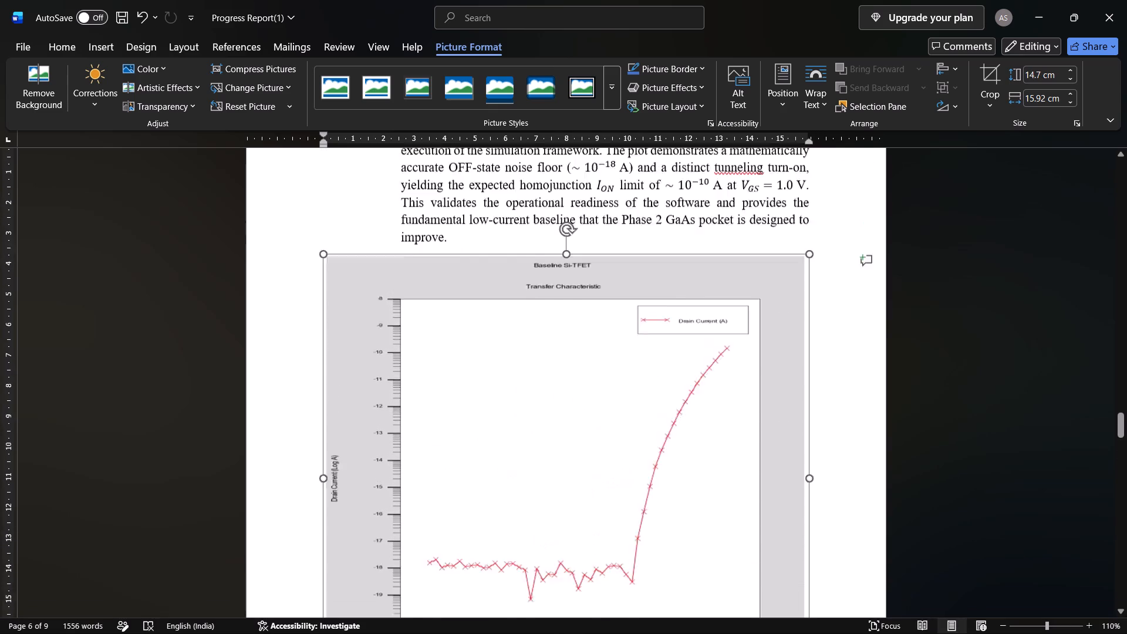
{"action": "scroll", "coordinate": [799, 471], "scroll_direction": "down", "scroll_amount": 1}
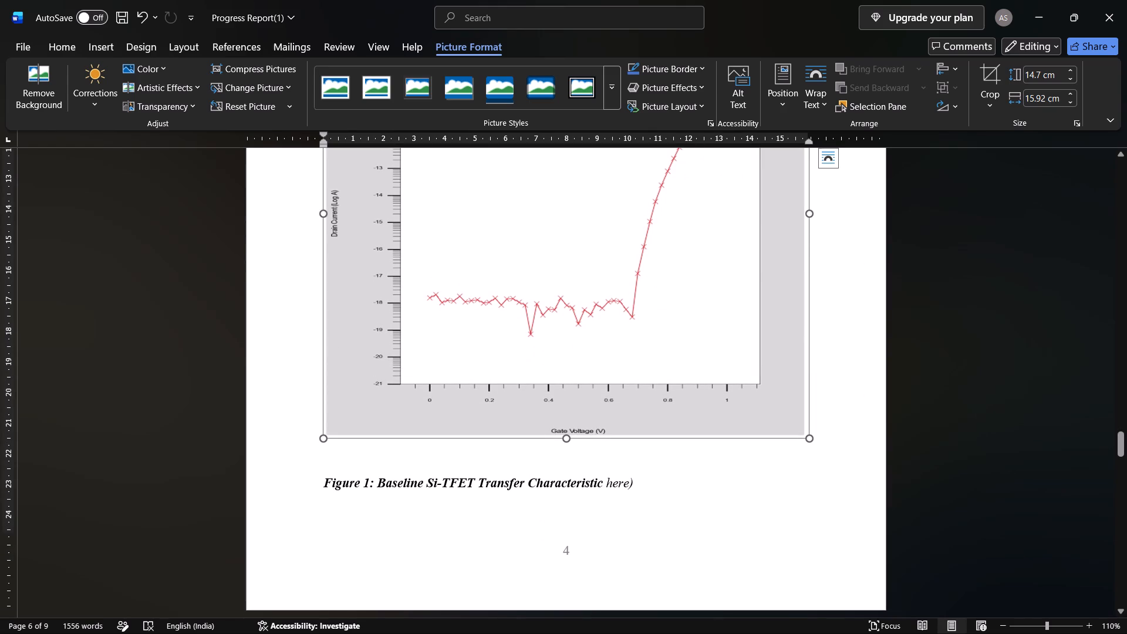
{"action": "left_click_drag", "start_coordinate": [323, 483], "coordinate": [645, 492]}
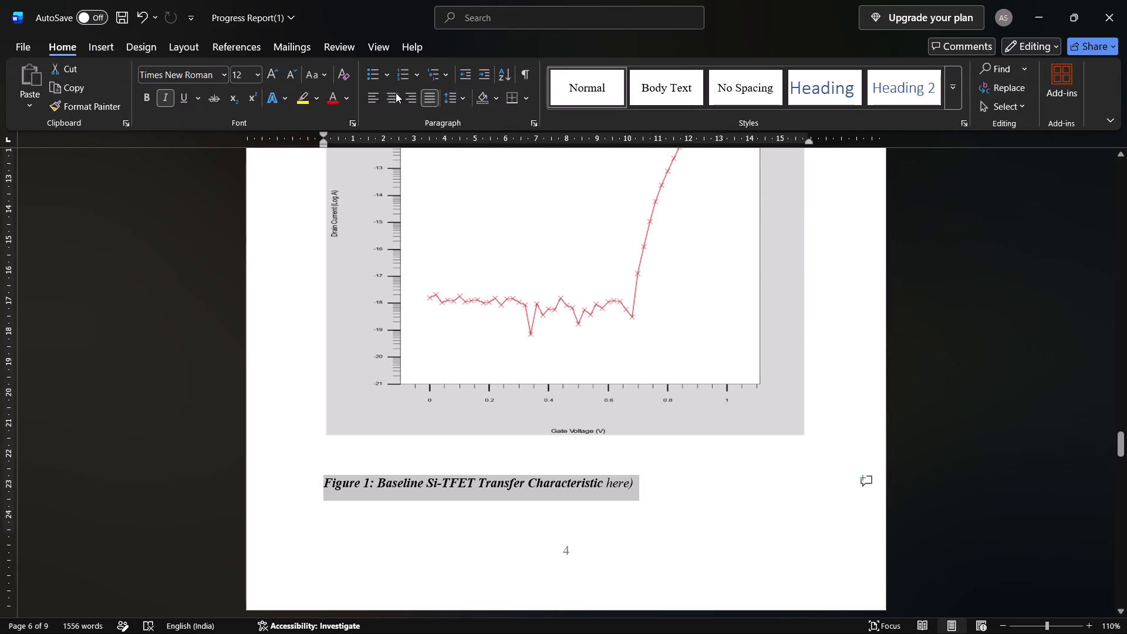
{"action": "left_click", "coordinate": [393, 93]}
{"action": "left_click", "coordinate": [163, 93]}
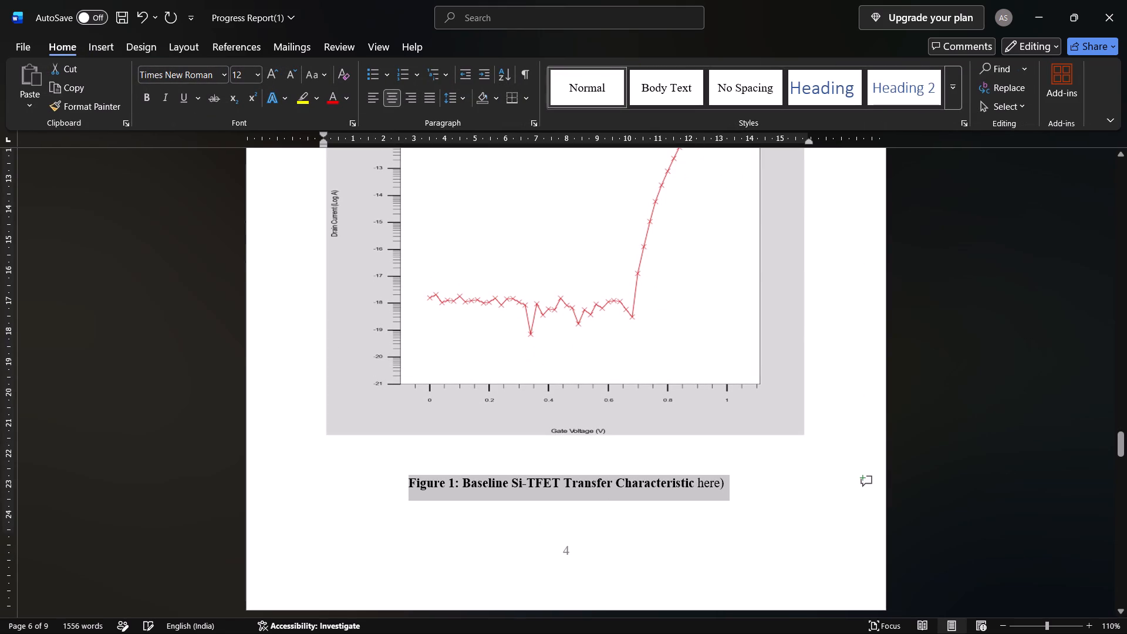
Delete the leftover "here)" from the end of the Baseline Si-TFET Transfer Characteristic caption.
{"action": "left_click", "coordinate": [730, 484]}
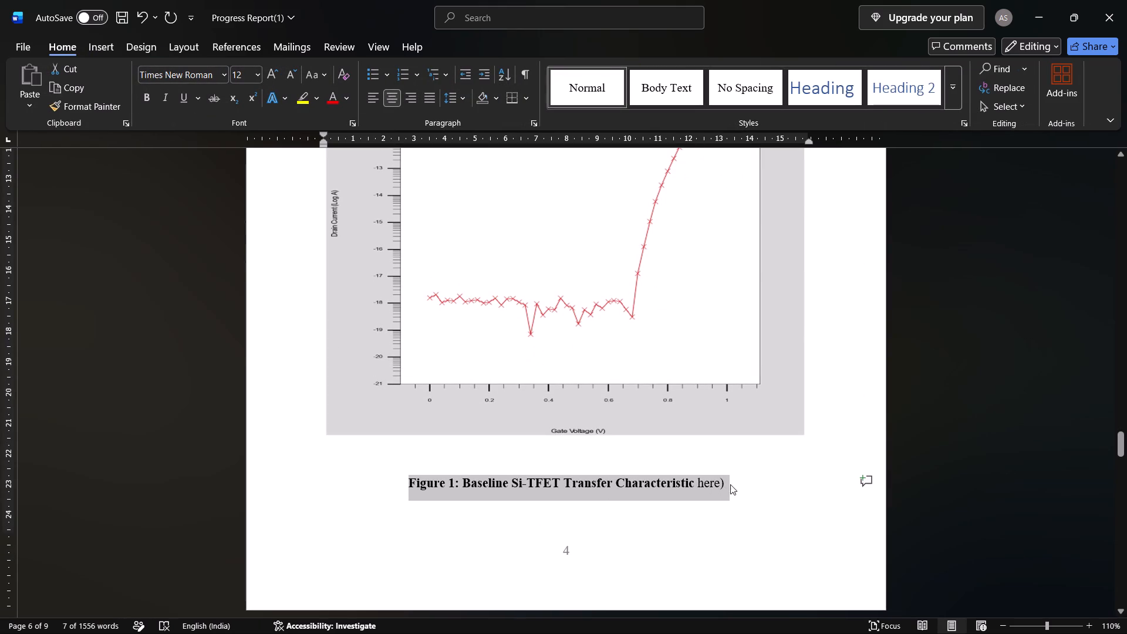
{"action": "key", "text": "BackSpace"}
{"action": "key", "text": "BackSpace"}
{"action": "key", "text": "BackSpace"}
{"action": "key", "text": "BackSpace"}
{"action": "key", "text": "BackSpace"}
{"action": "key", "text": "BackSpace"}
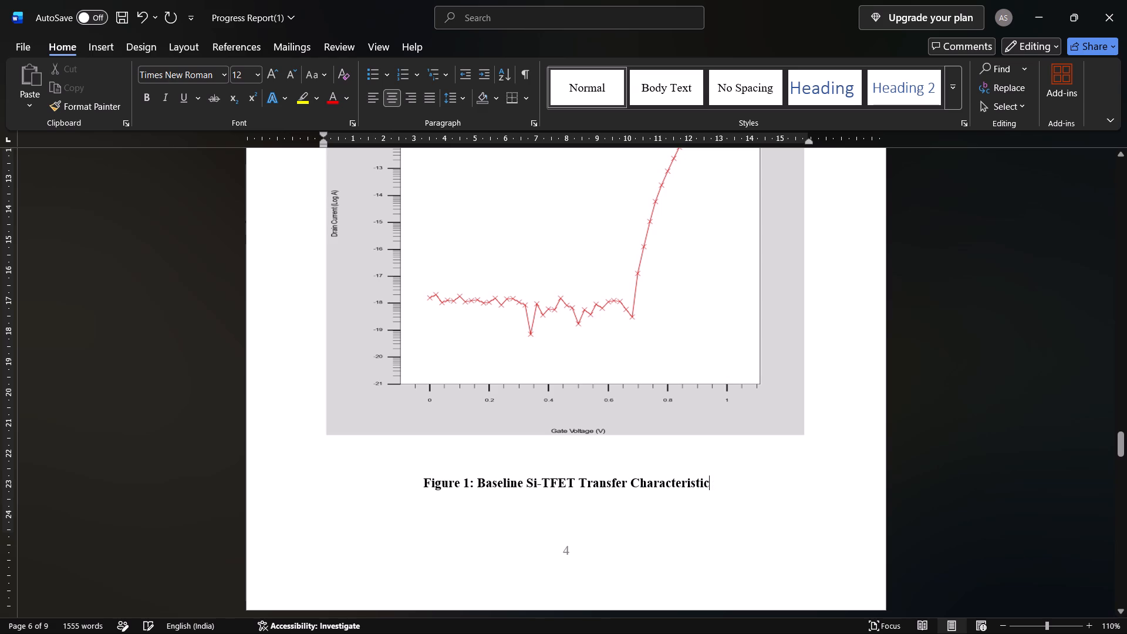
Renumber the Baseline Si-TFET Transfer Characteristic caption as Figure 3.
{"action": "left_click", "coordinate": [468, 484]}
{"action": "key", "text": "BackSpace"}
{"action": "key", "text": "Page_Down"}
{"action": "scroll", "coordinate": [468, 484], "scroll_direction": "up", "scroll_amount": 3}
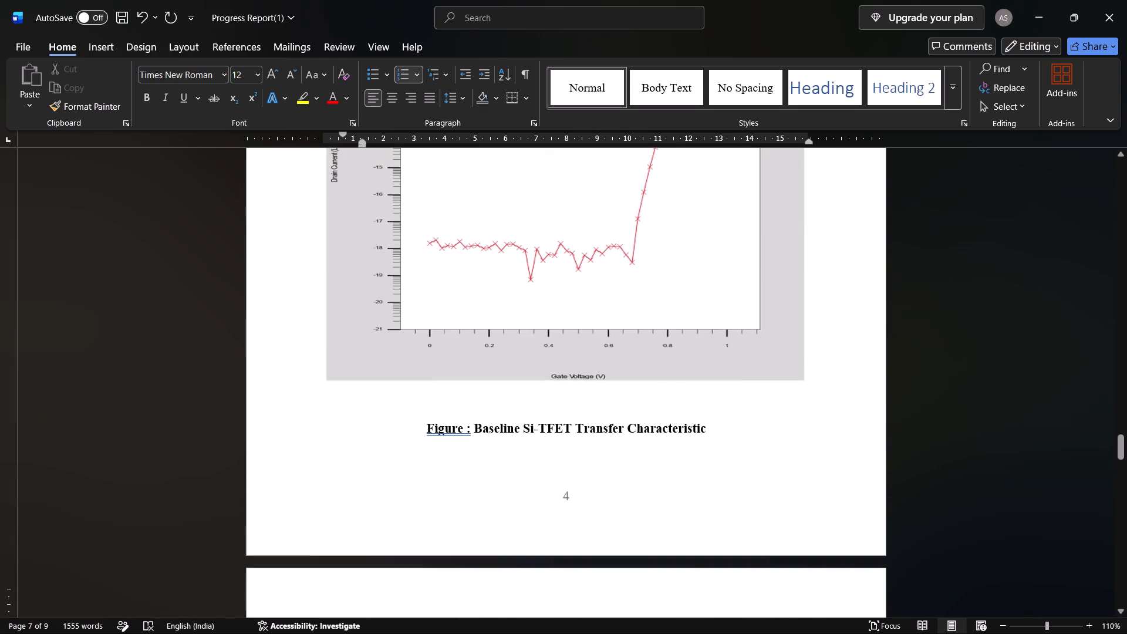
{"action": "key", "text": "3"}
{"action": "scroll", "coordinate": [468, 484], "scroll_direction": "up", "scroll_amount": 1}
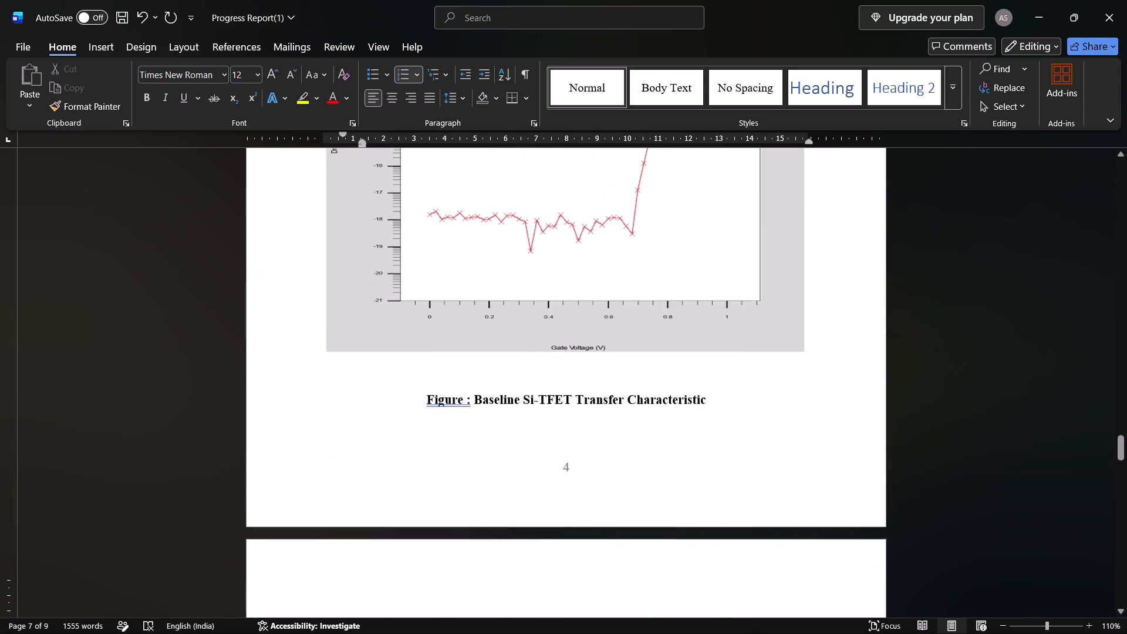
{"action": "scroll", "coordinate": [468, 484], "scroll_direction": "up", "scroll_amount": 1}
{"action": "left_click", "coordinate": [467, 426]}
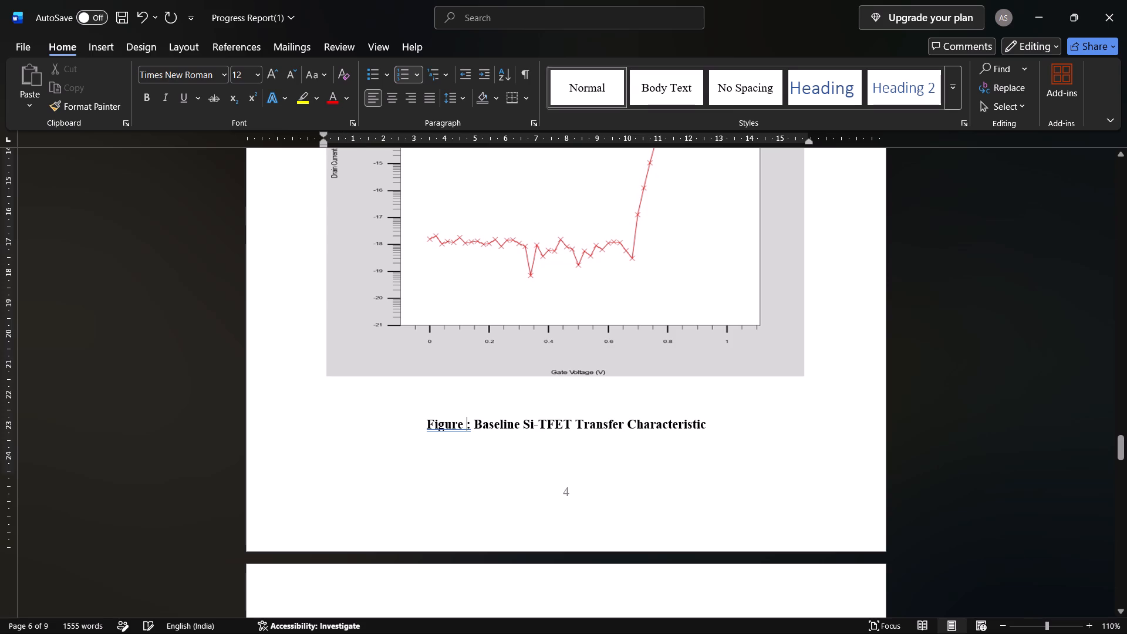
{"action": "key", "text": "3"}
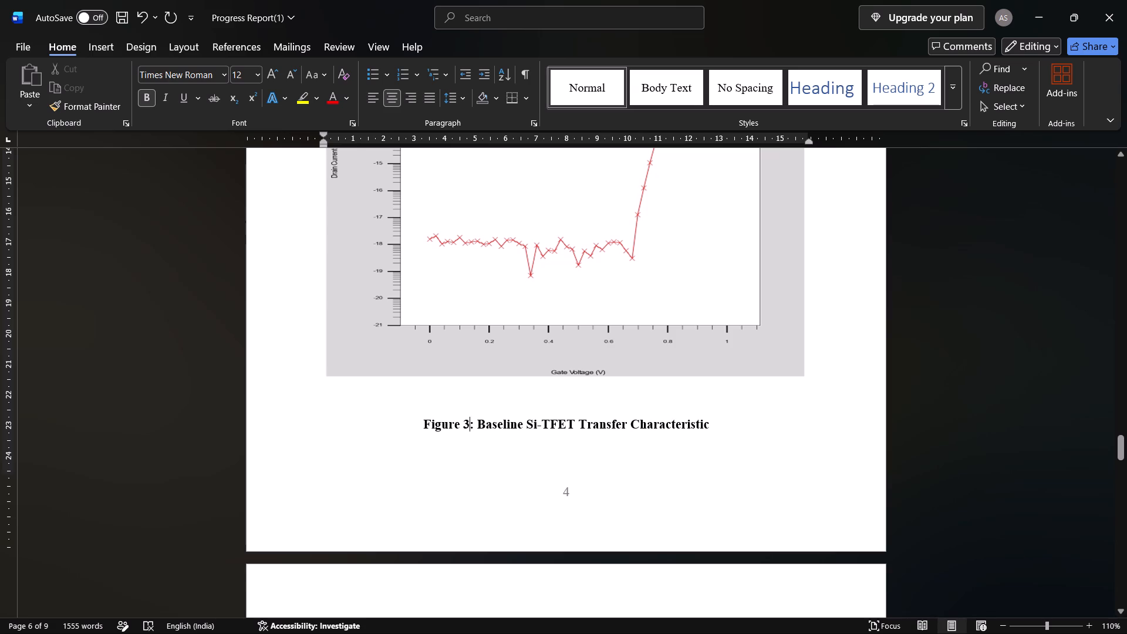
{"action": "scroll", "coordinate": [495, 340], "scroll_direction": "up", "scroll_amount": 1}
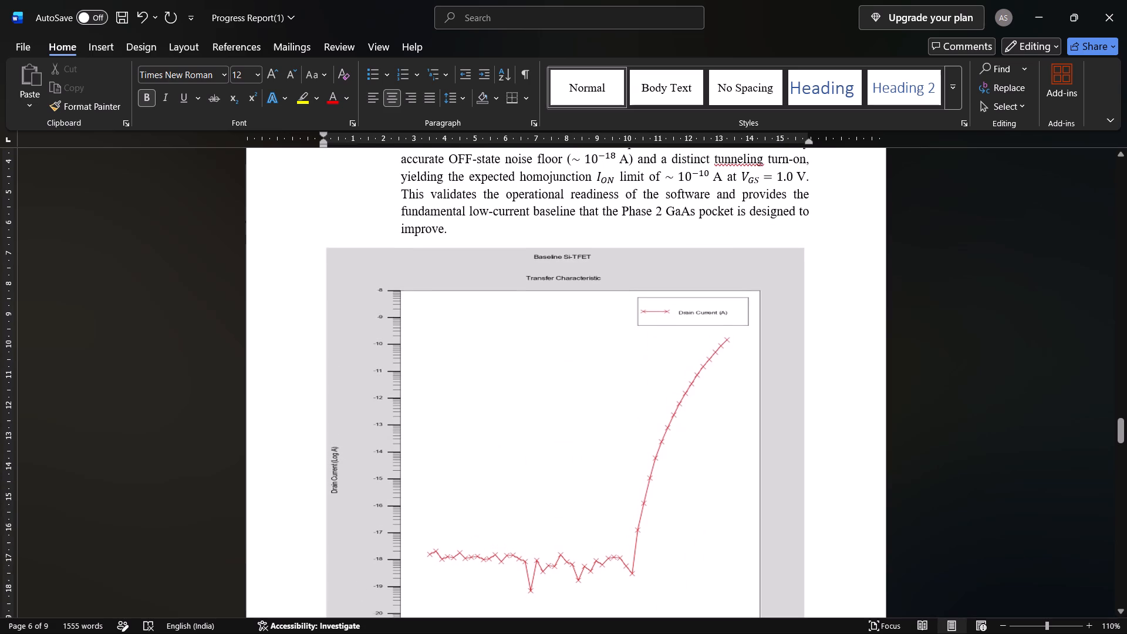
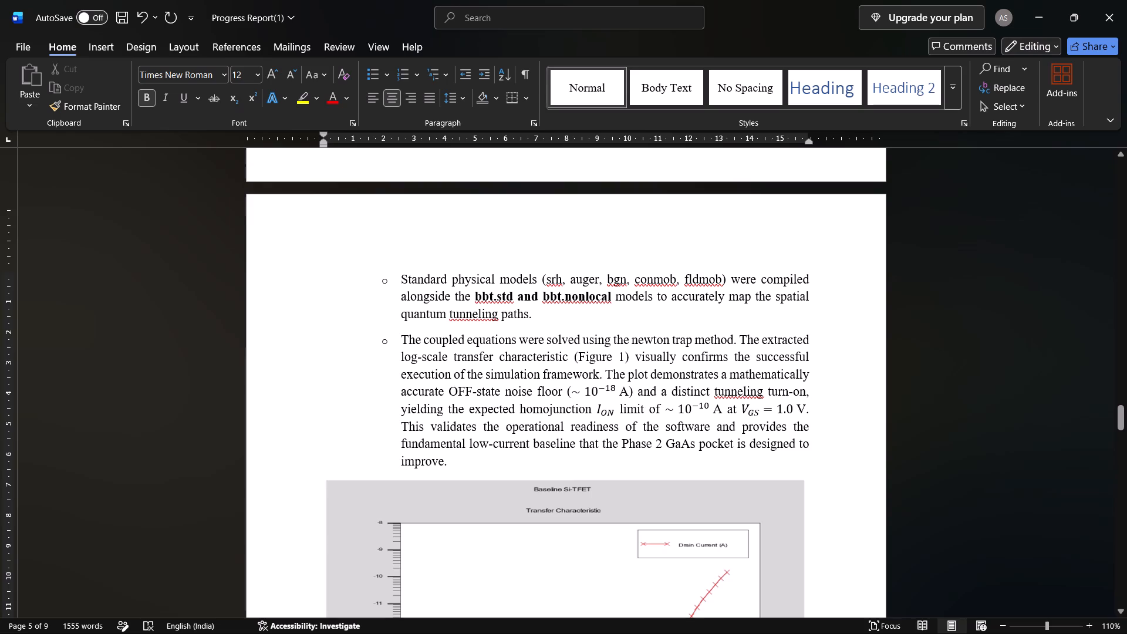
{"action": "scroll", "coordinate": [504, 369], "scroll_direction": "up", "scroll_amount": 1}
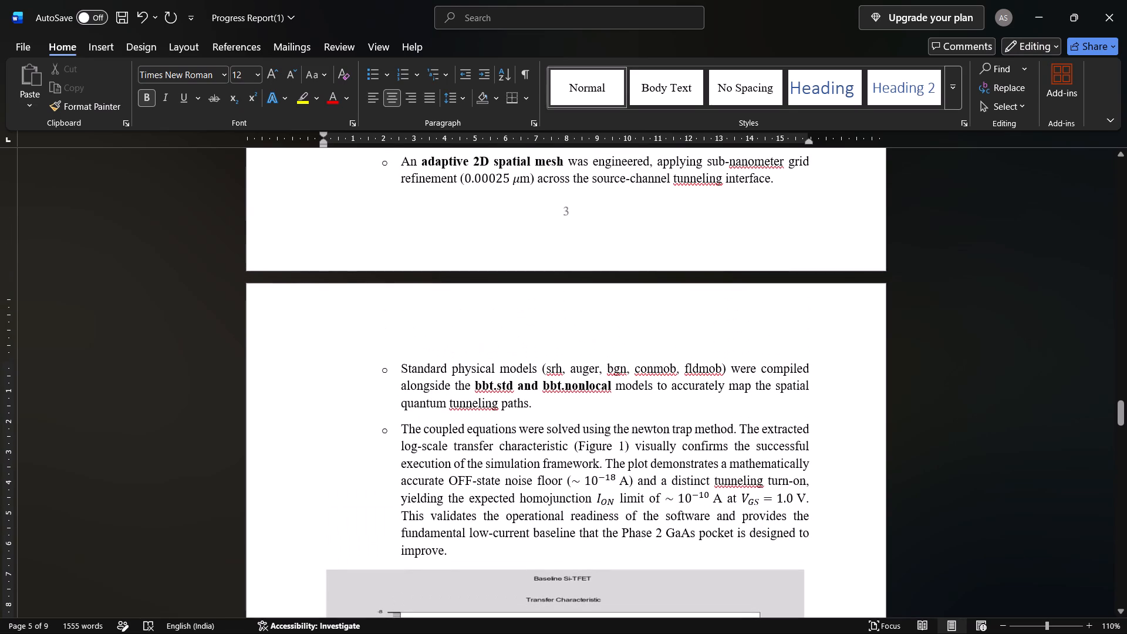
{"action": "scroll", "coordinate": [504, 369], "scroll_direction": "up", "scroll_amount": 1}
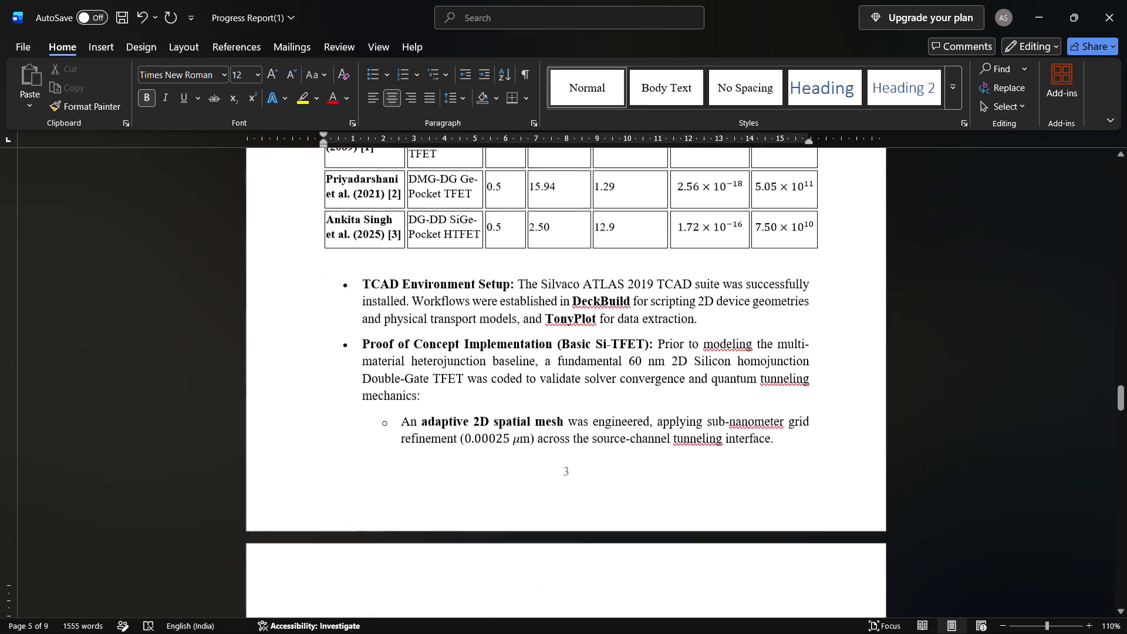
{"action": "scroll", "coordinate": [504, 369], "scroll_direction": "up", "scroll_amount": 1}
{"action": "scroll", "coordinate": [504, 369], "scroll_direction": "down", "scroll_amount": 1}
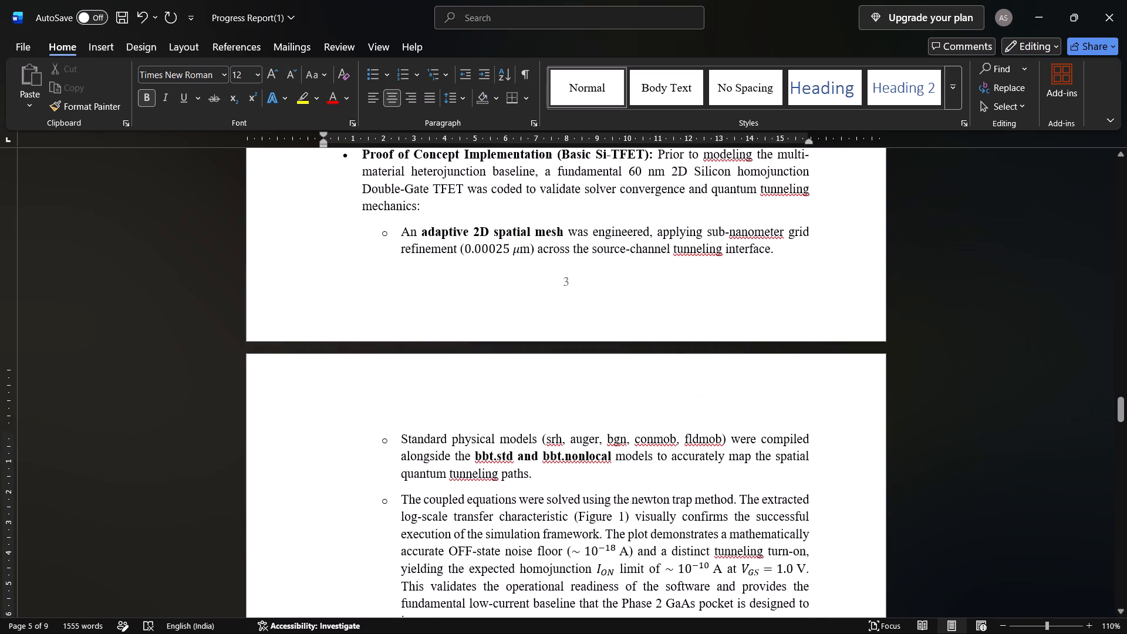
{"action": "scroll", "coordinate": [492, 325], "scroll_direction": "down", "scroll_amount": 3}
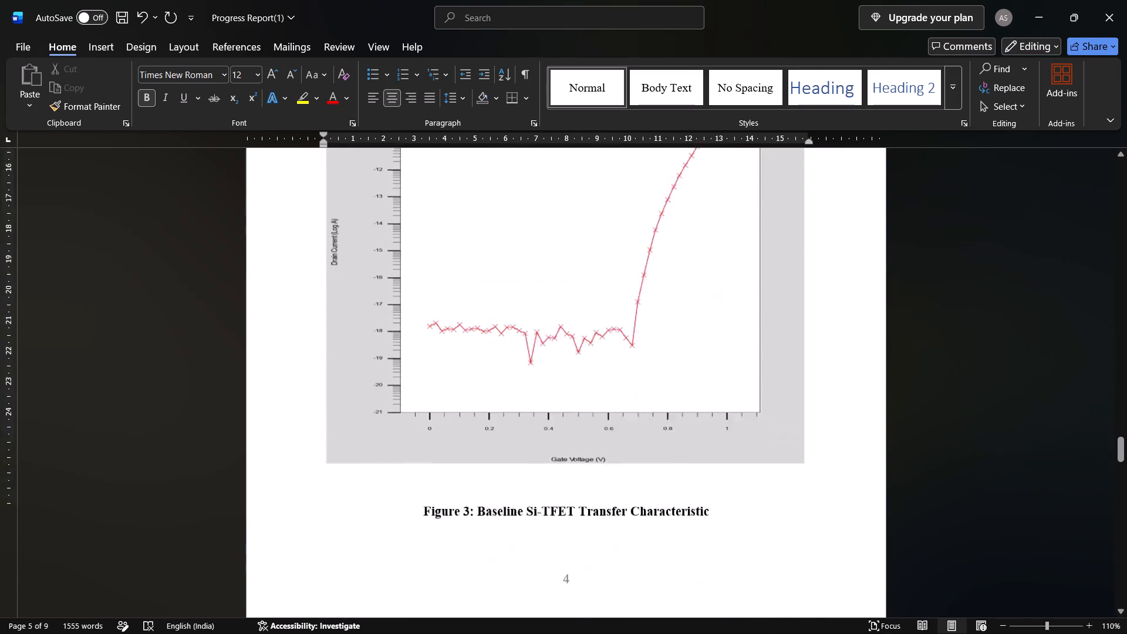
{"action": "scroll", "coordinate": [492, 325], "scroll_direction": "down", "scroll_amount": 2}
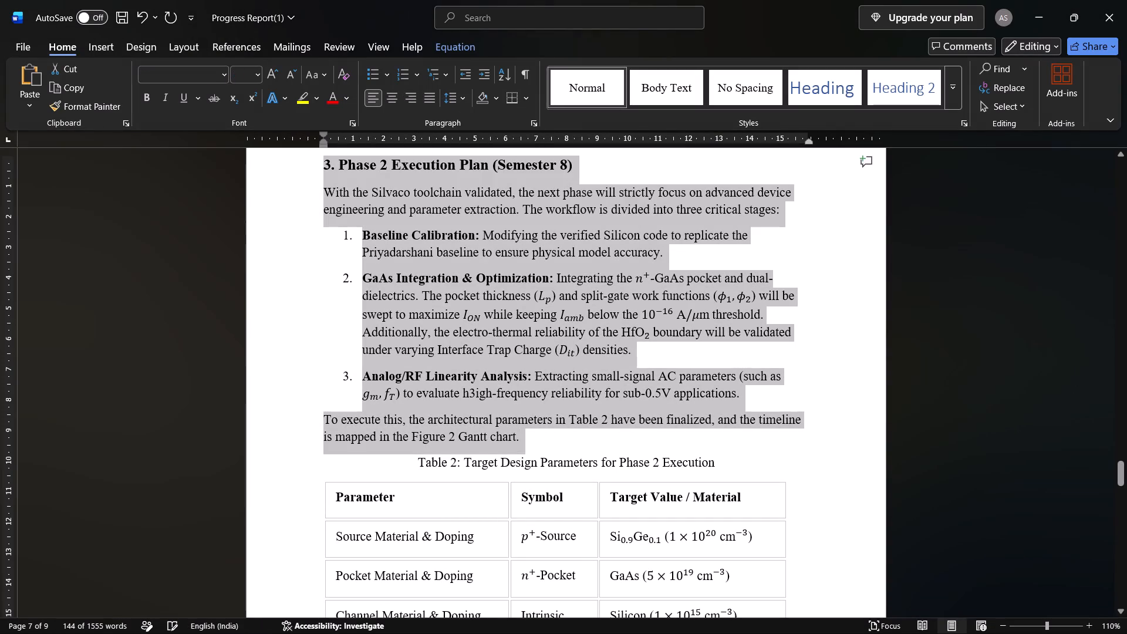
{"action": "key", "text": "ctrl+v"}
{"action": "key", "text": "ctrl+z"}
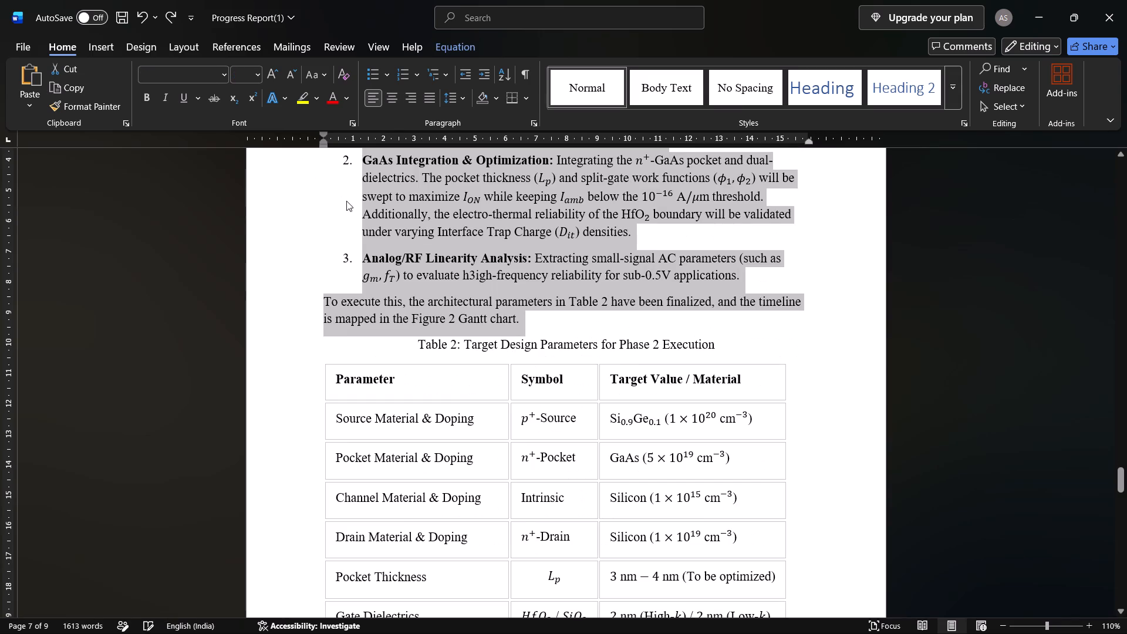
Paste the copied section 3 text on a new line after the paragraph ending "Figure 2 Gantt chart.".
{"action": "scroll", "coordinate": [363, 208], "scroll_direction": "up", "scroll_amount": 1}
{"action": "left_click", "coordinate": [532, 418]}
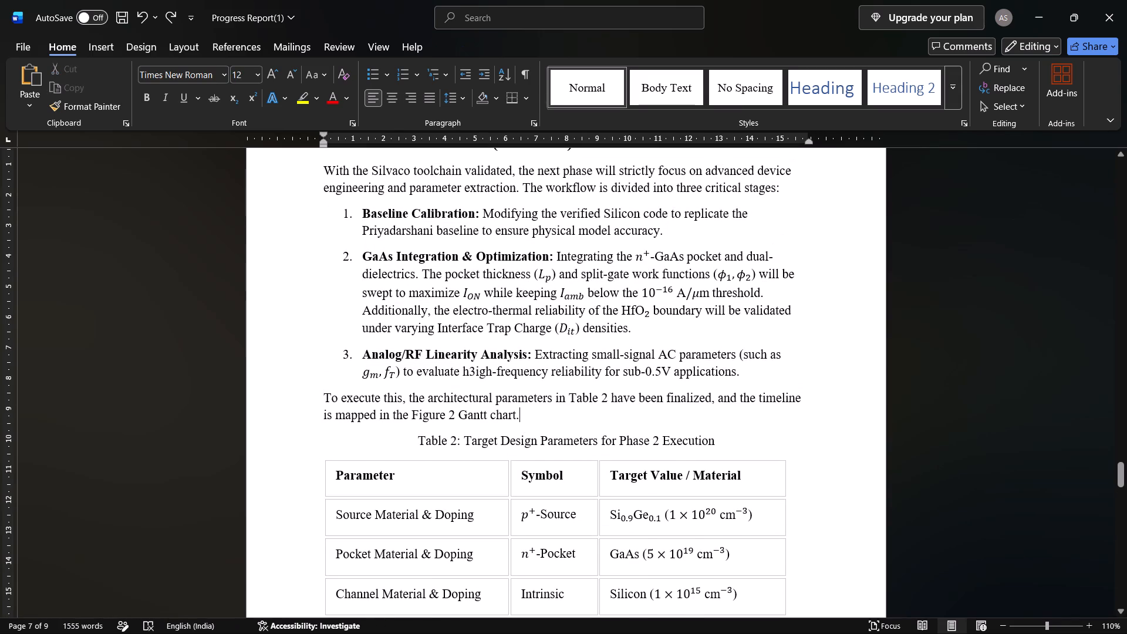
{"action": "key", "text": "Return"}
{"action": "key", "text": "ctrl+v"}
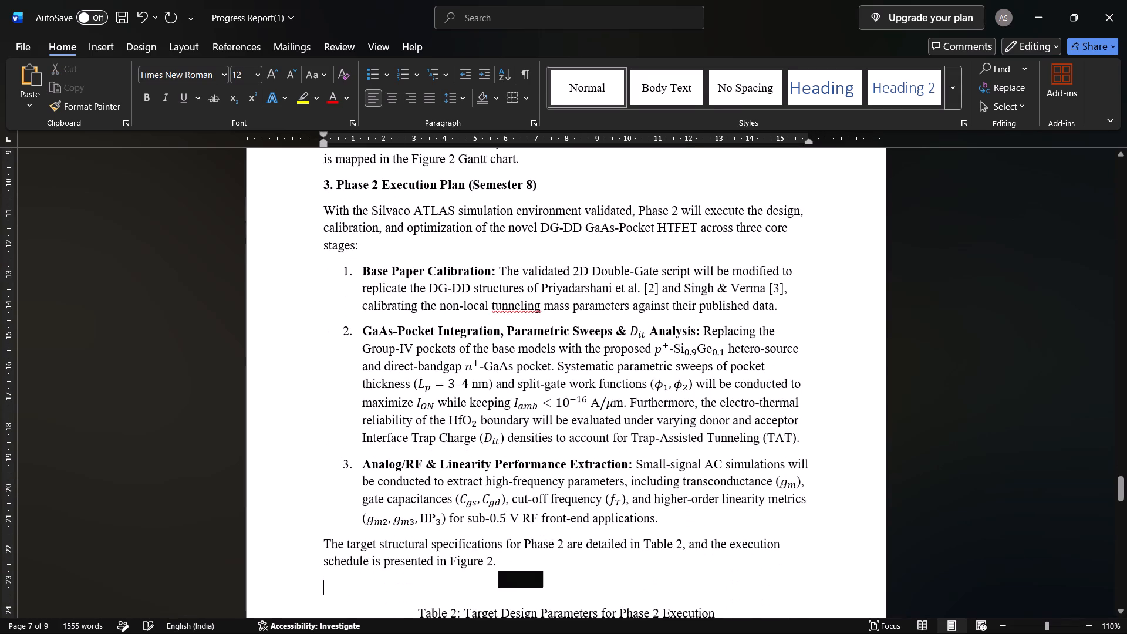
Delete the old Phase 2 Execution Plan section, from its heading through the Gantt chart sentence, above the pasted version.
{"action": "scroll", "coordinate": [532, 418], "scroll_direction": "up", "scroll_amount": 1}
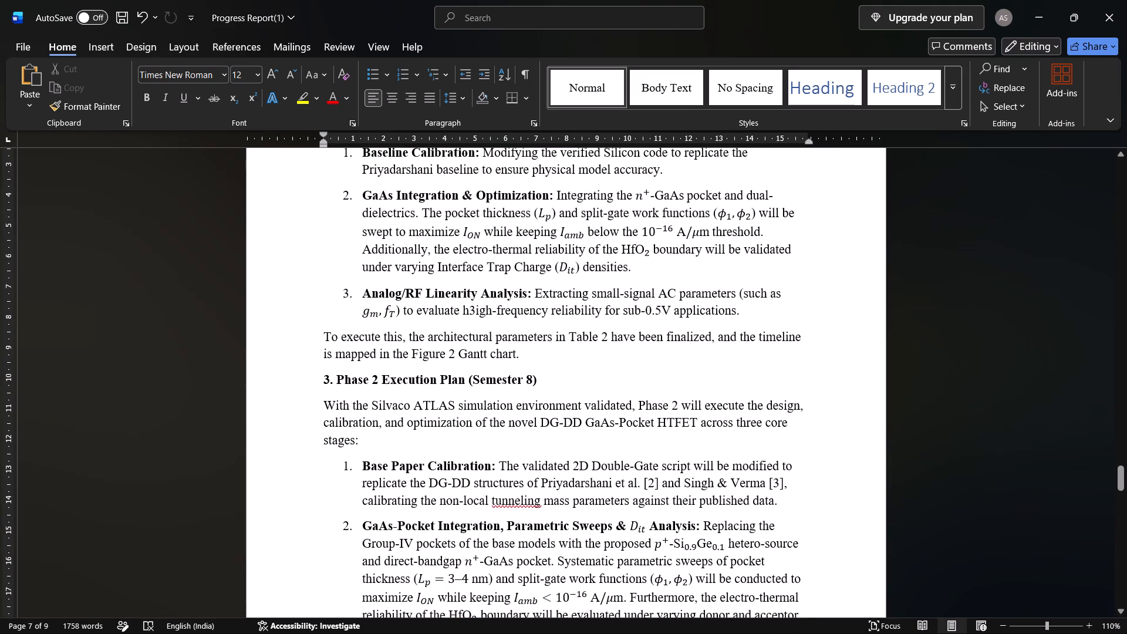
{"action": "left_click_drag", "start_coordinate": [532, 360], "coordinate": [333, 150]}
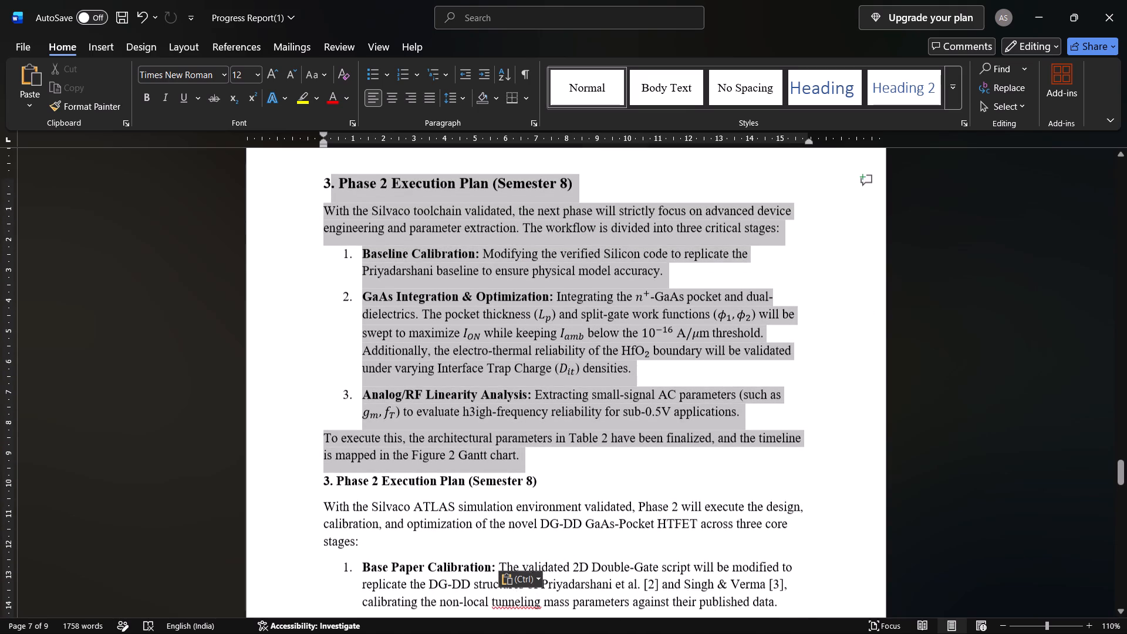
{"action": "left_click_drag", "start_coordinate": [333, 150], "coordinate": [318, 177]}
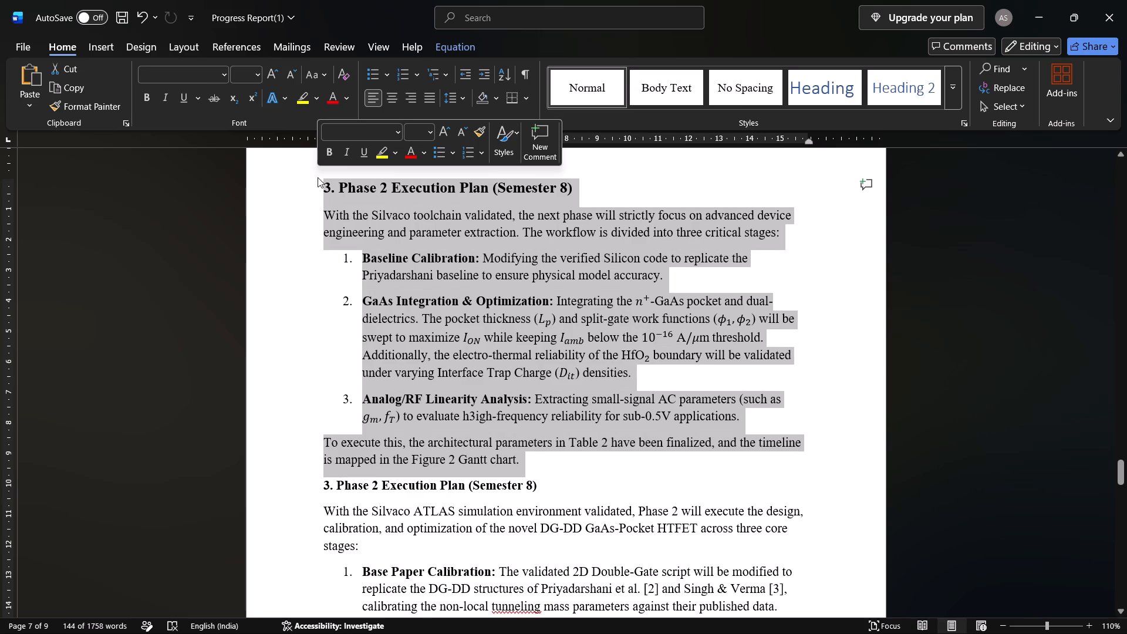
{"action": "key", "text": "BackSpace"}
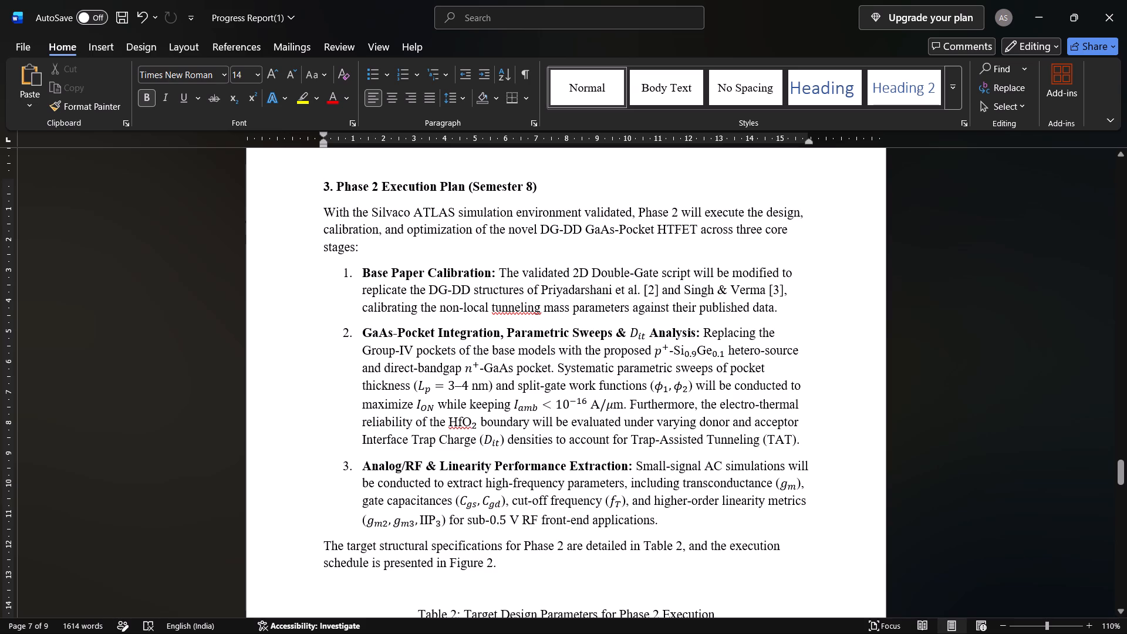
Cut the entire Table 2 design parameters table from below its caption.
{"action": "scroll", "coordinate": [653, 302], "scroll_direction": "down", "scroll_amount": 2}
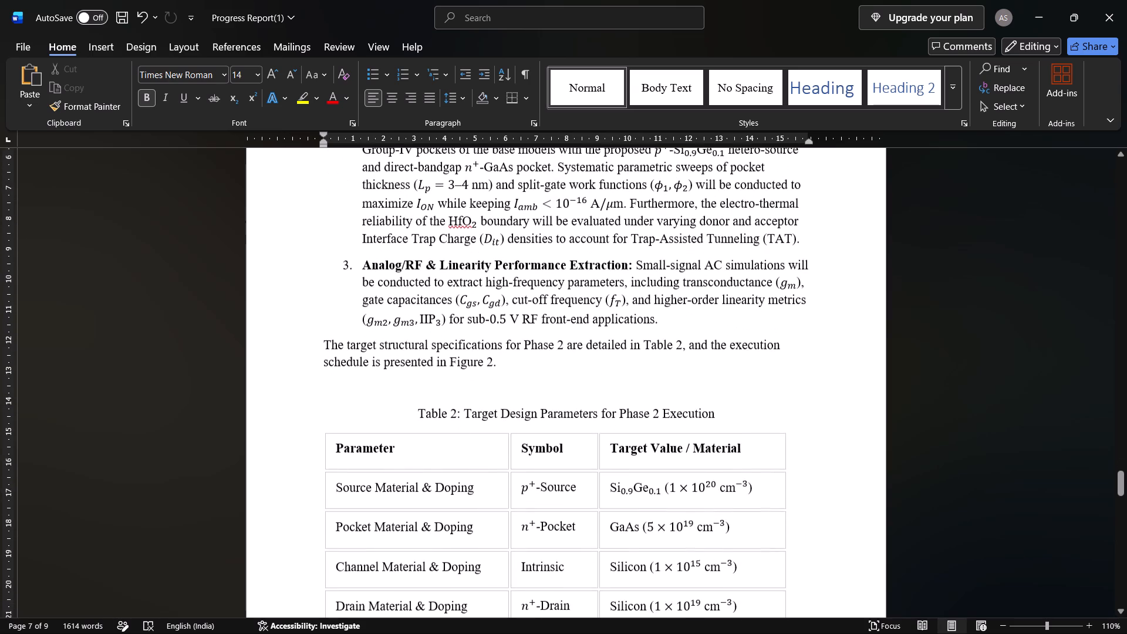
{"action": "scroll", "coordinate": [563, 393], "scroll_direction": "down", "scroll_amount": 2}
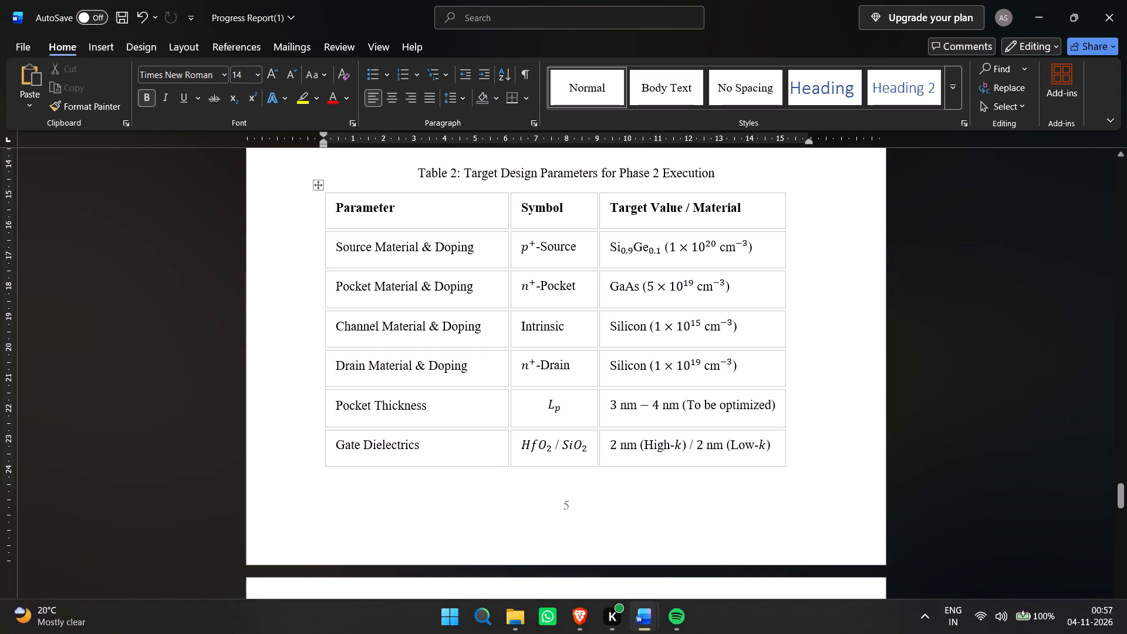
{"action": "scroll", "coordinate": [607, 430], "scroll_direction": "up", "scroll_amount": 1}
{"action": "scroll", "coordinate": [599, 496], "scroll_direction": "right", "scroll_amount": 1}
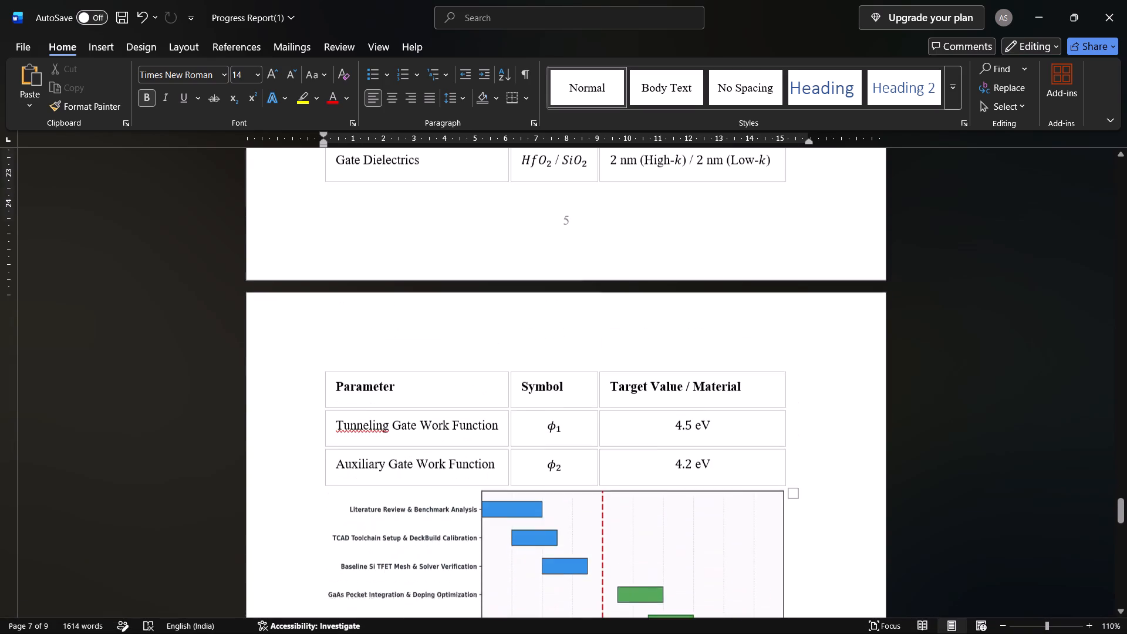
{"action": "scroll", "coordinate": [599, 496], "scroll_direction": "right", "scroll_amount": 1}
{"action": "scroll", "coordinate": [599, 496], "scroll_direction": "up", "scroll_amount": 1}
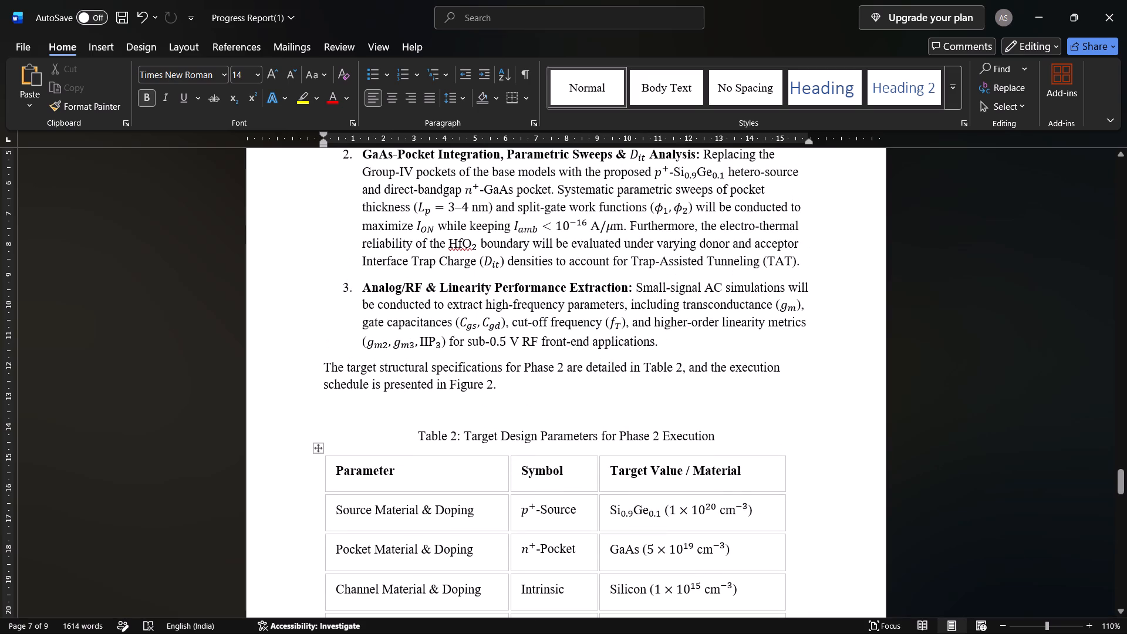
{"action": "left_click", "coordinate": [316, 445]}
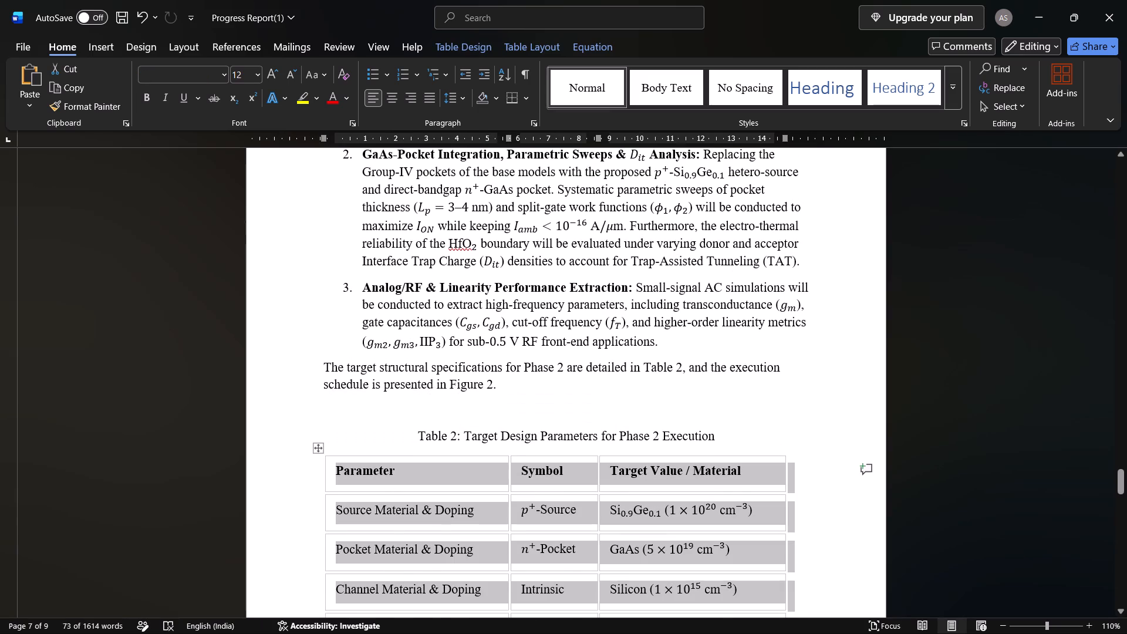
{"action": "key", "text": "ctrl+x"}
Cut the caption "Table 2: Target Design Parameters for Phase 2 Execution" from above the Gantt chart.
{"action": "scroll", "coordinate": [521, 485], "scroll_direction": "down", "scroll_amount": 1}
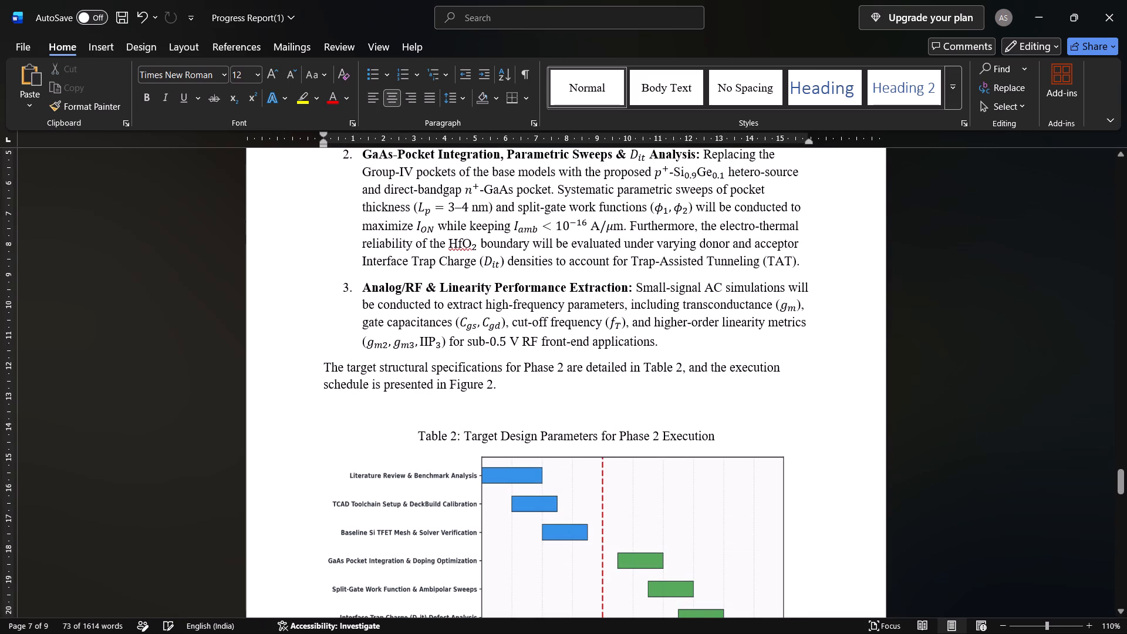
{"action": "scroll", "coordinate": [410, 433], "scroll_direction": "down", "scroll_amount": 1}
{"action": "left_click", "coordinate": [417, 413]}
{"action": "left_click_drag", "start_coordinate": [419, 408], "coordinate": [555, 407]}
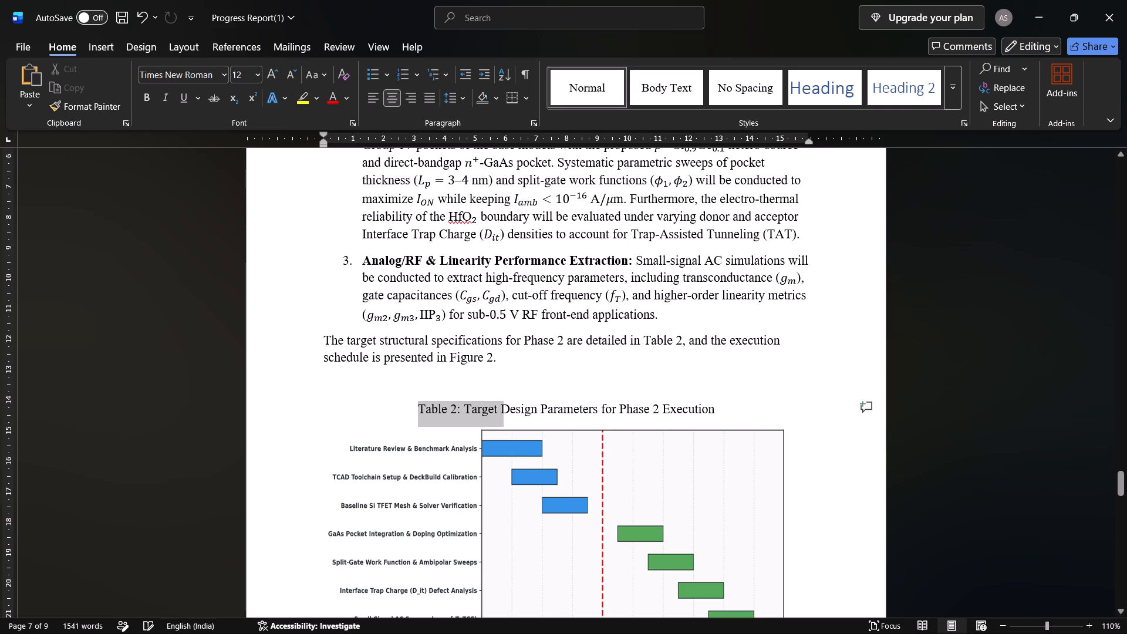
{"action": "left_click_drag", "start_coordinate": [555, 407], "coordinate": [732, 418]}
{"action": "key", "text": "ctrl+x"}
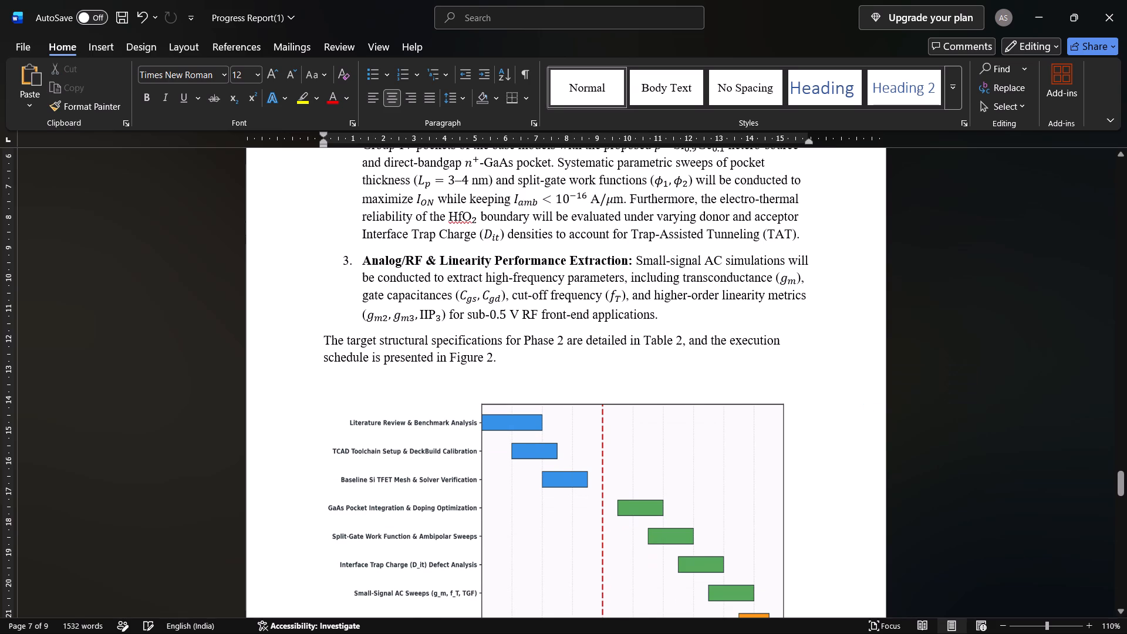
Paste the cut design parameters table from the clipboard history directly before the References heading, after the Gantt chart.
{"action": "scroll", "coordinate": [627, 452], "scroll_direction": "down", "scroll_amount": 1}
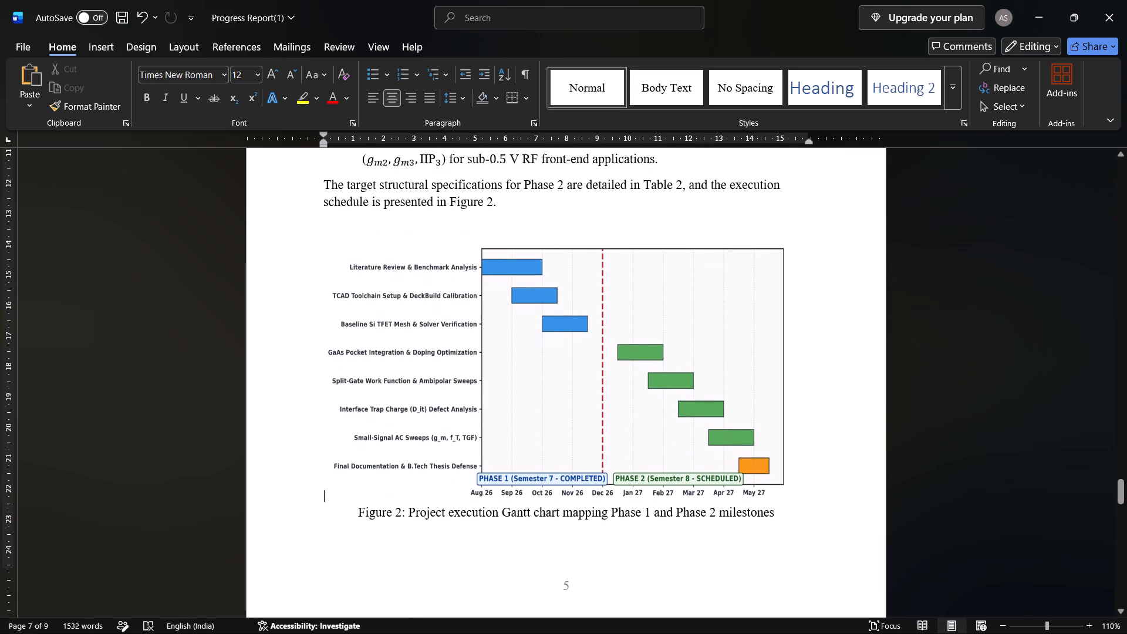
{"action": "scroll", "coordinate": [653, 328], "scroll_direction": "down", "scroll_amount": 2}
{"action": "left_click", "coordinate": [471, 453]}
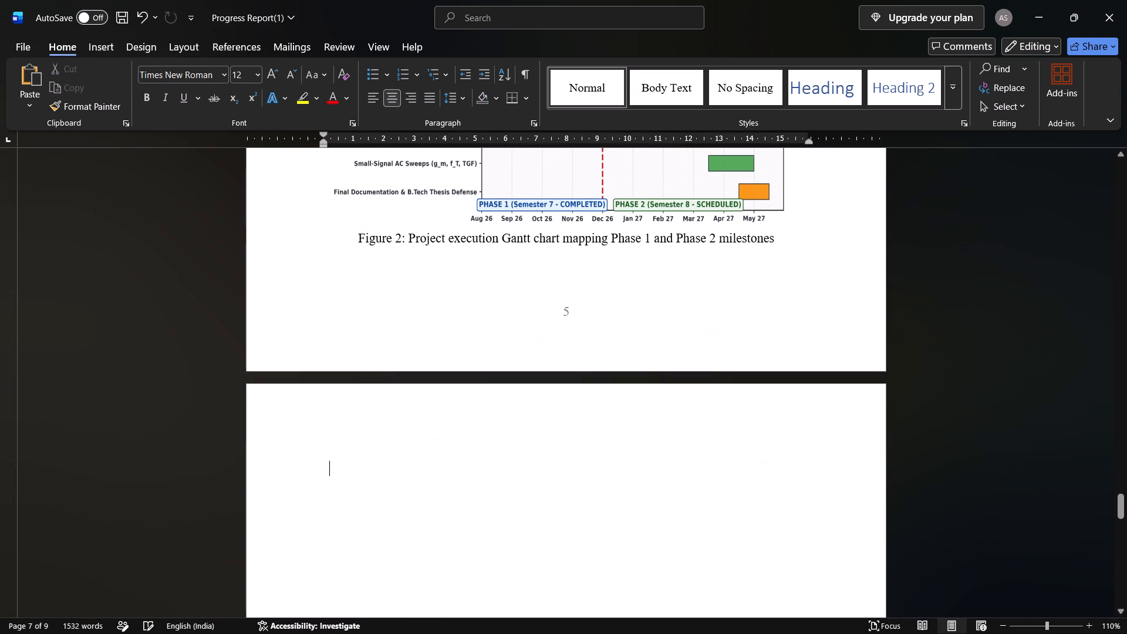
{"action": "key", "text": "super+v"}
{"action": "left_click", "coordinate": [149, 353]}
{"action": "key", "text": "ctrl+v"}
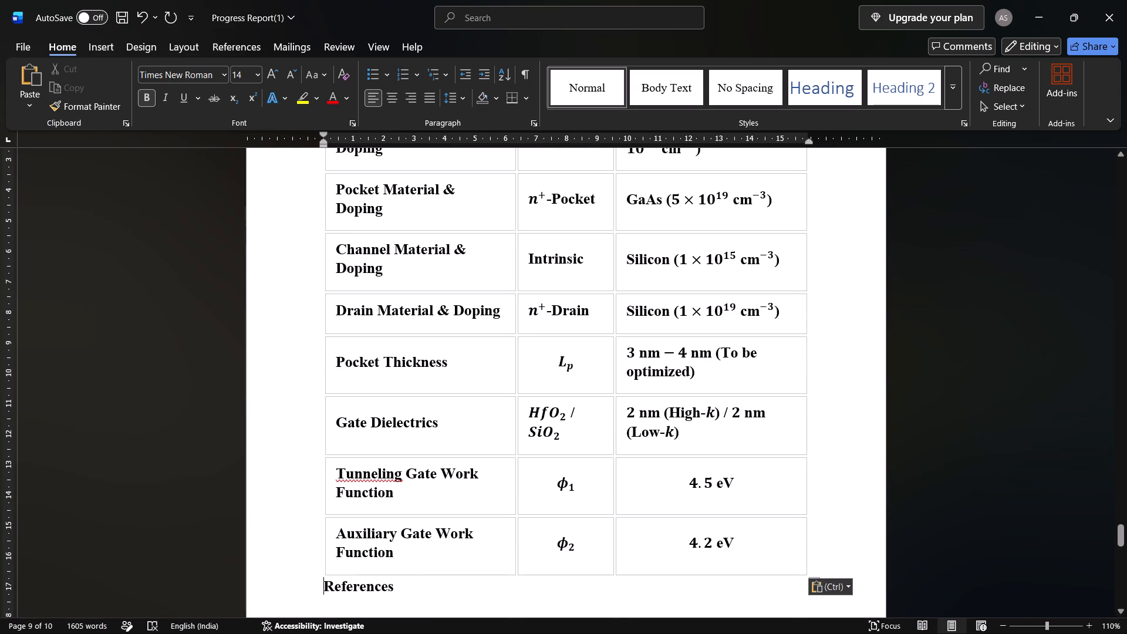
Insert nine blank lines between the pasted parameters table and the References heading to push the heading down.
{"action": "key", "text": "Return"}
{"action": "key", "text": "Return"}
{"action": "key", "text": "Return"}
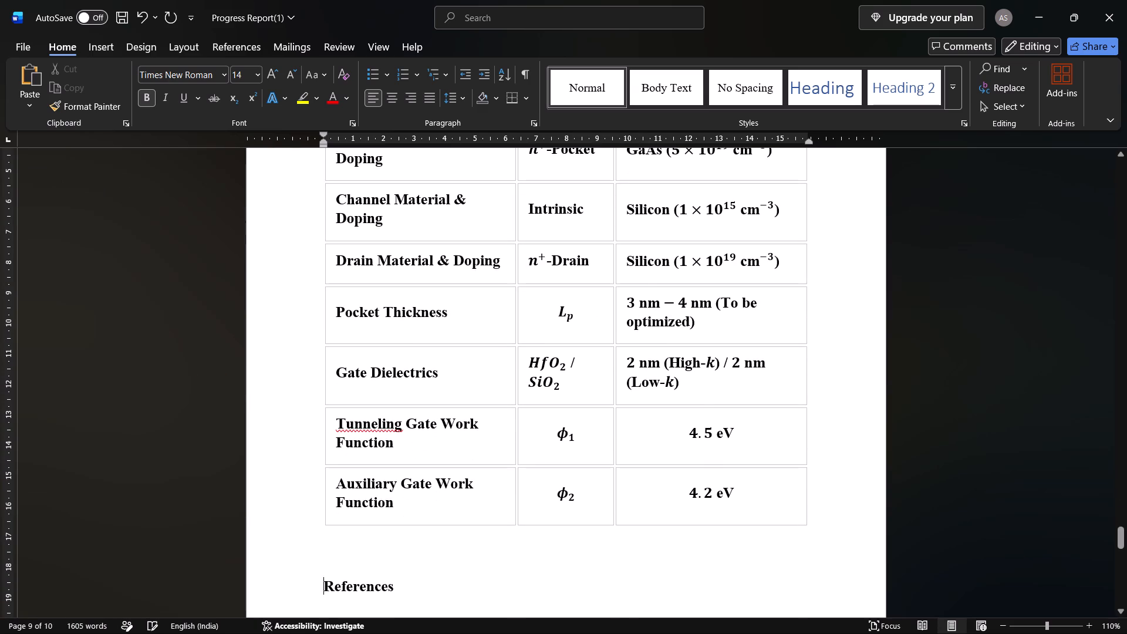
{"action": "key", "text": "Return"}
{"action": "key", "text": "Return"}
{"action": "key", "text": "Return"}
{"action": "key", "text": "Return"}
{"action": "key", "text": "Return"}
{"action": "key", "text": "Return"}
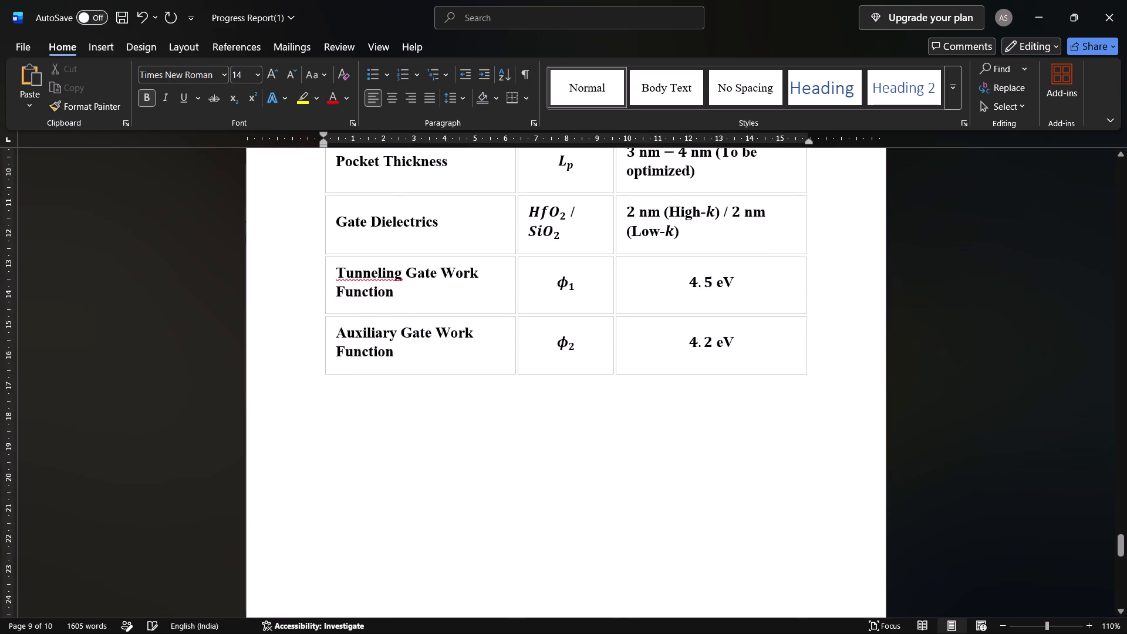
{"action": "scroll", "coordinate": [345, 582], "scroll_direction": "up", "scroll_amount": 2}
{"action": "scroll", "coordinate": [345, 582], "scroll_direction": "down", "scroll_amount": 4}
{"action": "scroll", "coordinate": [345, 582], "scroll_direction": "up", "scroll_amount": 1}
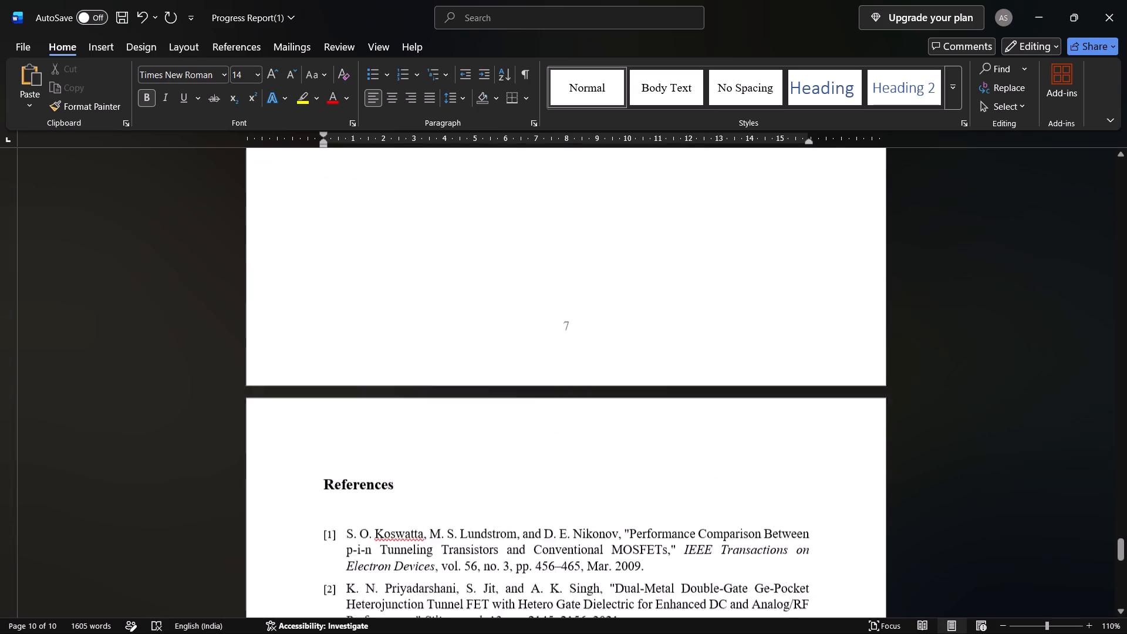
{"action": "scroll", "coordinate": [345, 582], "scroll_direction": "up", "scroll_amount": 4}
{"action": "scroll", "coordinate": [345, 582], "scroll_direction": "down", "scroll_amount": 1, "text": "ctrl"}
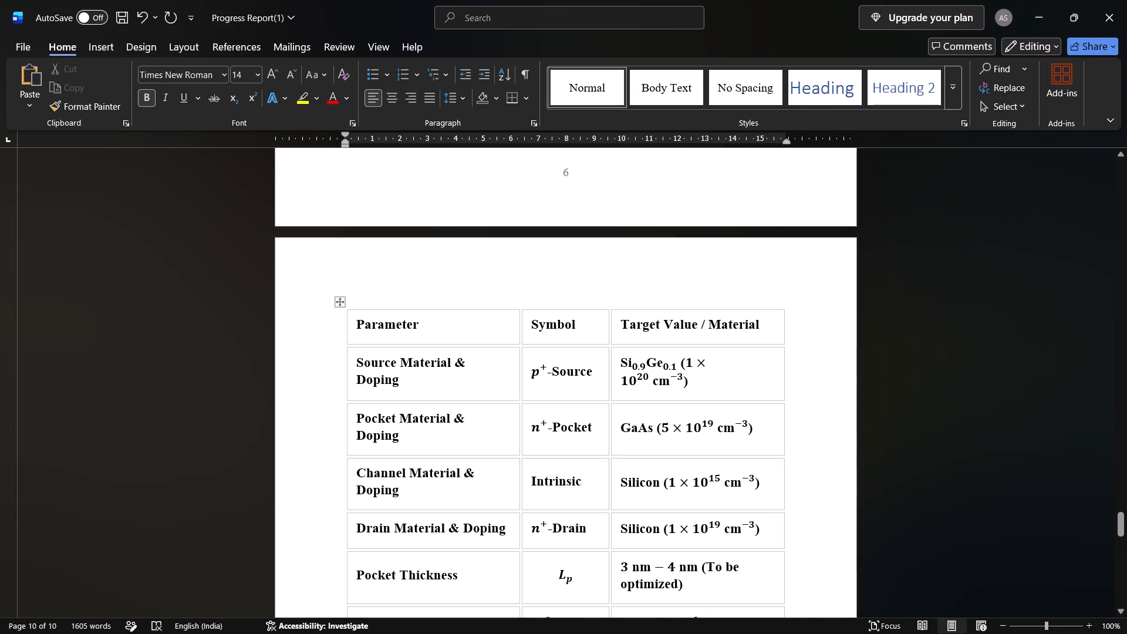
Undo the last six actions at once, back to before the updated section 3 was pasted.
{"action": "scroll", "coordinate": [450, 454], "scroll_direction": "down", "scroll_amount": 1}
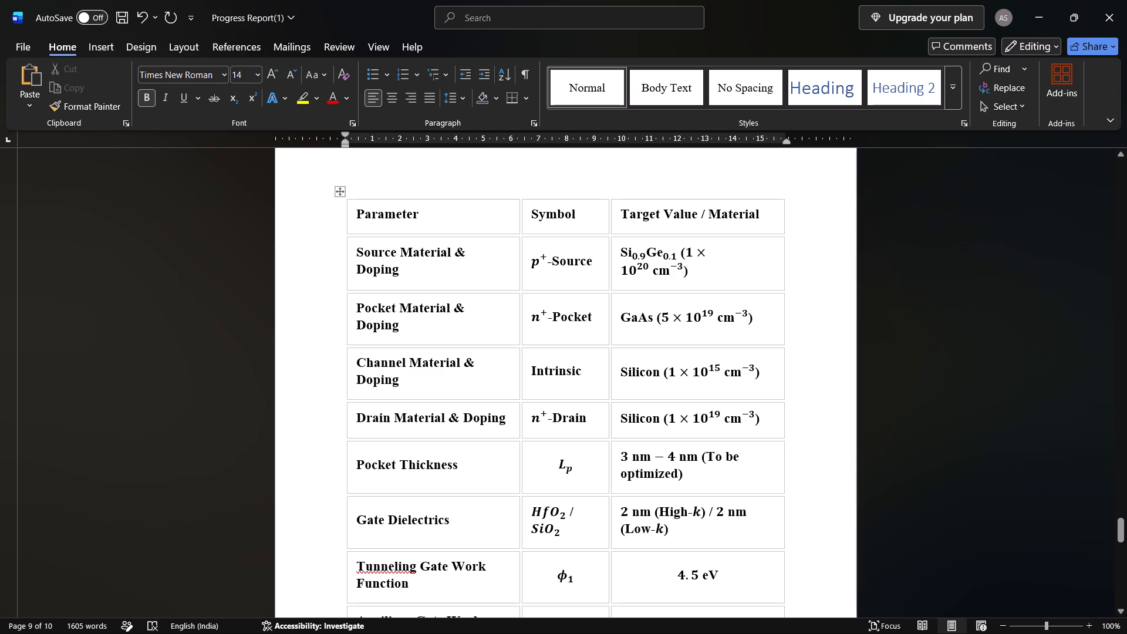
{"action": "left_click", "coordinate": [157, 19]}
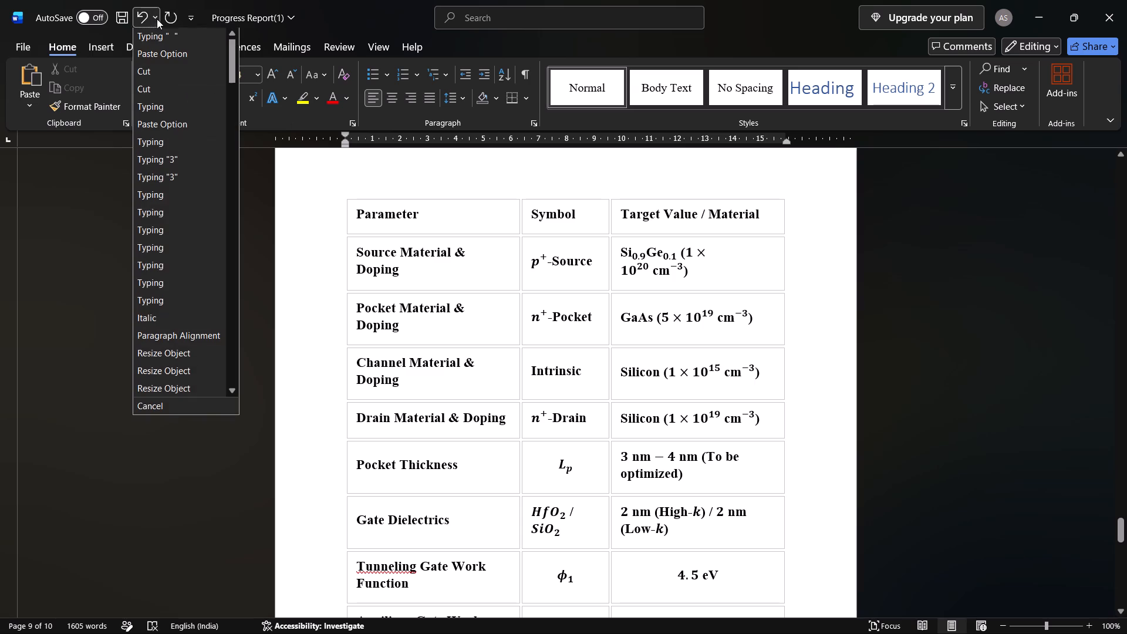
{"action": "left_click", "coordinate": [176, 127]}
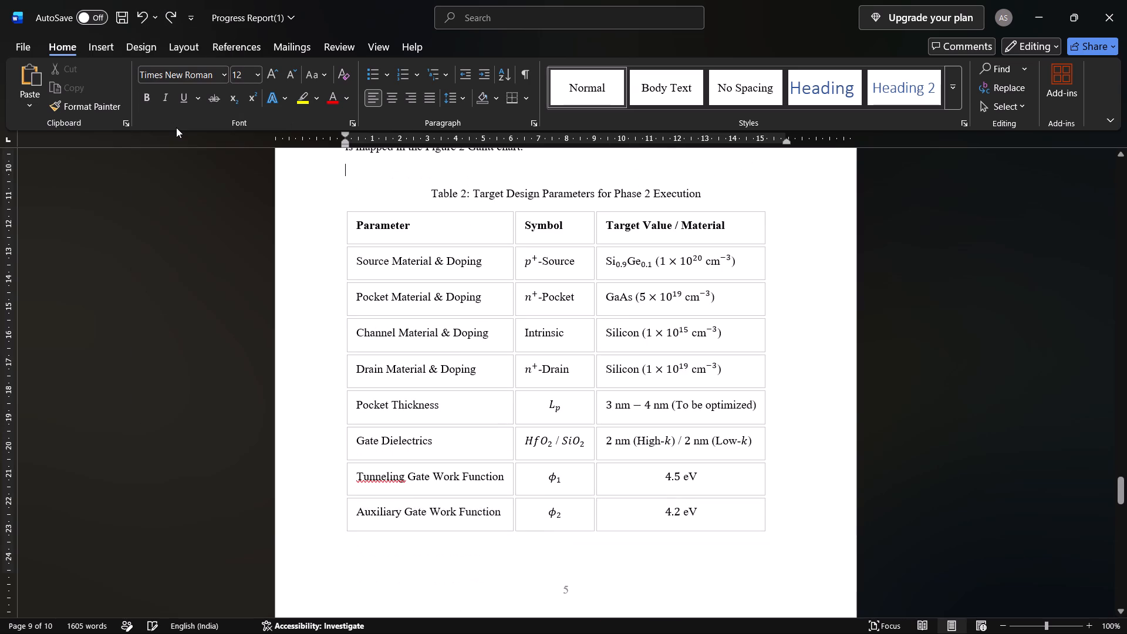
{"action": "scroll", "coordinate": [447, 291], "scroll_direction": "up", "scroll_amount": 1}
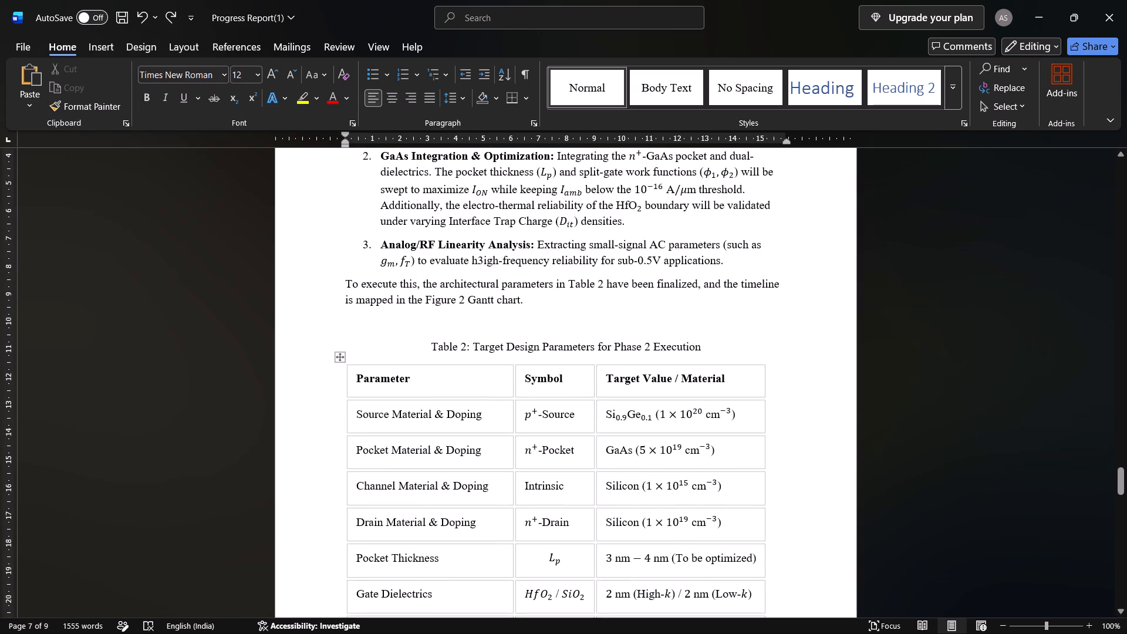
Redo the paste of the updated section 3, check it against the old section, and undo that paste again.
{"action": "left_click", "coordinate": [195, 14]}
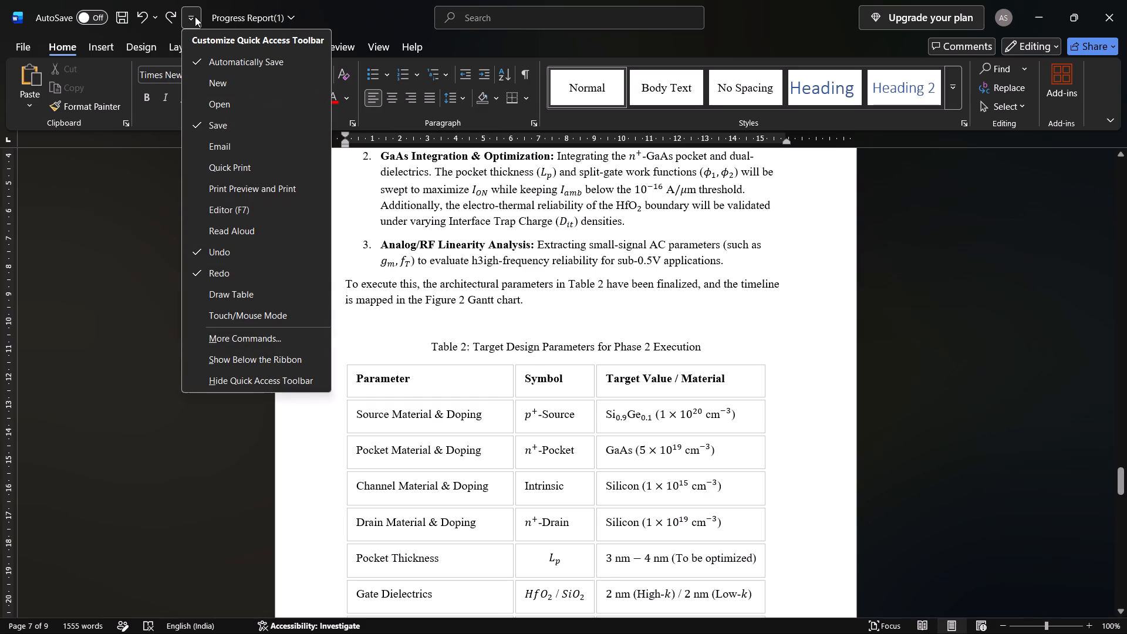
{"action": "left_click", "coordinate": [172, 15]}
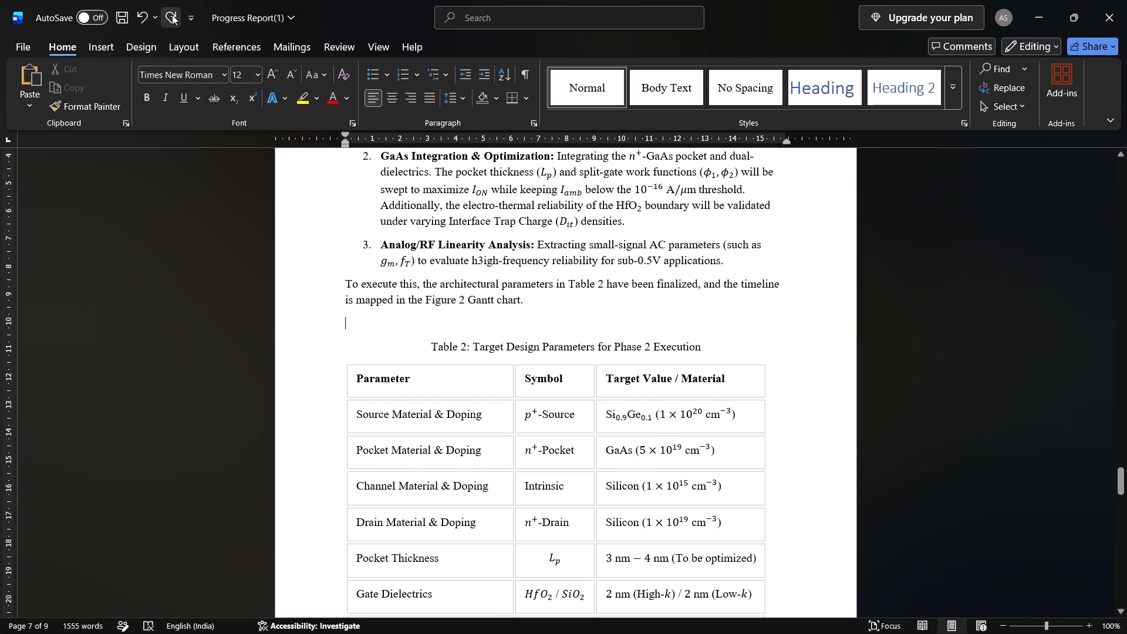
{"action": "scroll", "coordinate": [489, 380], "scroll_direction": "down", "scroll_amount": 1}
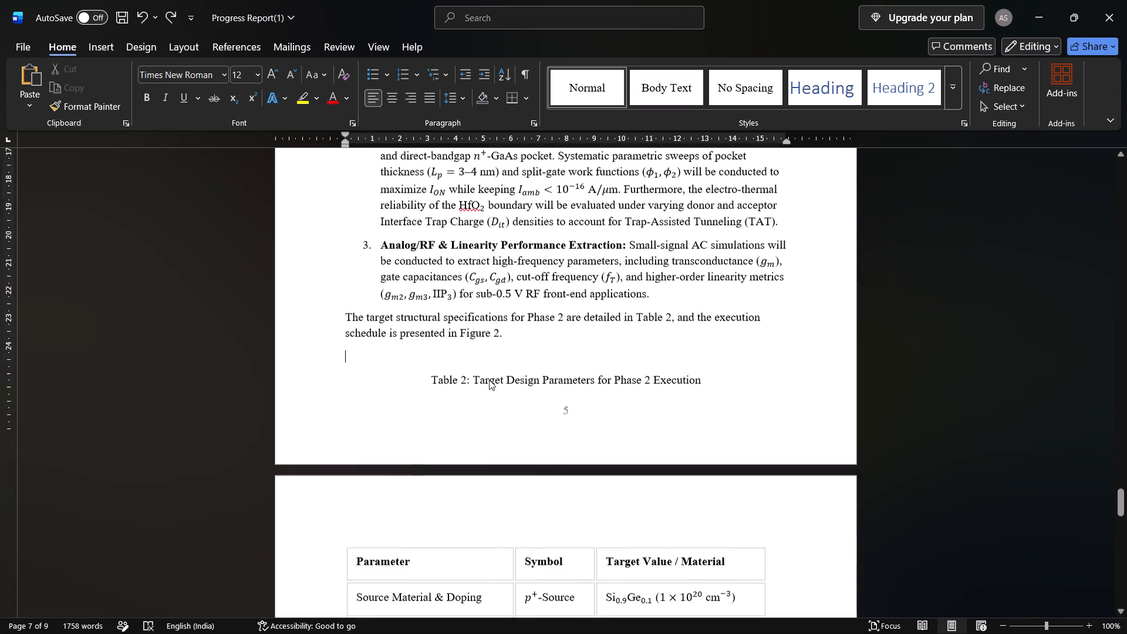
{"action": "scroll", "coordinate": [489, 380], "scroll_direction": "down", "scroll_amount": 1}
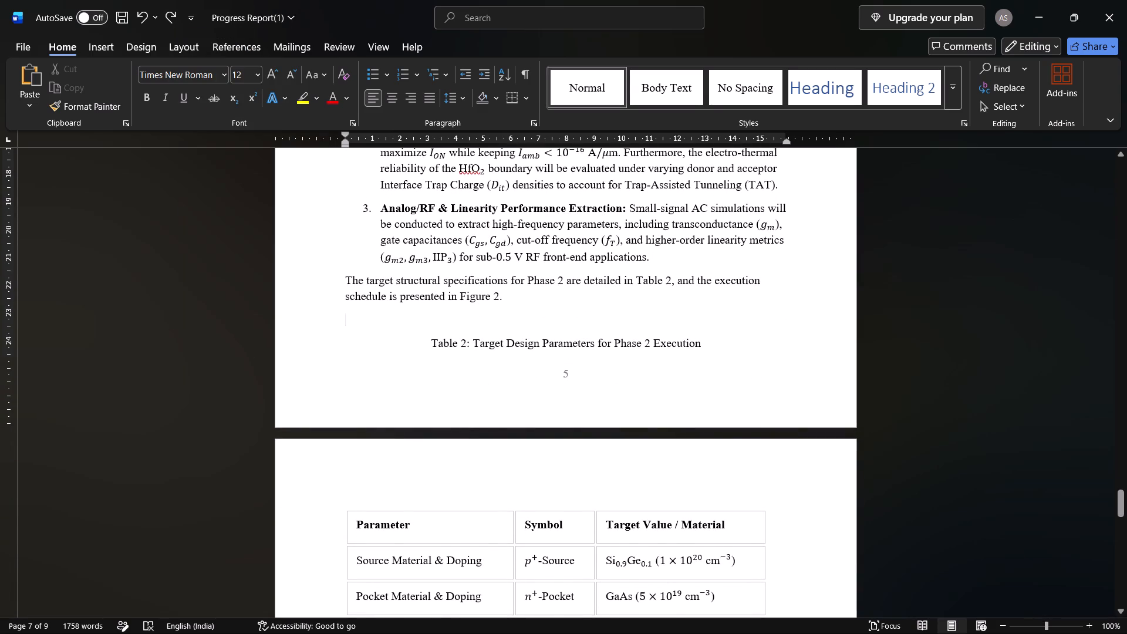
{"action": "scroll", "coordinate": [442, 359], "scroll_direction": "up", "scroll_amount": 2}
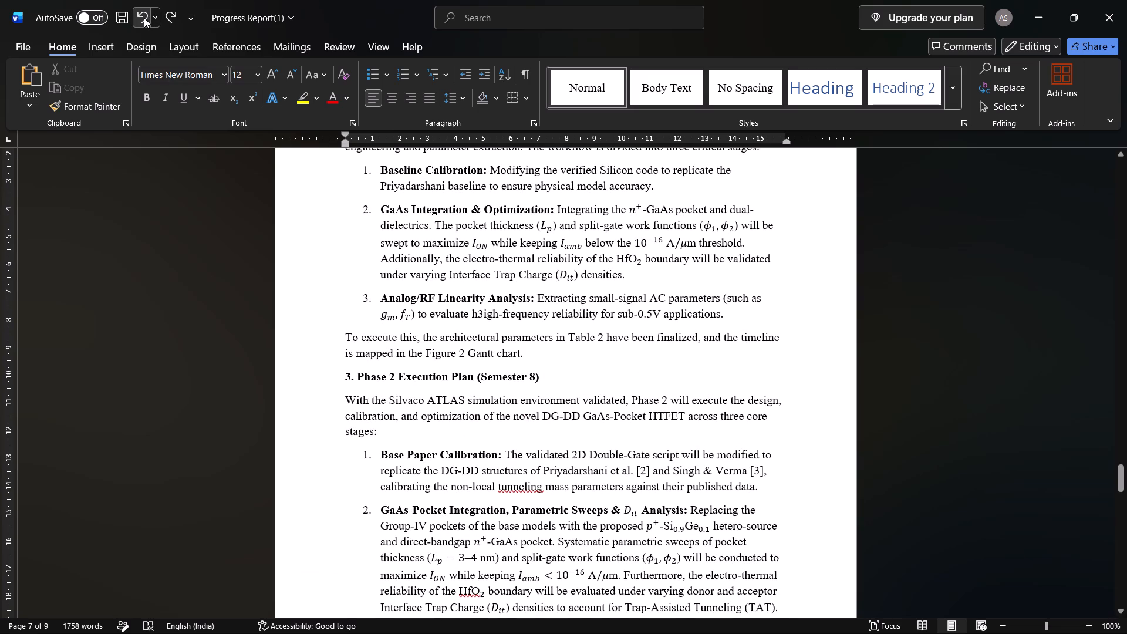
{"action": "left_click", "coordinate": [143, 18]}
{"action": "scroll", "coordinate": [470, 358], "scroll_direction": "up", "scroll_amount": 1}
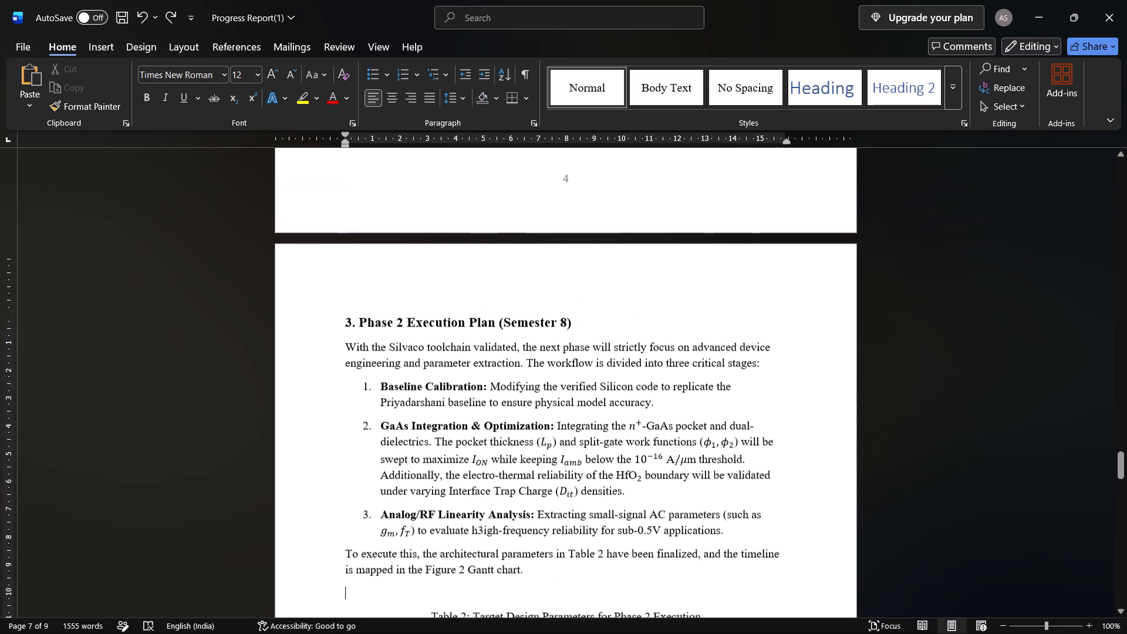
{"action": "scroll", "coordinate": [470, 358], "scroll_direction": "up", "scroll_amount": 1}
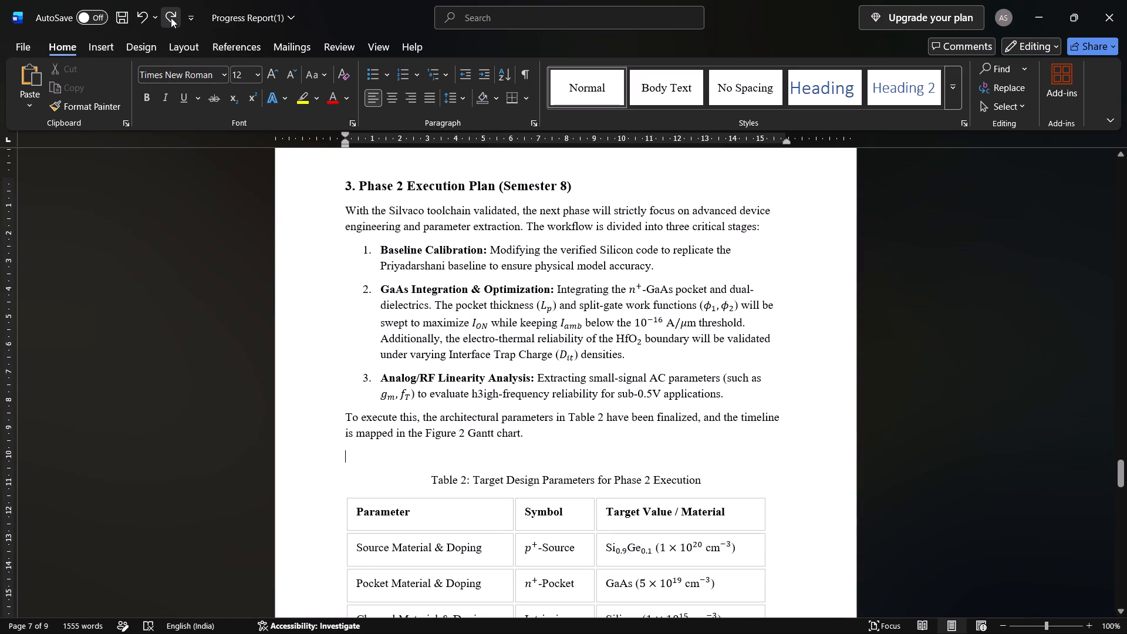
Redo the section 3 replacement and the two cuts of the Table 2 parameters table and its caption.
{"action": "double_click", "coordinate": [171, 18]}
{"action": "left_click", "coordinate": [171, 18]}
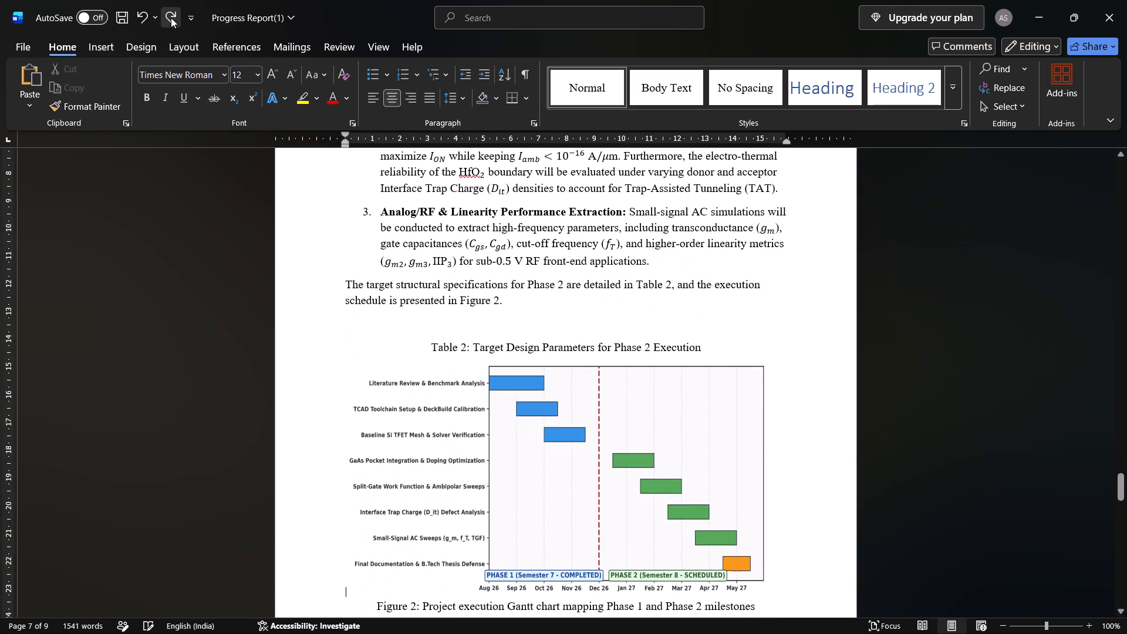
{"action": "left_click", "coordinate": [171, 18]}
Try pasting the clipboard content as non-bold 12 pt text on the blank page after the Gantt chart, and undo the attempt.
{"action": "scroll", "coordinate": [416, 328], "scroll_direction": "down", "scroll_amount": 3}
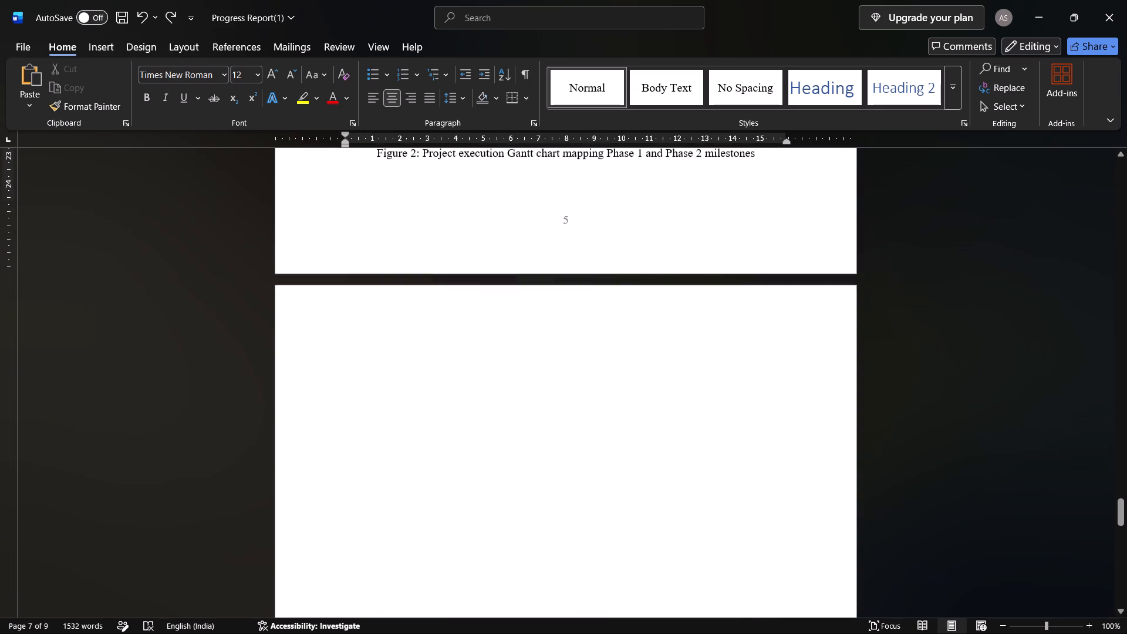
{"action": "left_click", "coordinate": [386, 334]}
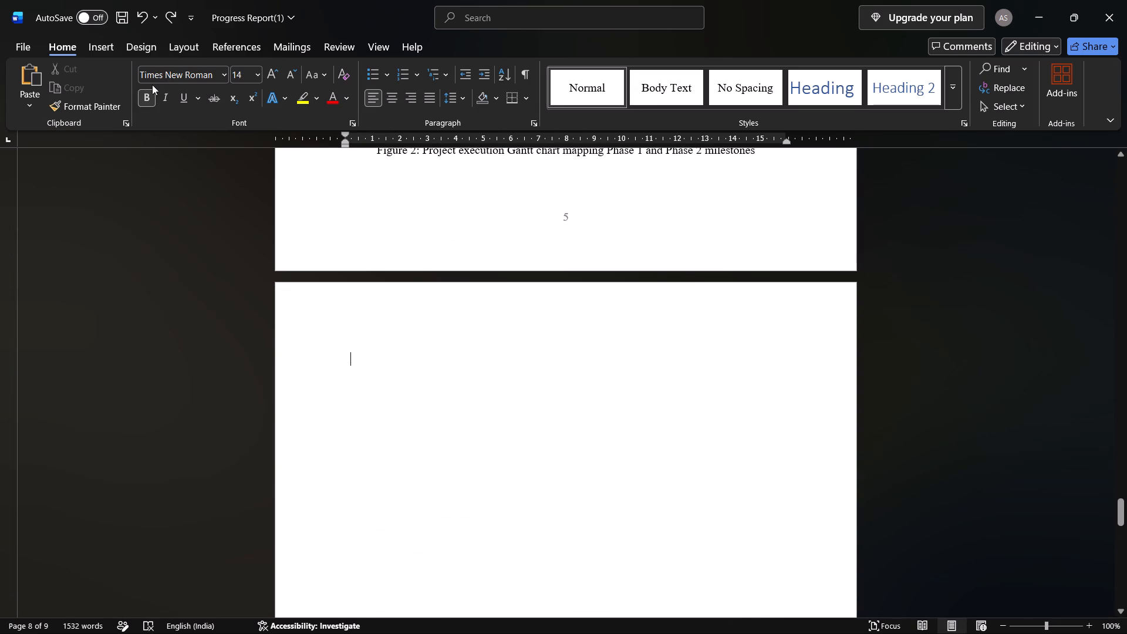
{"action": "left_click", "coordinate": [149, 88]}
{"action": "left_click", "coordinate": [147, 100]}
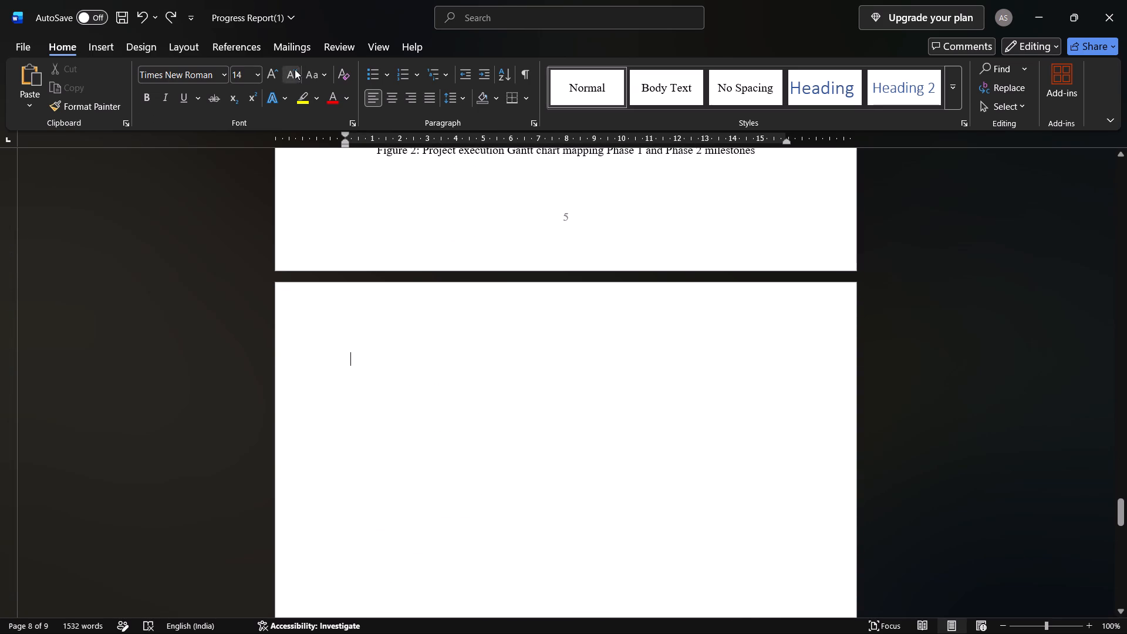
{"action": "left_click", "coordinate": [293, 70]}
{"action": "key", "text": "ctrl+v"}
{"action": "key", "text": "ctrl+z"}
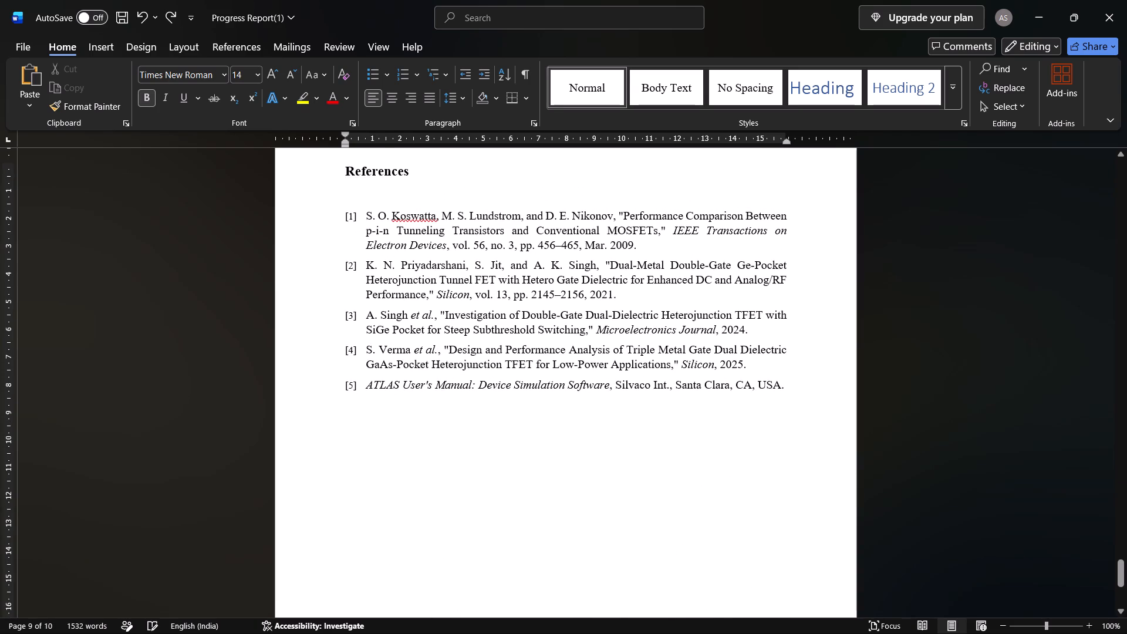
Paste the cut design parameters table from the clipboard history before the References heading, after the Gantt chart.
{"action": "scroll", "coordinate": [372, 362], "scroll_direction": "up", "scroll_amount": 4}
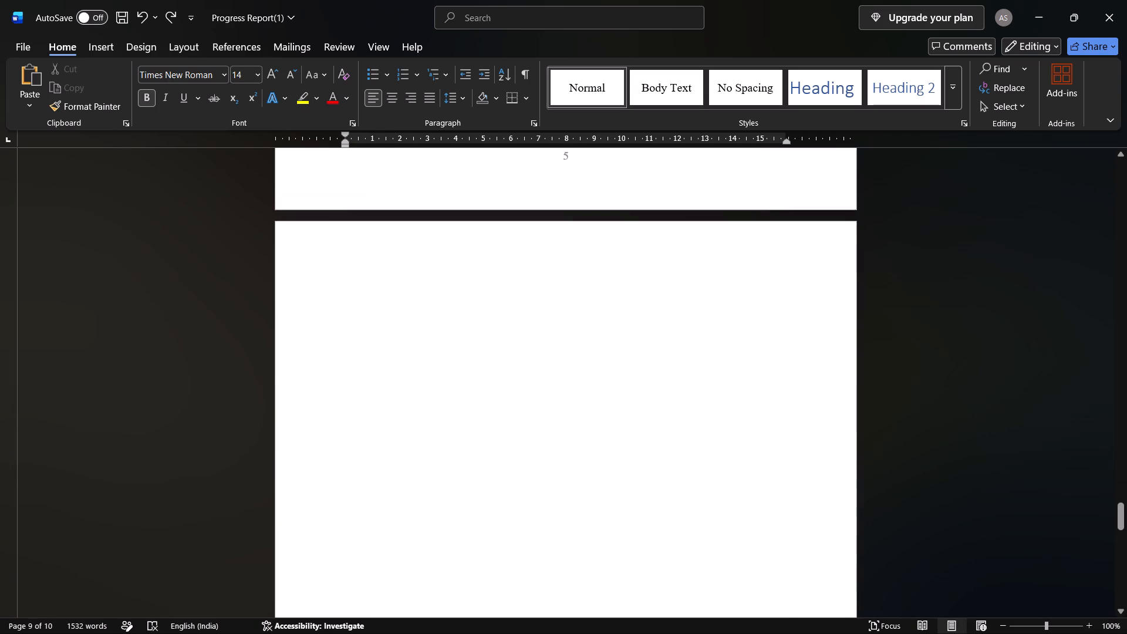
{"action": "scroll", "coordinate": [372, 362], "scroll_direction": "up", "scroll_amount": 2}
{"action": "left_click", "coordinate": [373, 400]}
{"action": "key", "text": "super+v"}
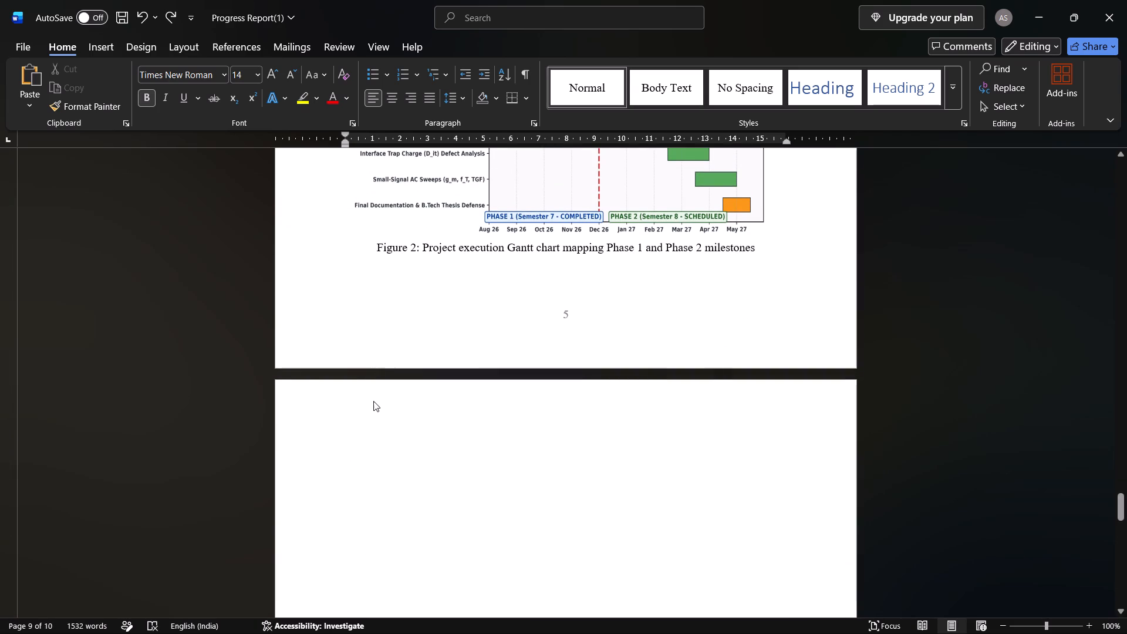
{"action": "left_click", "coordinate": [324, 272]}
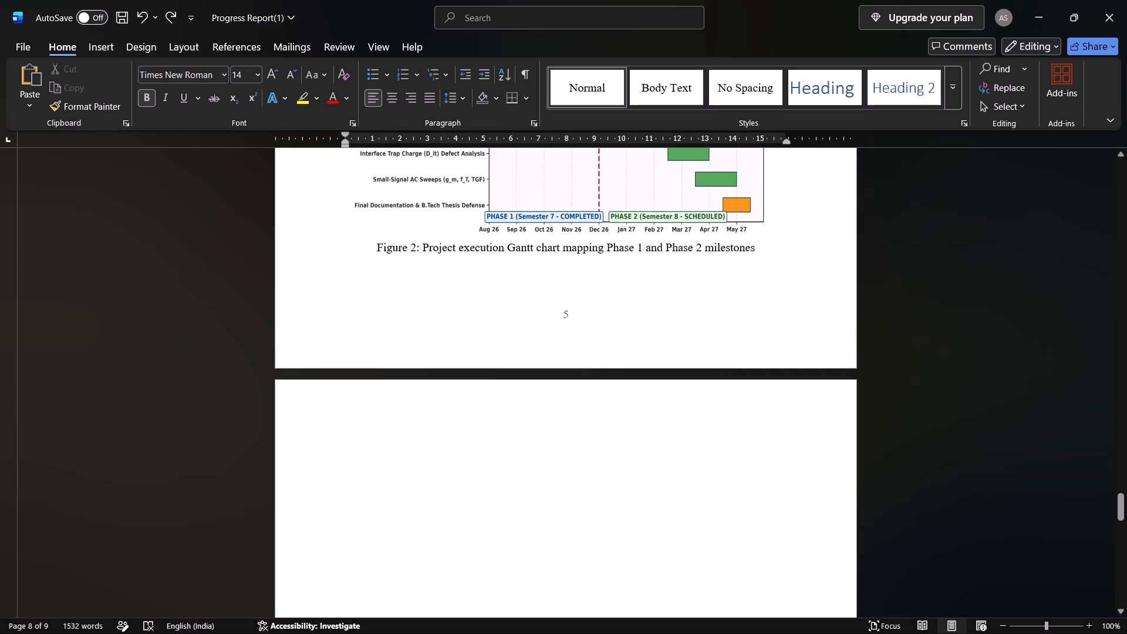
{"action": "left_click", "coordinate": [292, 75]}
{"action": "left_click", "coordinate": [147, 94]}
{"action": "left_click", "coordinate": [360, 453]}
{"action": "key", "text": "super+v"}
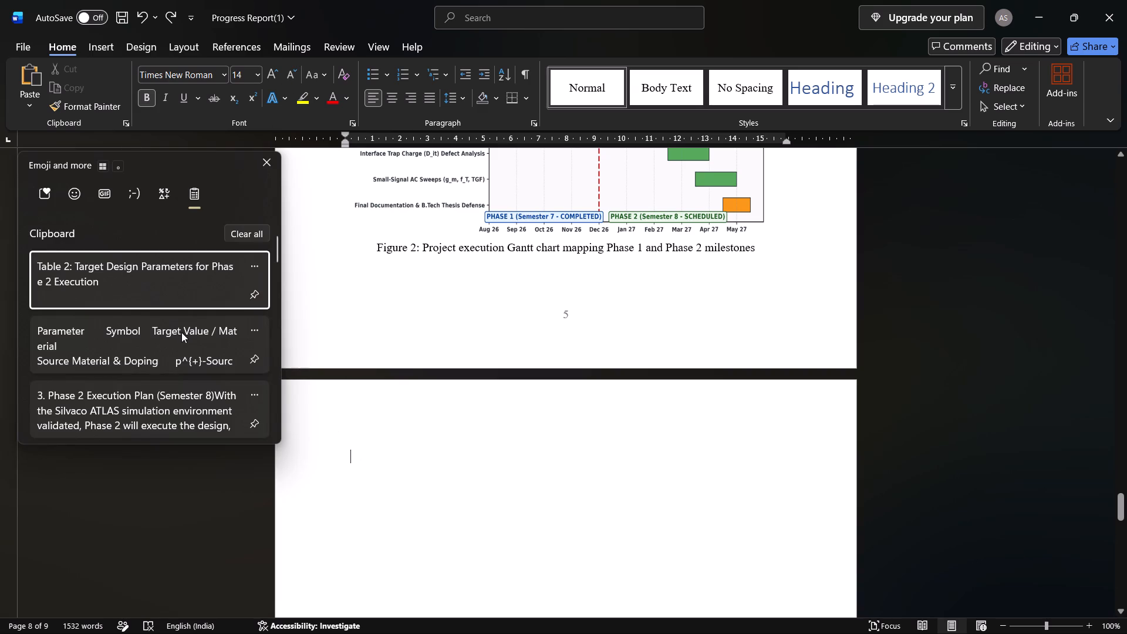
{"action": "left_click", "coordinate": [176, 335]}
{"action": "key", "text": "ctrl+v"}
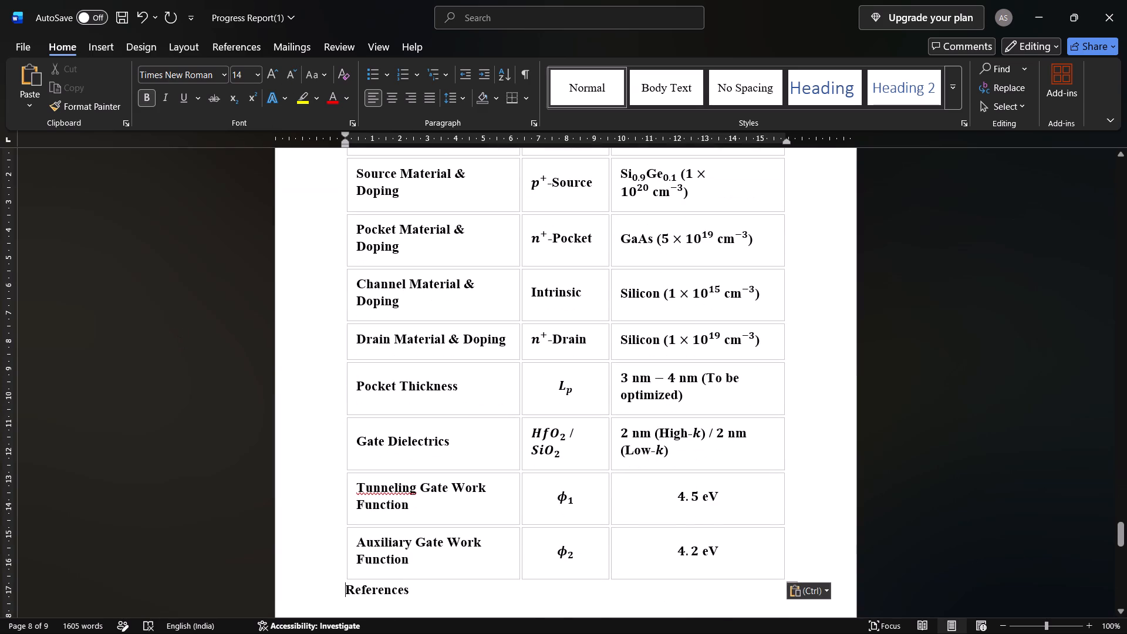
Set all text in the pasted parameters table to 12 pt and remove its bold formatting.
{"action": "scroll", "coordinate": [406, 338], "scroll_direction": "up", "scroll_amount": 1}
{"action": "left_click", "coordinate": [341, 286]}
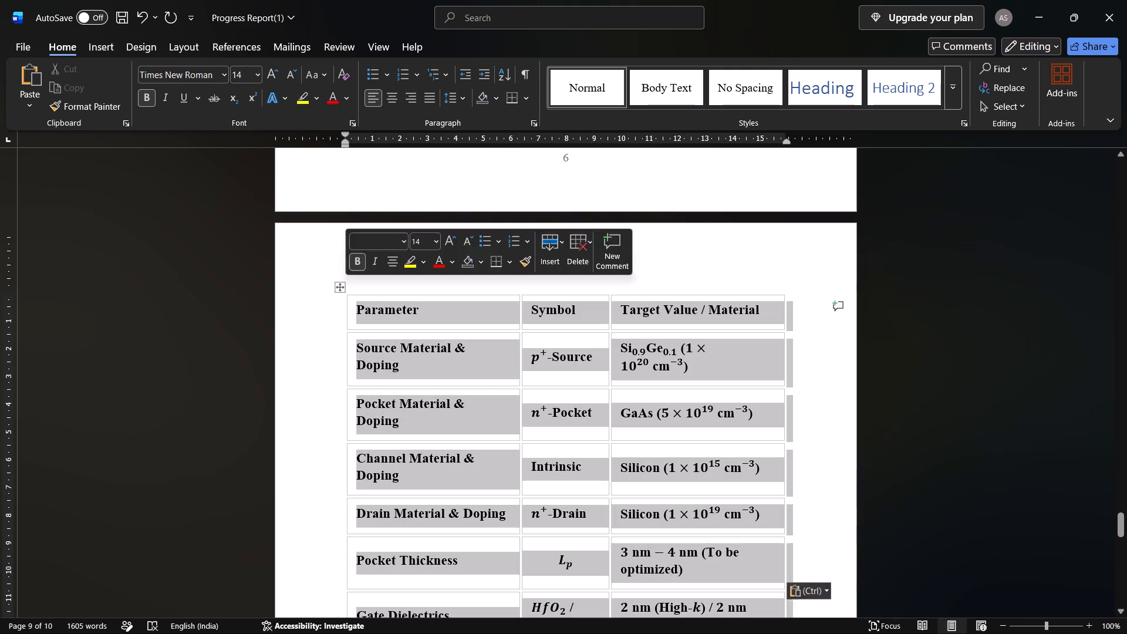
{"action": "left_click", "coordinate": [285, 72]}
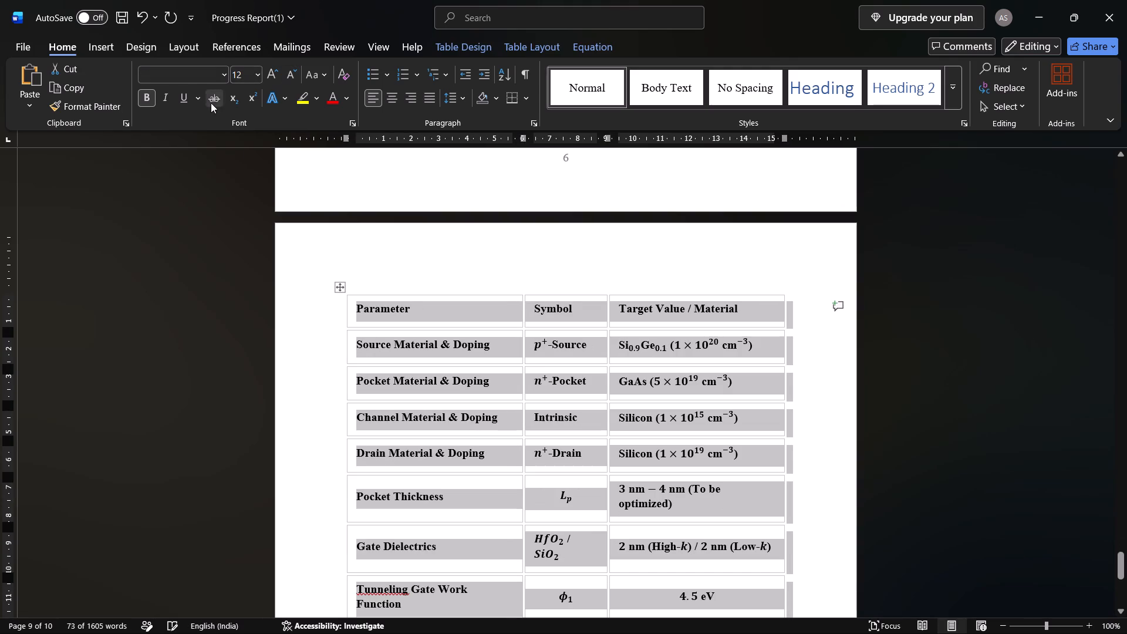
{"action": "left_click", "coordinate": [149, 99]}
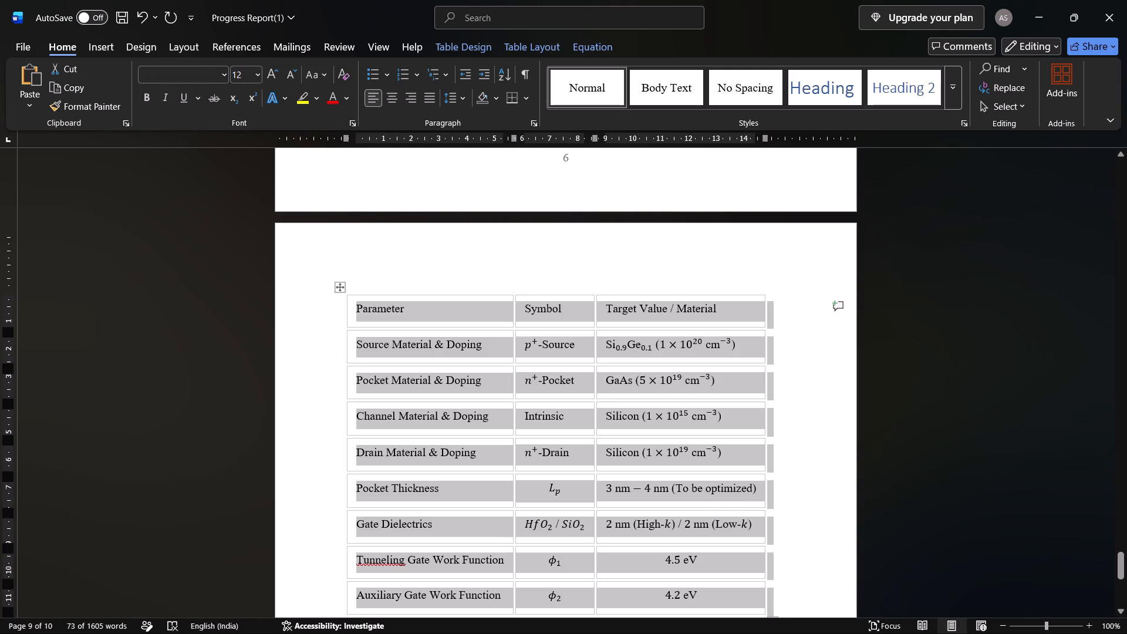
Make the table's header row with Parameter, Symbol and Target Value / Material bold.
{"action": "left_click", "coordinate": [349, 314]}
{"action": "key", "text": "shift+Right"}
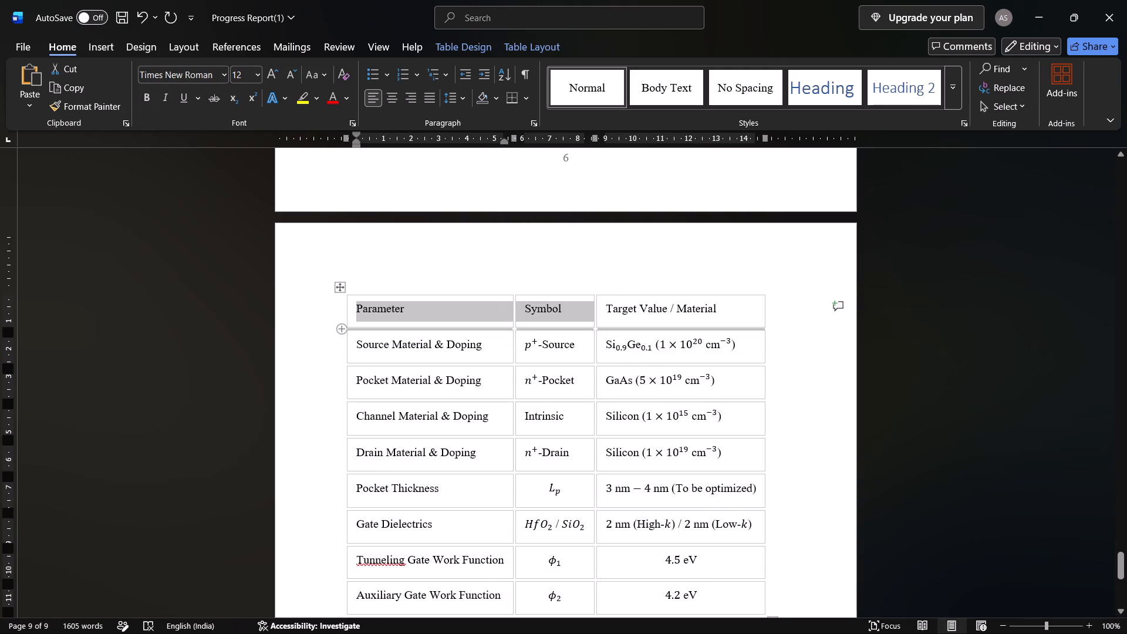
{"action": "key", "text": "shift+Right"}
{"action": "left_click", "coordinate": [146, 100]}
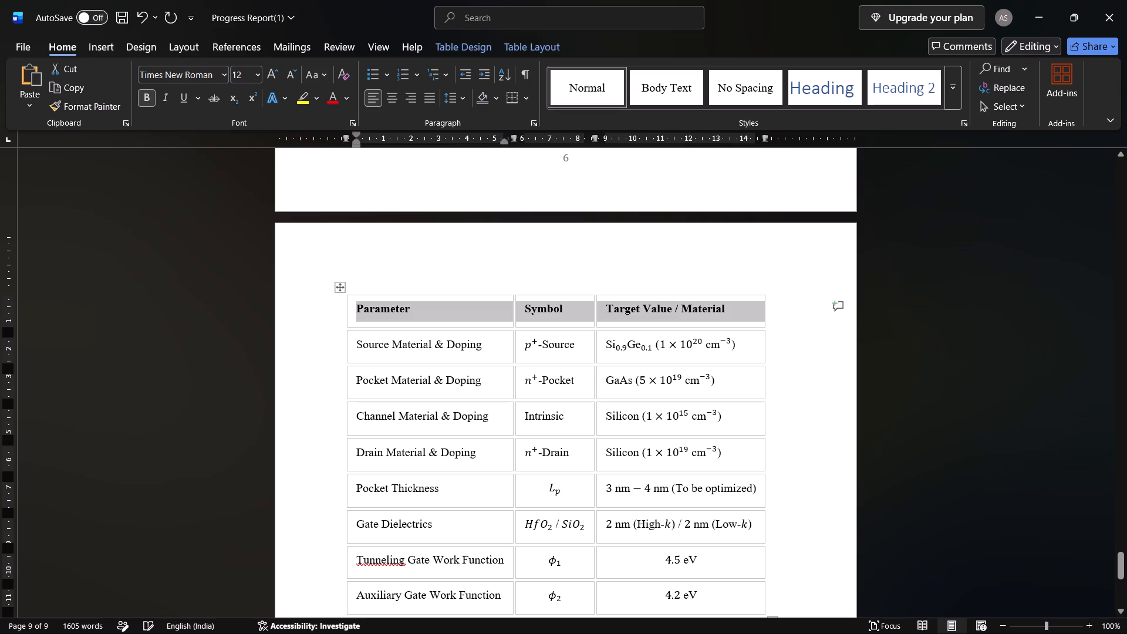
{"action": "left_click", "coordinate": [546, 261]}
Insert sixteen blank lines between the parameters table and the References heading.
{"action": "scroll", "coordinate": [546, 261], "scroll_direction": "down", "scroll_amount": 2}
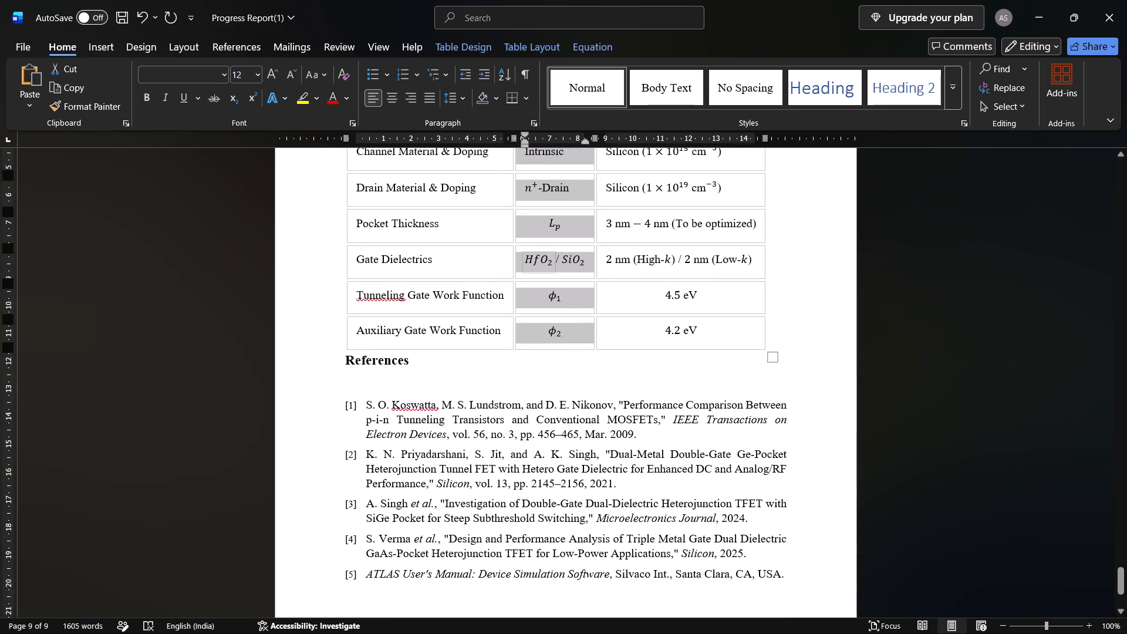
{"action": "left_click", "coordinate": [344, 360]}
{"action": "key", "text": "Return"}
{"action": "key", "text": "Return"}
{"action": "key", "text": "Return"}
{"action": "key", "text": "Return"}
{"action": "key", "text": "Return"}
{"action": "key", "text": "Return"}
{"action": "key", "text": "Return"}
{"action": "key", "text": "Return"}
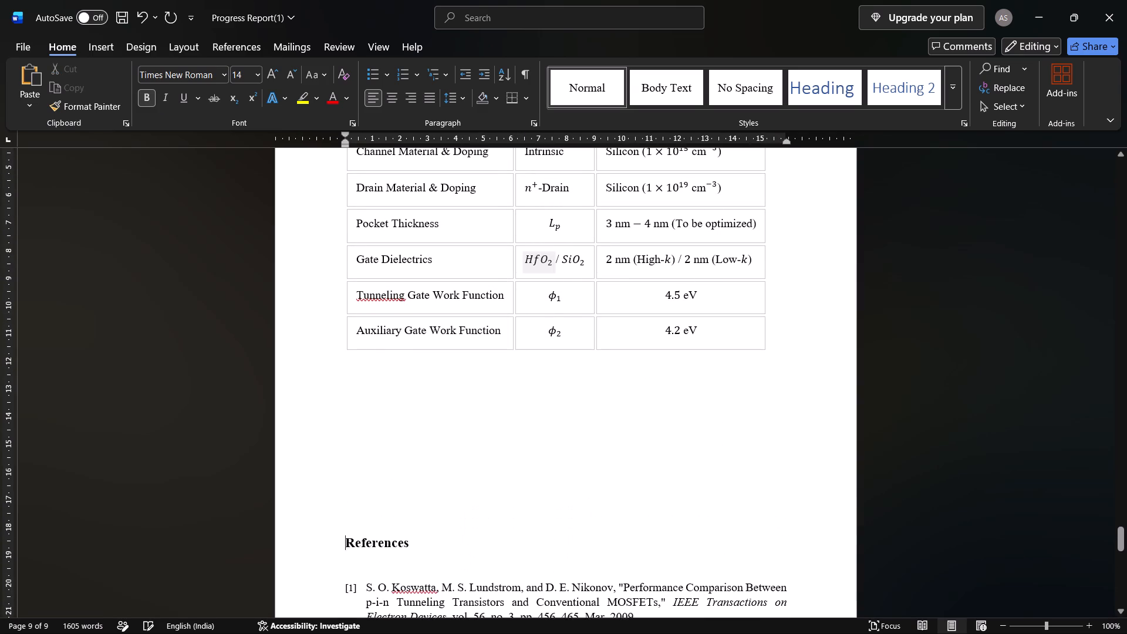
{"action": "key", "text": "Return"}
{"action": "key", "text": "Return"}
{"action": "key", "text": "Return"}
{"action": "key", "text": "Return"}
{"action": "key", "text": "Return"}
{"action": "key", "text": "Return"}
{"action": "key", "text": "Return"}
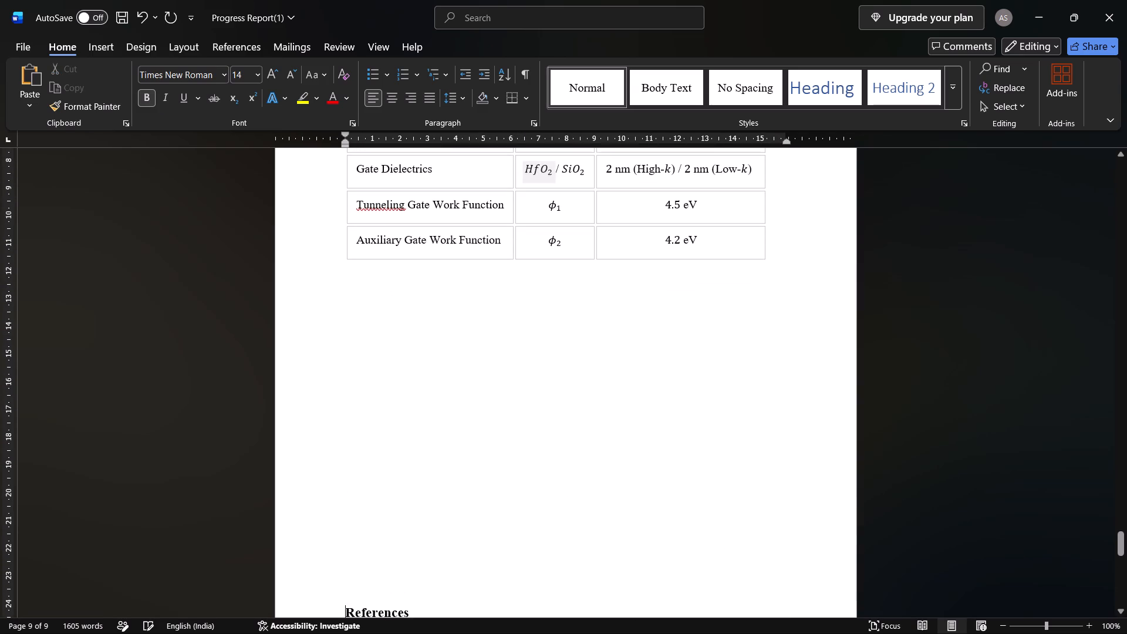
{"action": "key", "text": "Return"}
Resize the parameters table from its corner so its rows are slightly taller, keeping about the same width.
{"action": "scroll", "coordinate": [436, 252], "scroll_direction": "up", "scroll_amount": 3}
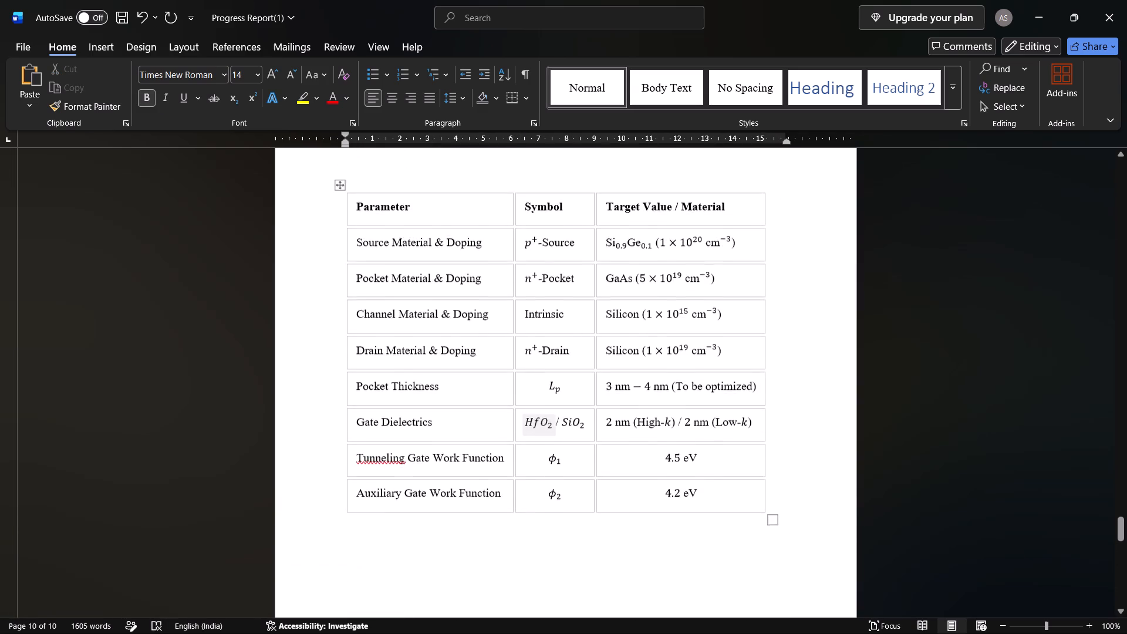
{"action": "scroll", "coordinate": [436, 252], "scroll_direction": "up", "scroll_amount": 1}
{"action": "scroll", "coordinate": [744, 578], "scroll_direction": "down", "scroll_amount": 1}
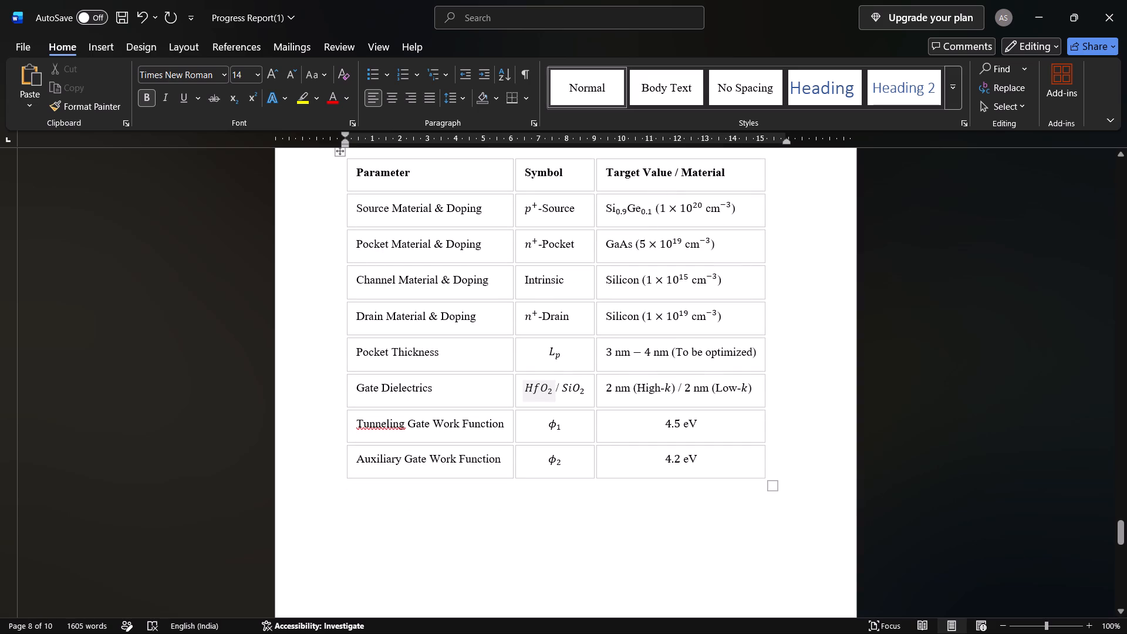
{"action": "left_click_drag", "start_coordinate": [774, 484], "coordinate": [778, 547]}
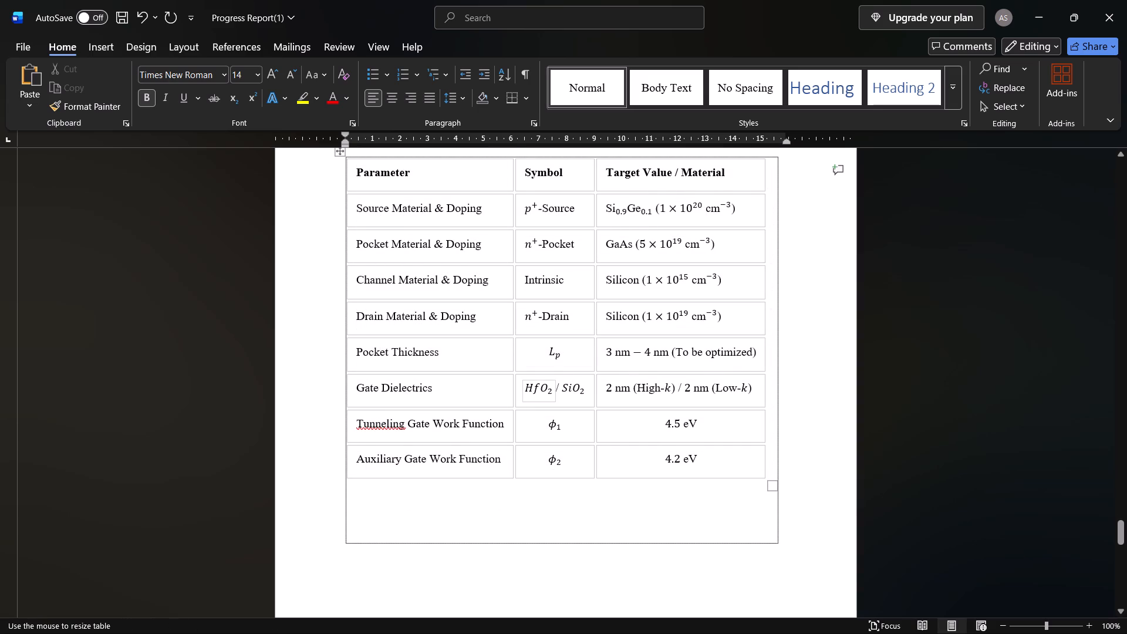
{"action": "left_click_drag", "start_coordinate": [778, 547], "coordinate": [768, 567]}
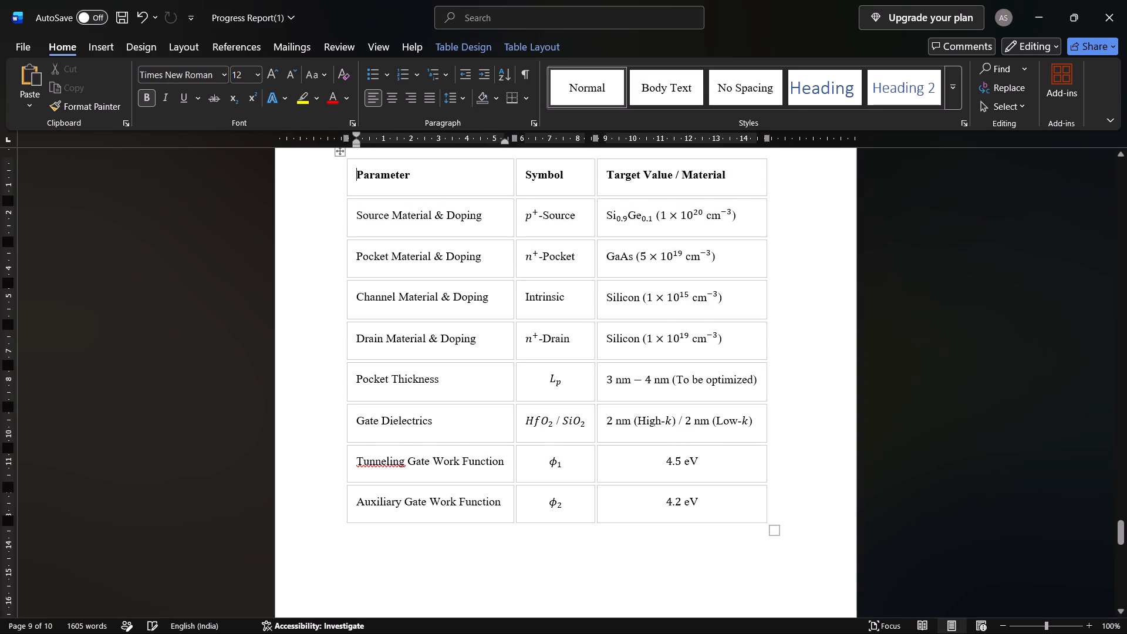
Delete the blank lines between the Figure 2 caption and the parameters table so the empty page before the table is removed.
{"action": "scroll", "coordinate": [770, 418], "scroll_direction": "up", "scroll_amount": 1}
{"action": "scroll", "coordinate": [615, 254], "scroll_direction": "up", "scroll_amount": 2}
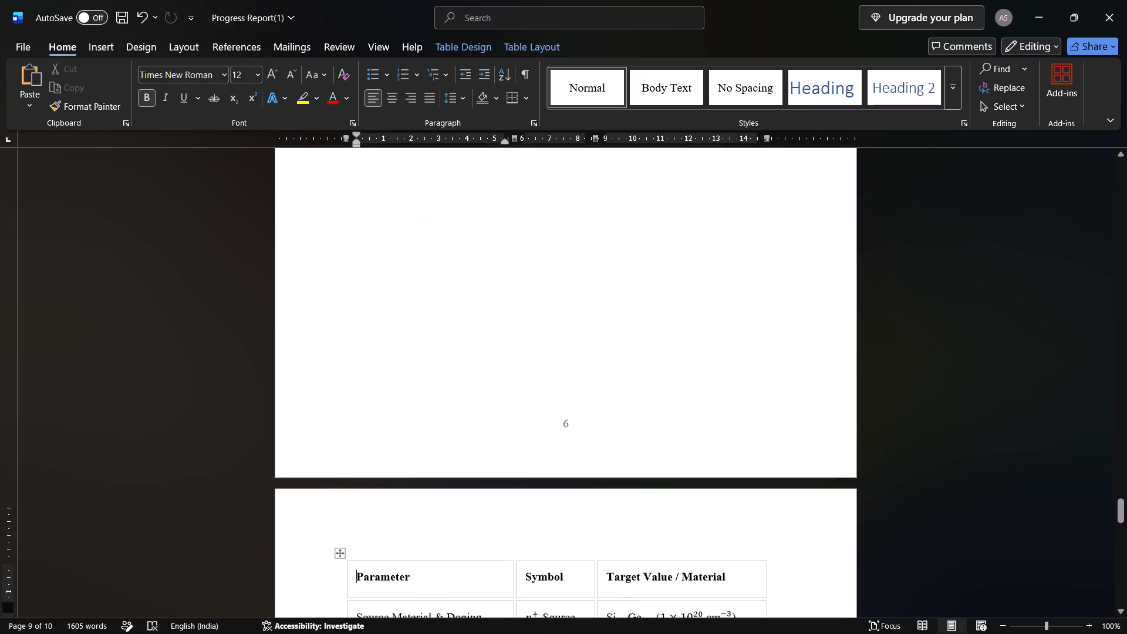
{"action": "scroll", "coordinate": [615, 254], "scroll_direction": "up", "scroll_amount": 5}
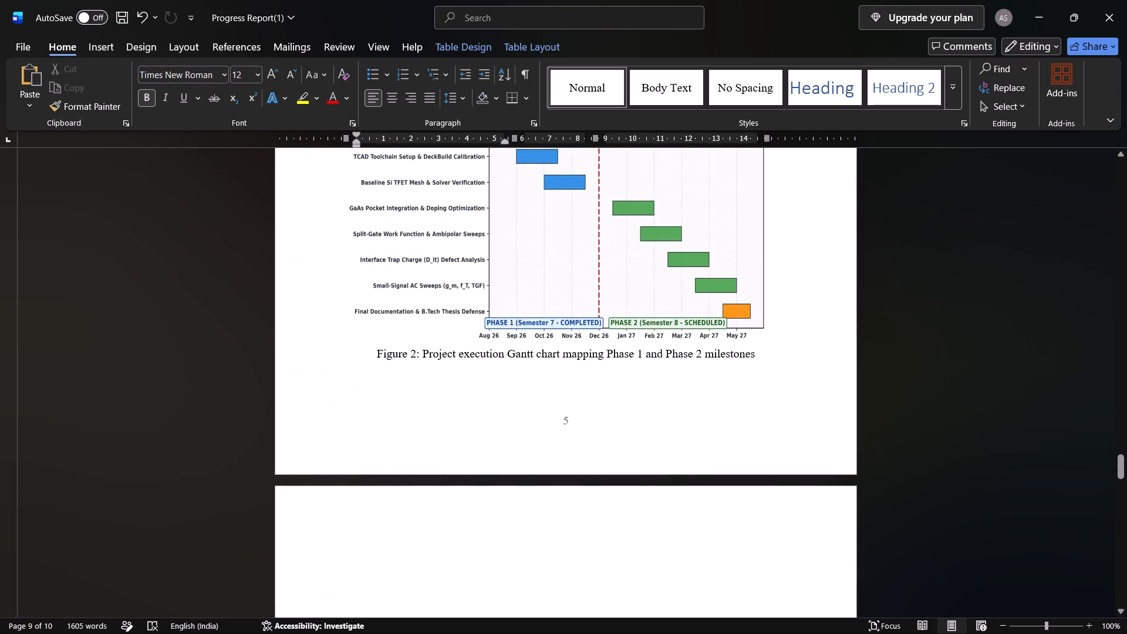
{"action": "scroll", "coordinate": [387, 475], "scroll_direction": "down", "scroll_amount": 3, "text": "ctrl"}
{"action": "scroll", "coordinate": [455, 483], "scroll_direction": "down", "scroll_amount": 1}
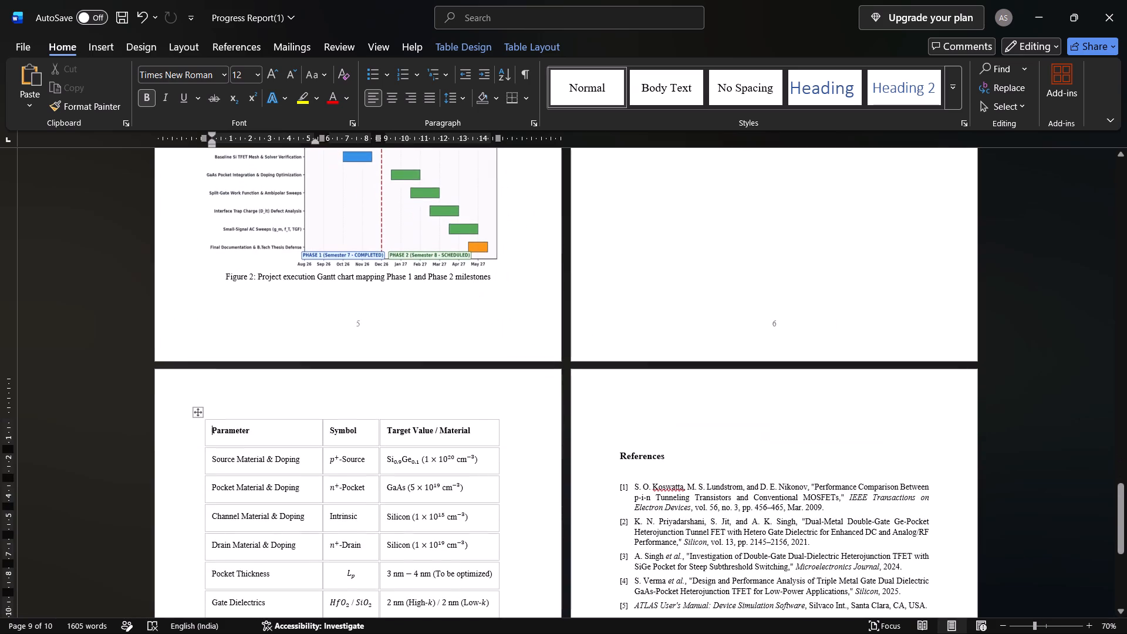
{"action": "scroll", "coordinate": [455, 483], "scroll_direction": "up", "scroll_amount": 2}
{"action": "left_click_drag", "start_coordinate": [606, 187], "coordinate": [822, 493]}
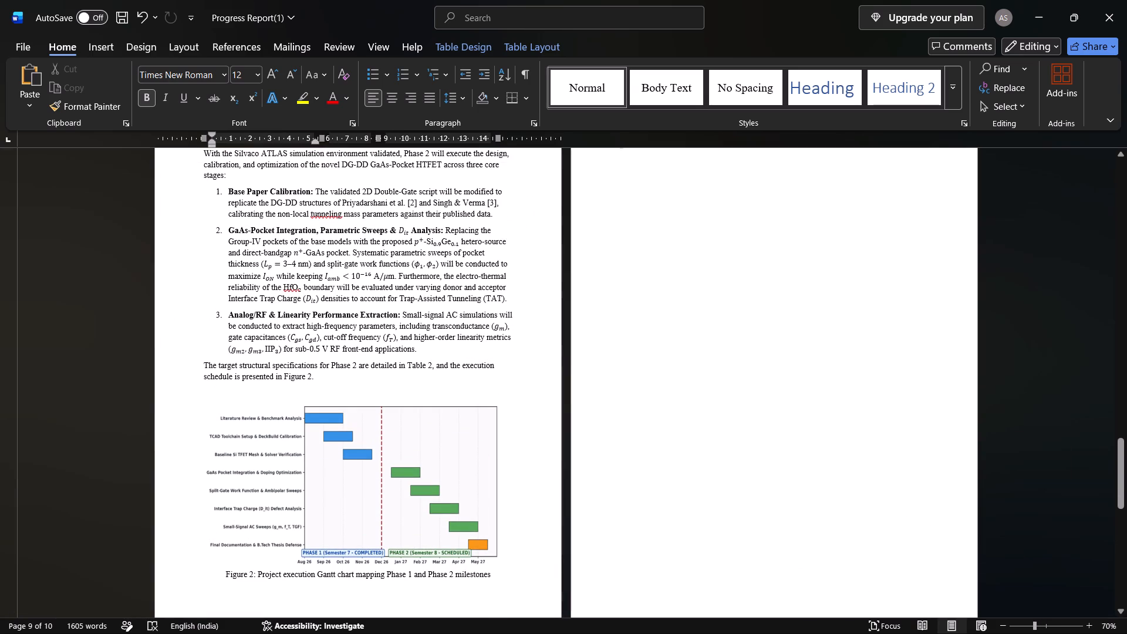
{"action": "left_click_drag", "start_coordinate": [822, 493], "coordinate": [822, 494]}
{"action": "key", "text": "BackSpace"}
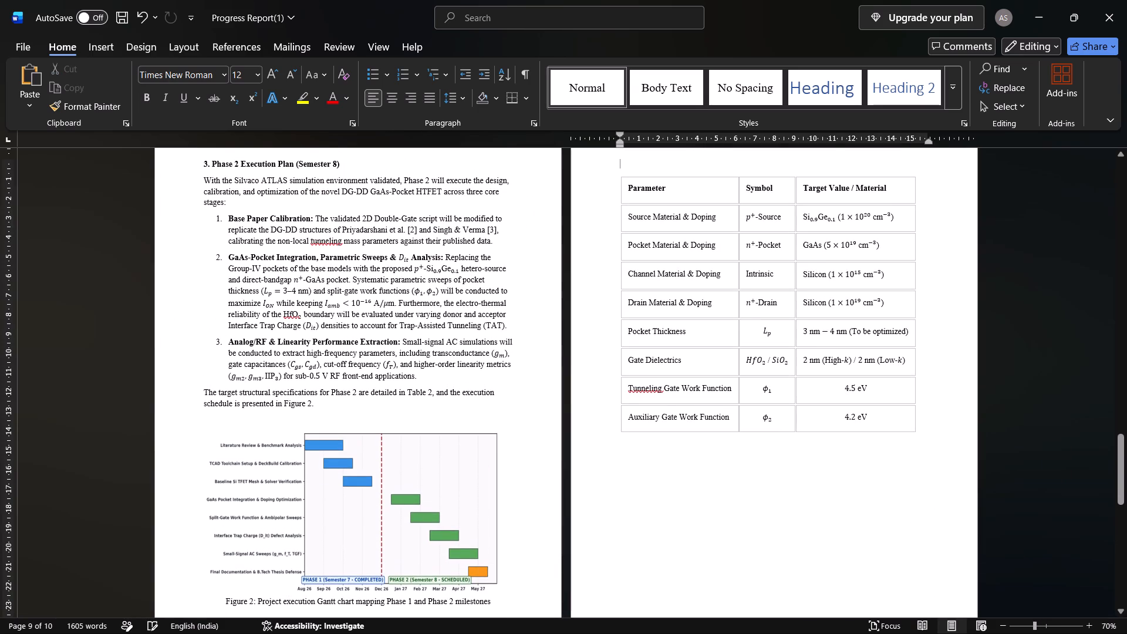
{"action": "key", "text": "BackSpace"}
Paste the caption "Table 2: Target Design Parameters for Phase 2 Execution" from the clipboard history directly above the parameters table.
{"action": "scroll", "coordinate": [697, 517], "scroll_direction": "up", "scroll_amount": 1}
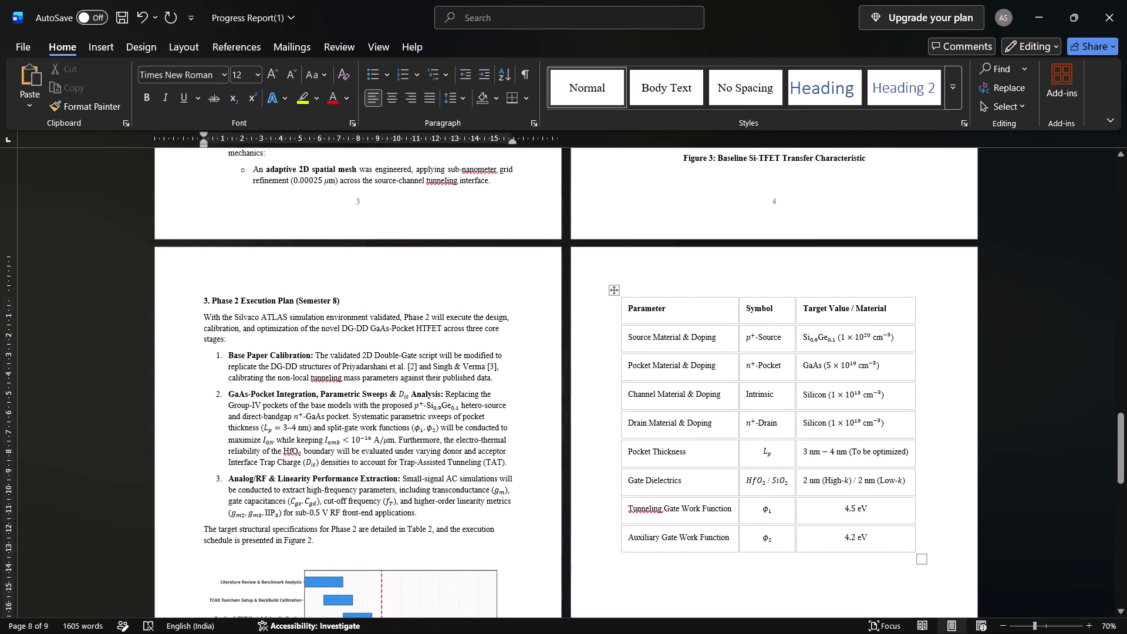
{"action": "left_click", "coordinate": [638, 286]}
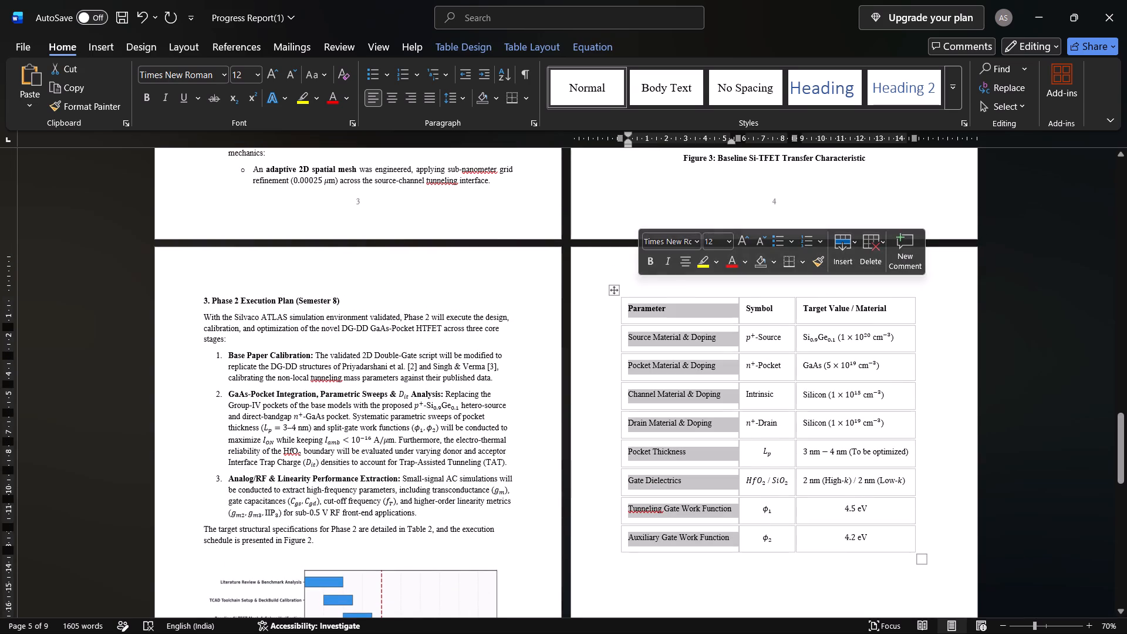
{"action": "left_click", "coordinate": [622, 269]}
{"action": "scroll", "coordinate": [554, 508], "scroll_direction": "down", "scroll_amount": 1}
{"action": "left_click", "coordinate": [347, 584]}
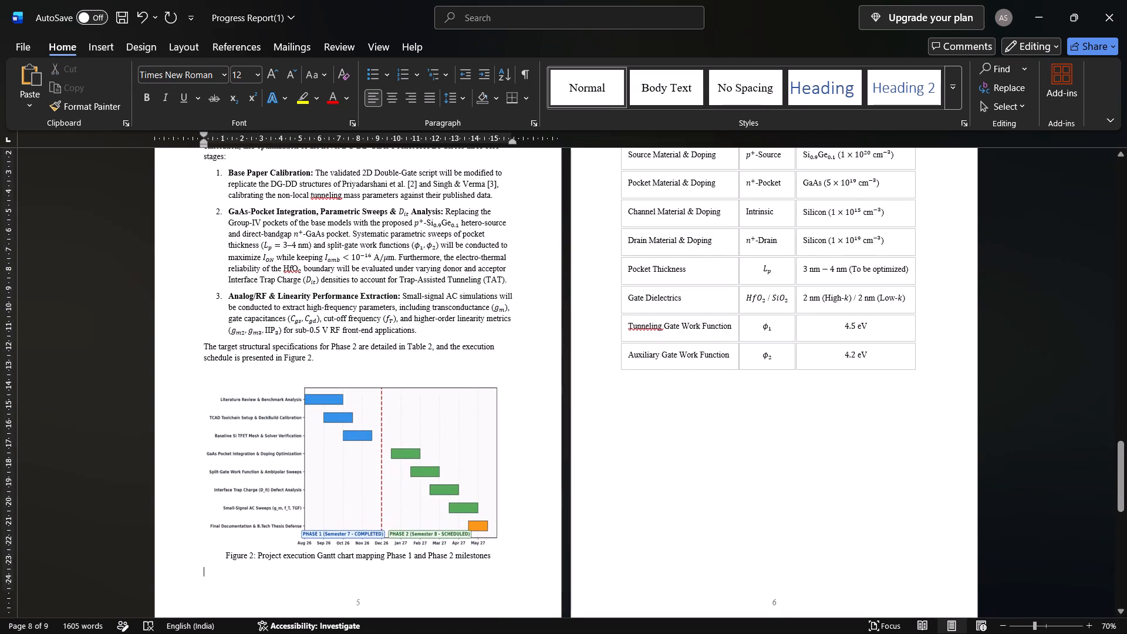
{"action": "key", "text": "Return"}
{"action": "key", "text": "super+v"}
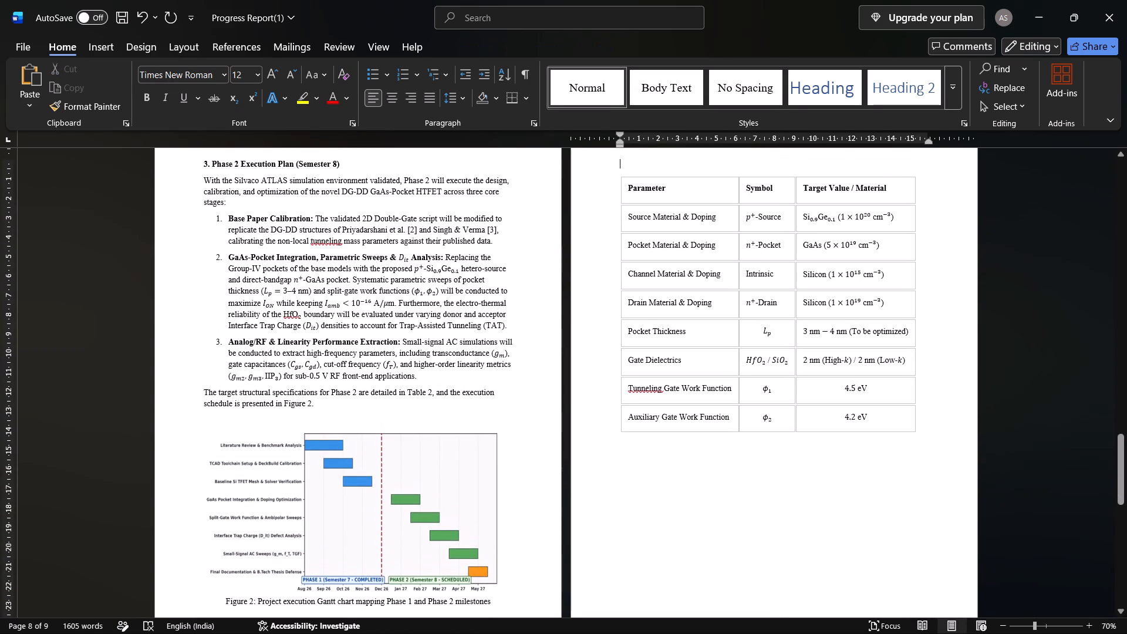
{"action": "left_click", "coordinate": [713, 286]}
{"action": "key", "text": "ctrl+v"}
{"action": "scroll", "coordinate": [713, 285], "scroll_direction": "up", "scroll_amount": 1}
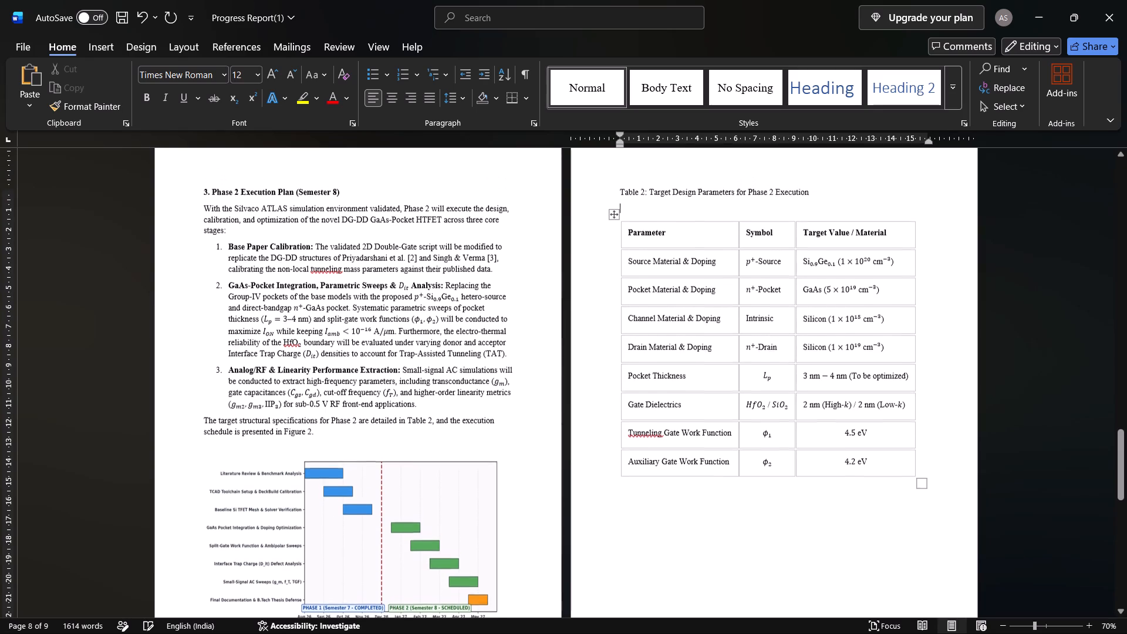
{"action": "key", "text": "BackSpace"}
Center the Table 2 caption above the parameters table.
{"action": "left_click_drag", "start_coordinate": [824, 197], "coordinate": [822, 197]}
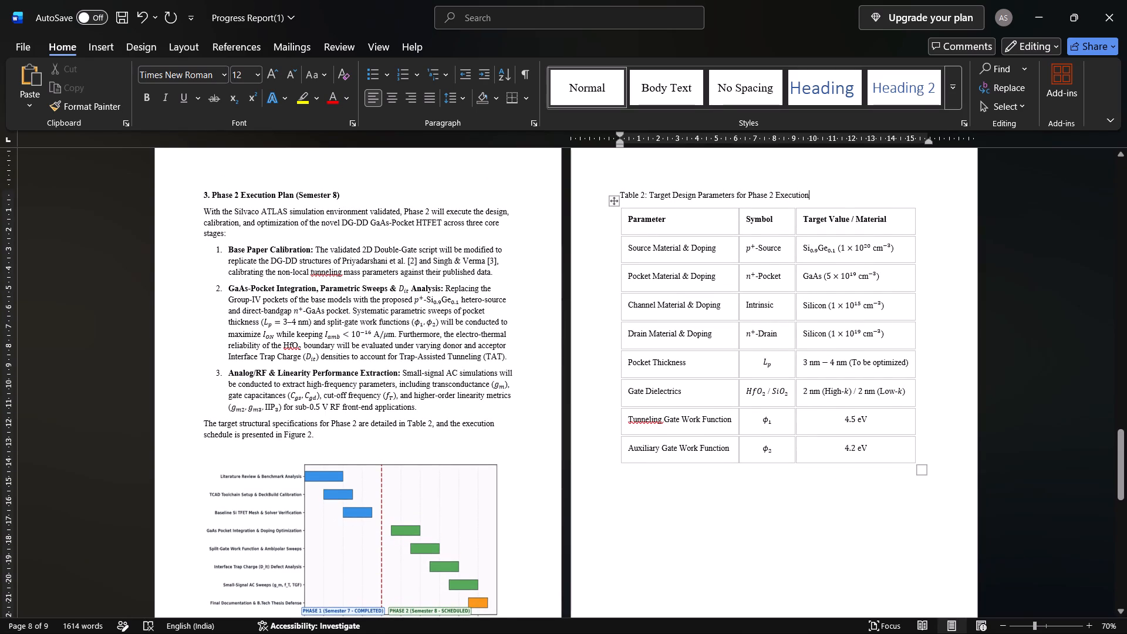
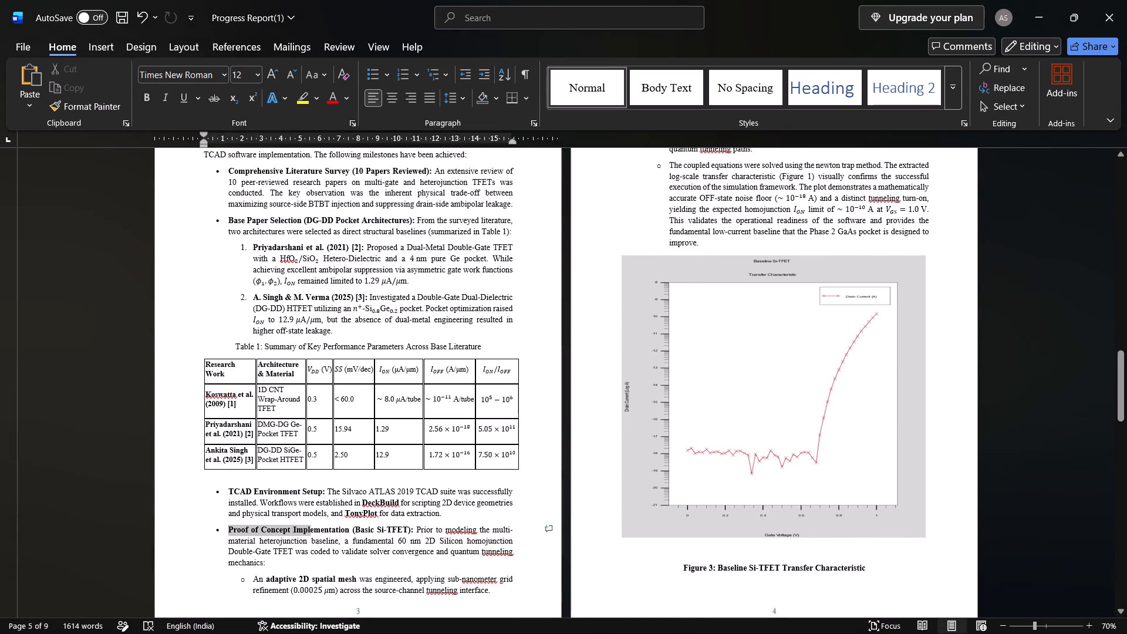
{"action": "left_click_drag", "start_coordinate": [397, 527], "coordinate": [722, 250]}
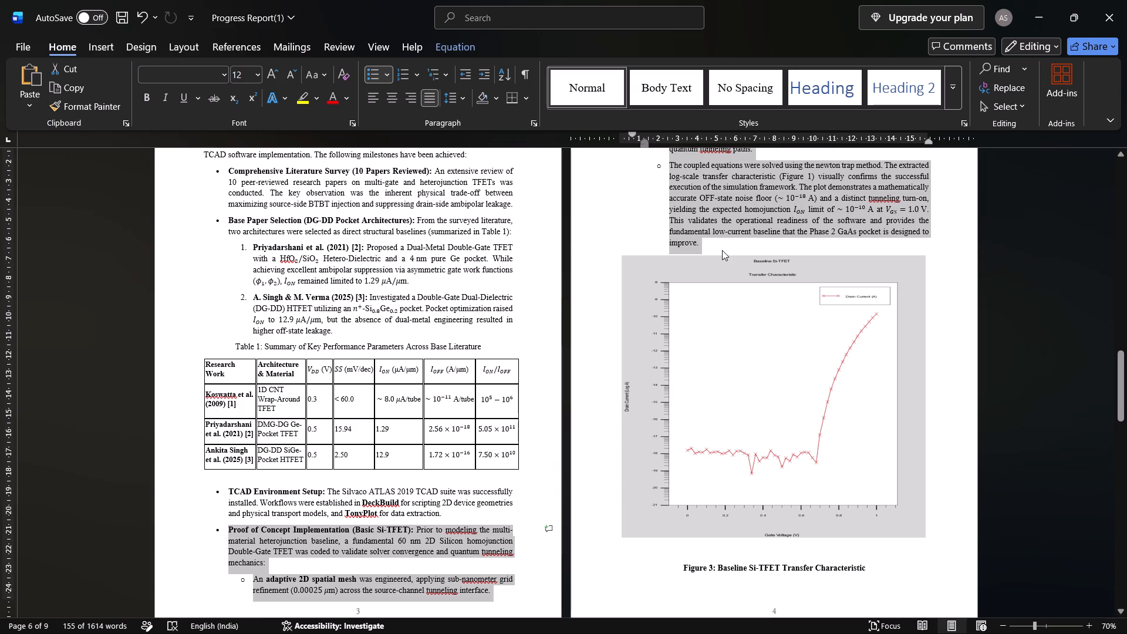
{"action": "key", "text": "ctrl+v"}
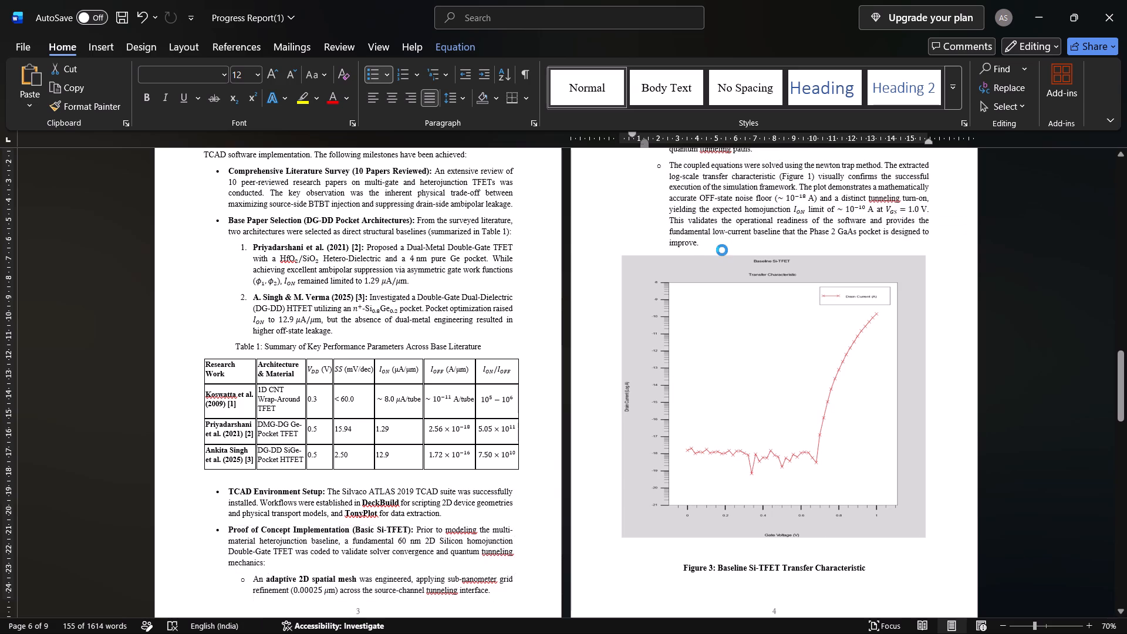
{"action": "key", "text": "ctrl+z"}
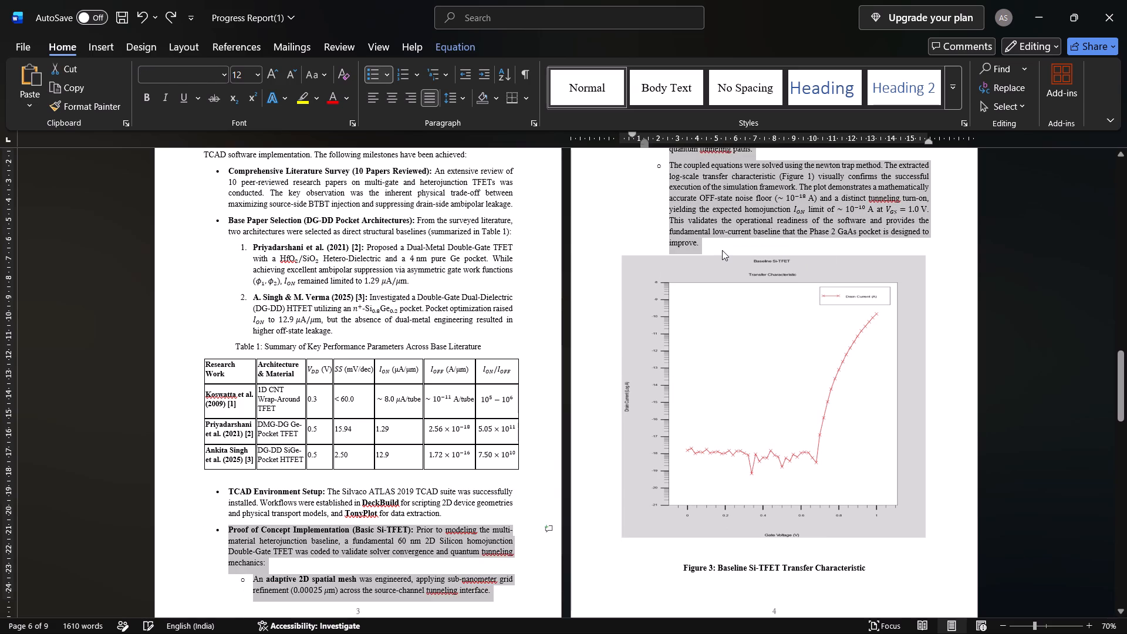
Paste the copied Proof of Concept version on a new, non-bulleted line between the old section's last bullet and the Si-TFET graph.
{"action": "left_click", "coordinate": [722, 248]}
{"action": "key", "text": "Return"}
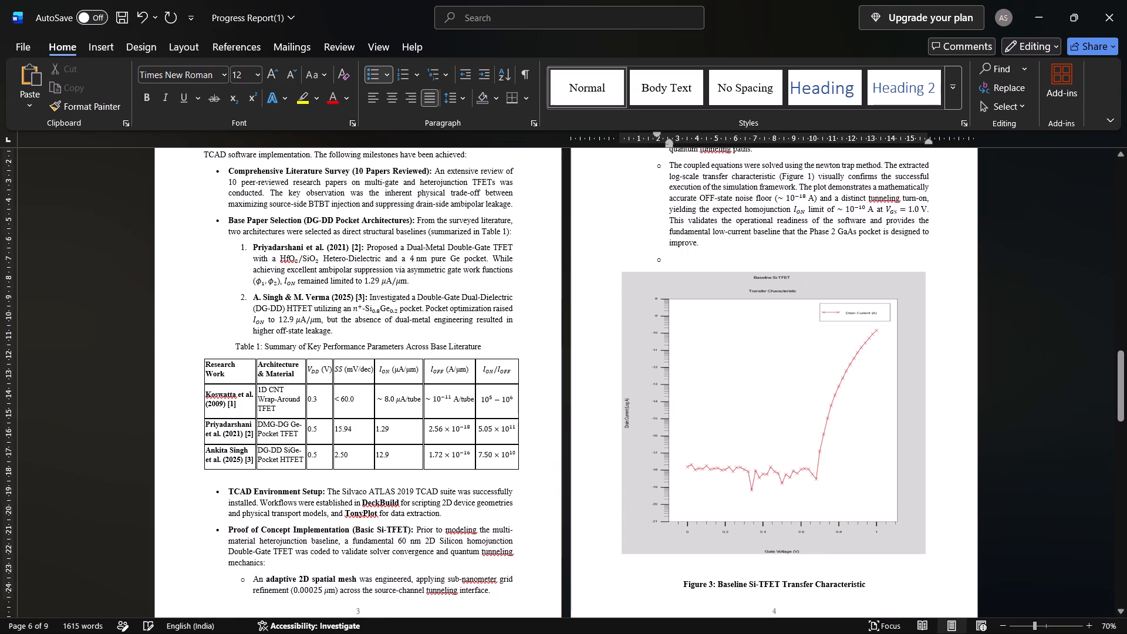
{"action": "key", "text": "BackSpace"}
{"action": "key", "text": "BackSpace"}
{"action": "key", "text": "BackSpace"}
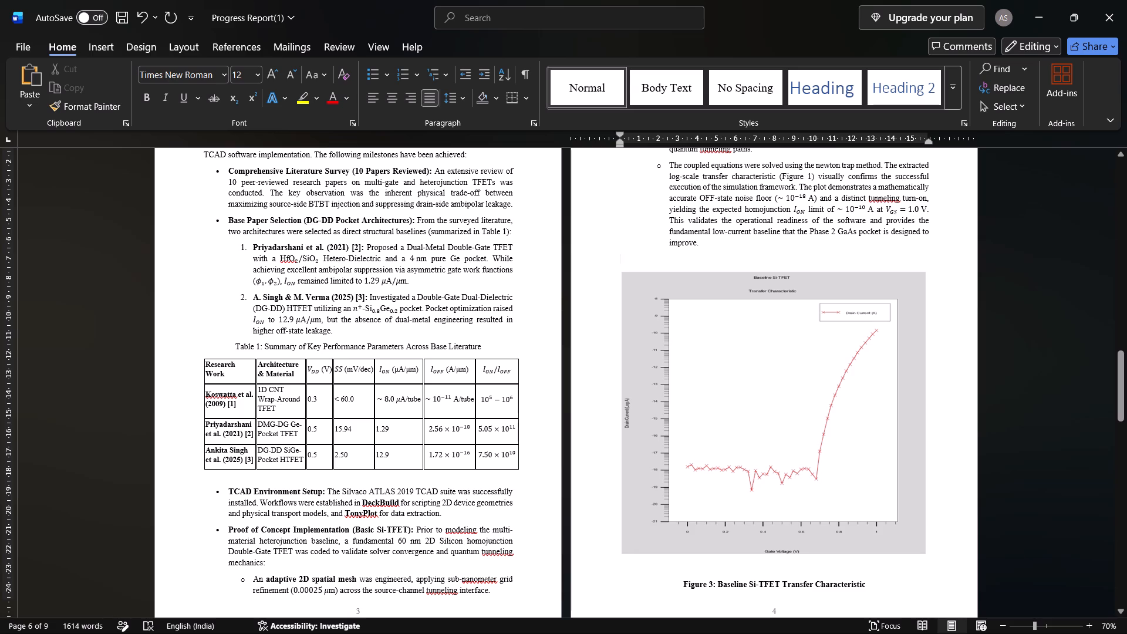
{"action": "key", "text": "ctrl+v"}
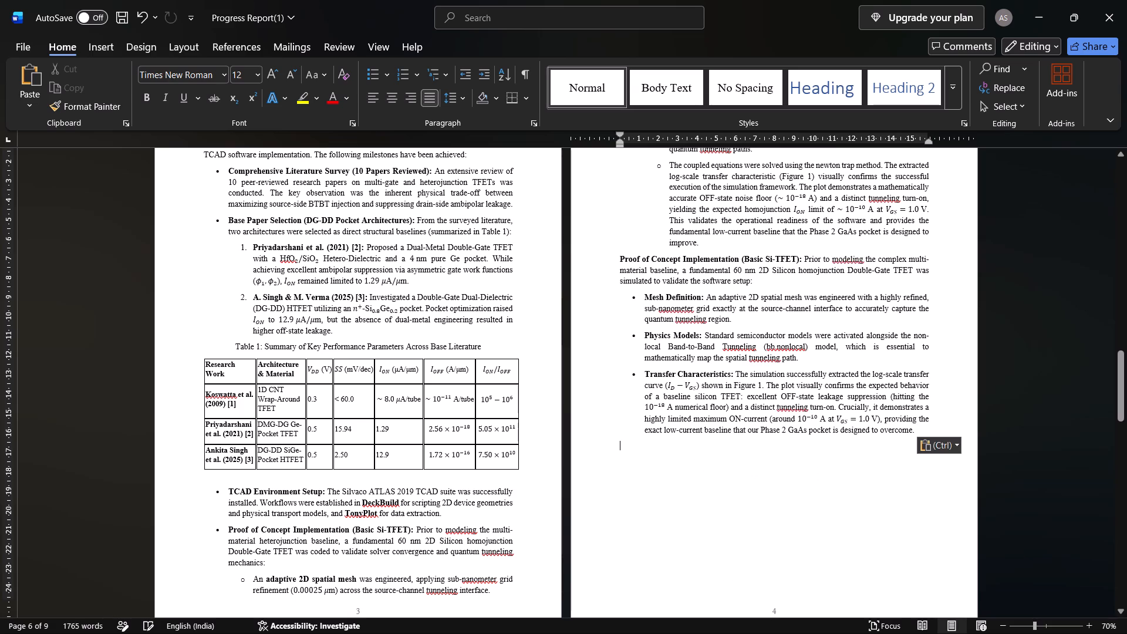
Delete the old Proof of Concept section with its sub-bullets, keeping only the newly pasted version.
{"action": "left_click_drag", "start_coordinate": [711, 242], "coordinate": [237, 539]}
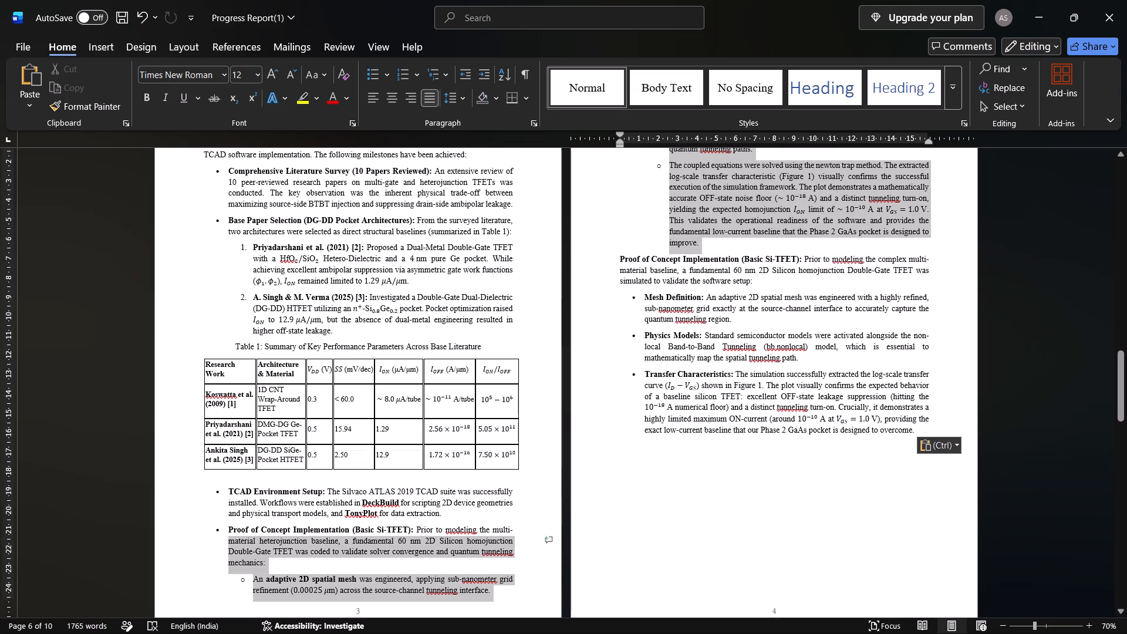
{"action": "left_click_drag", "start_coordinate": [237, 539], "coordinate": [232, 532]}
{"action": "key", "text": "BackSpace"}
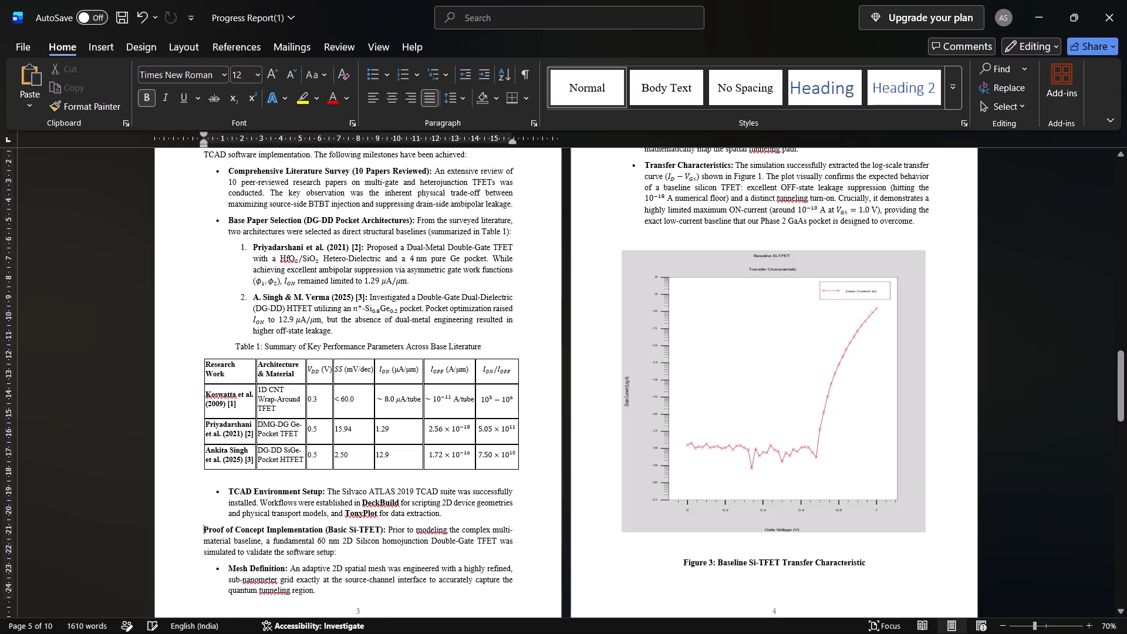
Make the pasted Proof of Concept Implementation paragraph a bullet in the same list as TCAD Environment Setup.
{"action": "key", "text": "Return"}
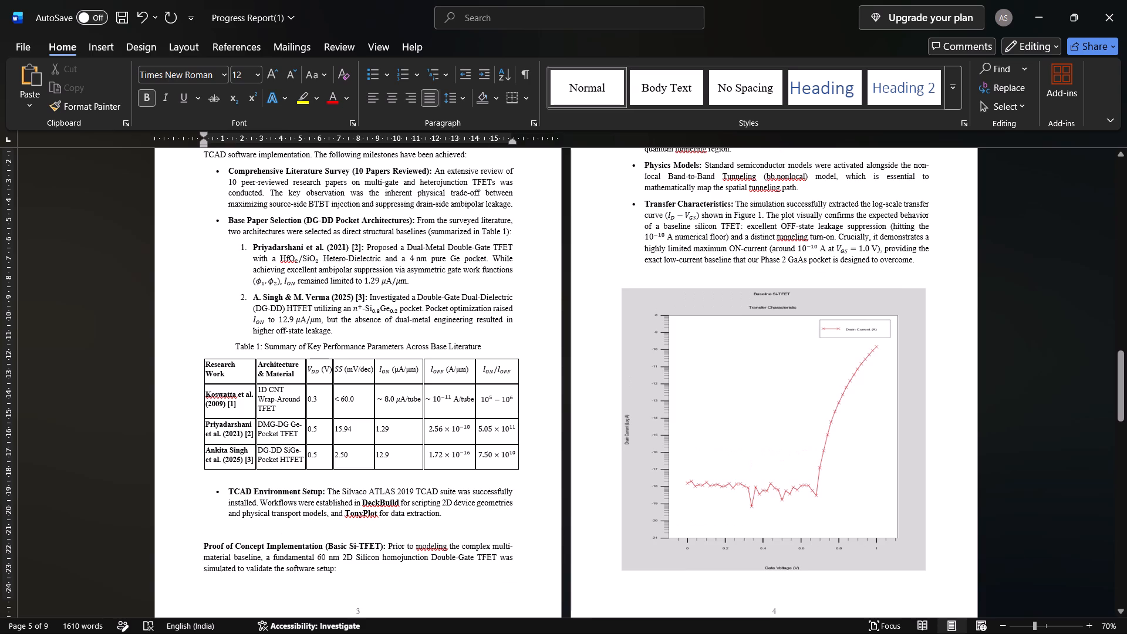
{"action": "key", "text": "BackSpace"}
{"action": "key", "text": "BackSpace"}
{"action": "key", "text": "Return"}
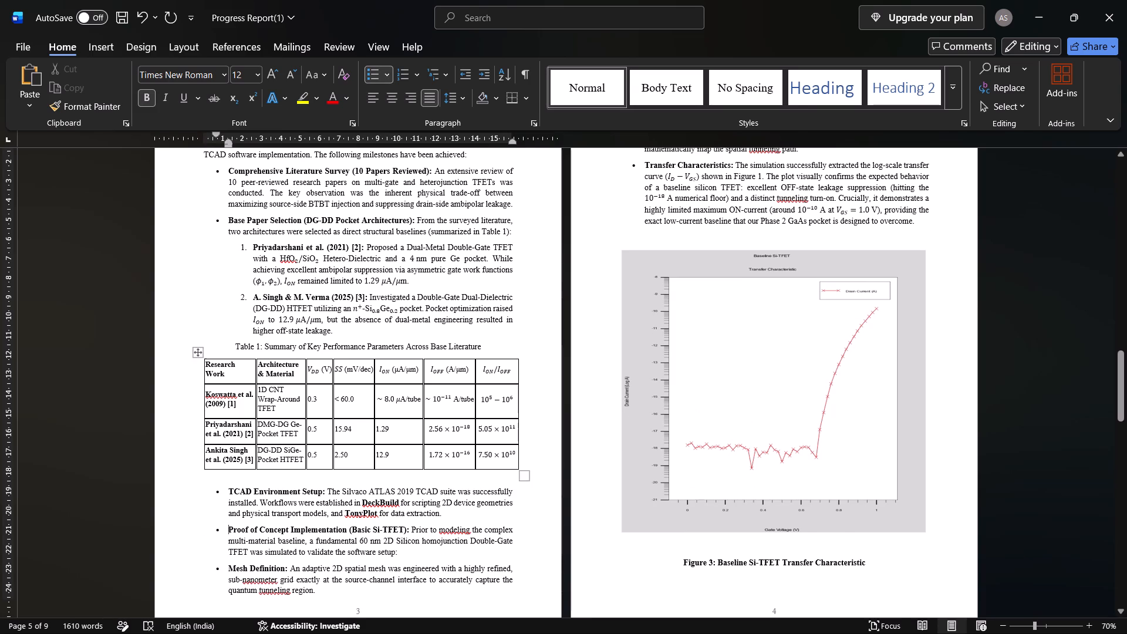
Rejoin the Mesh Definition item to the milestones bullet list as its own bullet directly after the Proof of Concept paragraph.
{"action": "scroll", "coordinate": [470, 302], "scroll_direction": "right", "scroll_amount": 1}
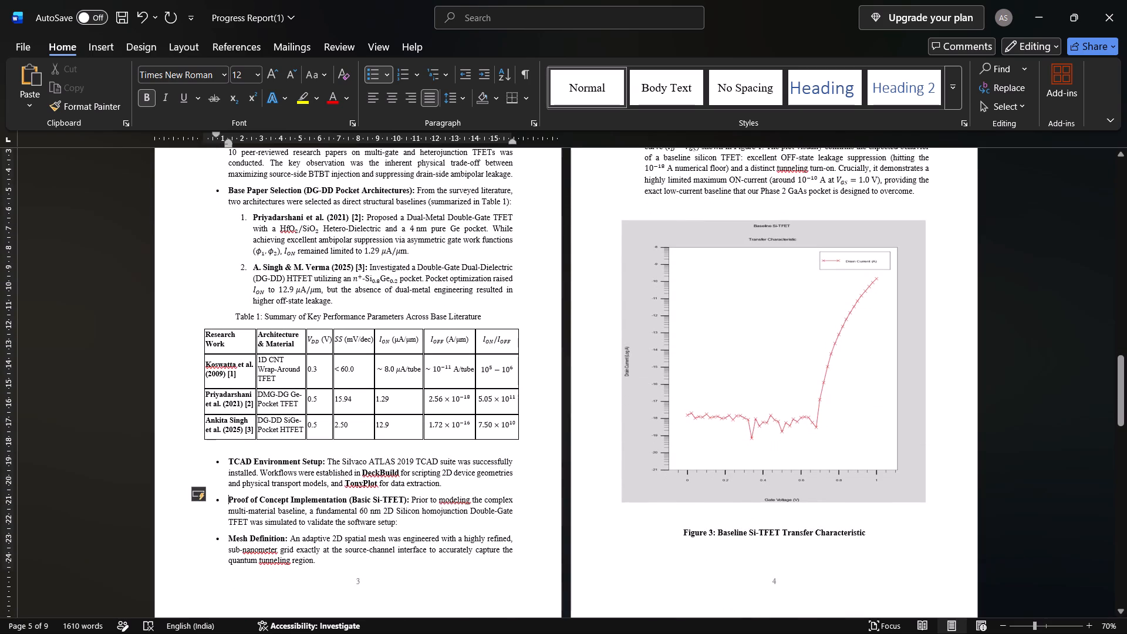
{"action": "left_click", "coordinate": [228, 539]}
{"action": "key", "text": "BackSpace"}
{"action": "key", "text": "BackSpace"}
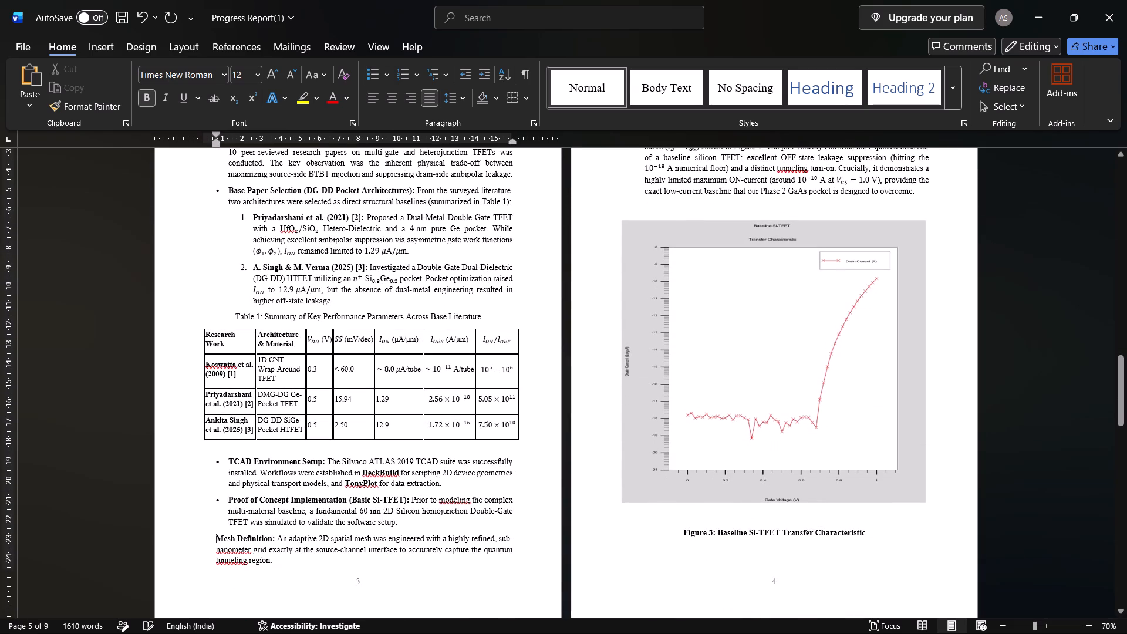
{"action": "key", "text": "BackSpace"}
{"action": "key", "text": "BackSpace"}
{"action": "key", "text": "Return"}
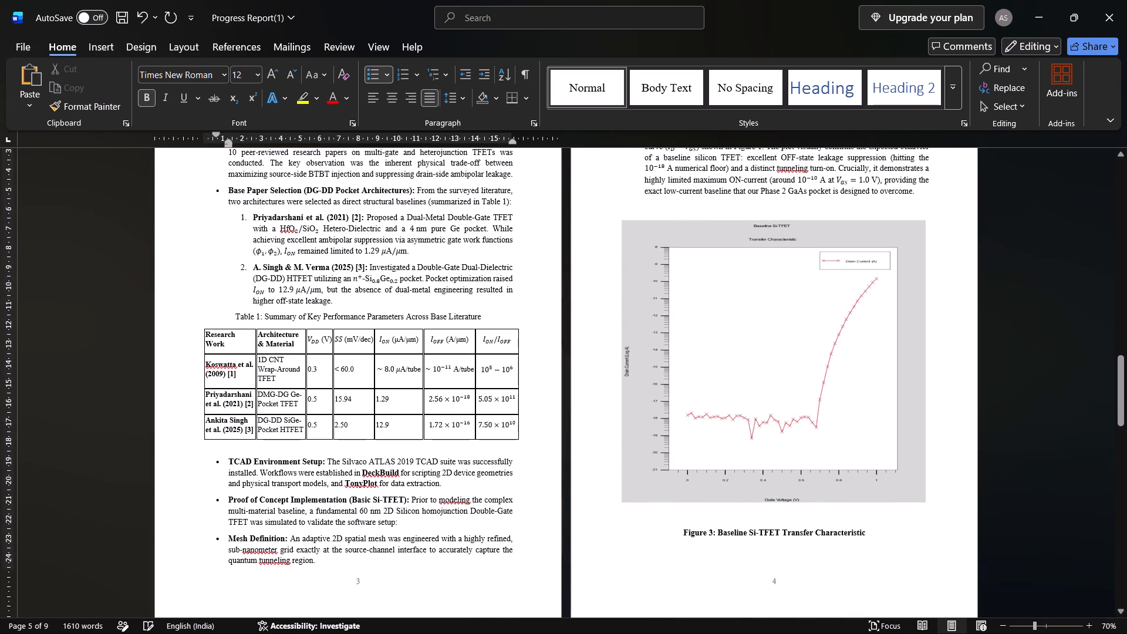
Format the Mesh Definition, Physics Models and Transfer Characteristics items as indented sub-bullets with hollow-circle markers.
{"action": "left_click_drag", "start_coordinate": [229, 534], "coordinate": [253, 534]}
{"action": "left_click_drag", "start_coordinate": [253, 534], "coordinate": [943, 196]}
{"action": "left_click", "coordinate": [374, 75]}
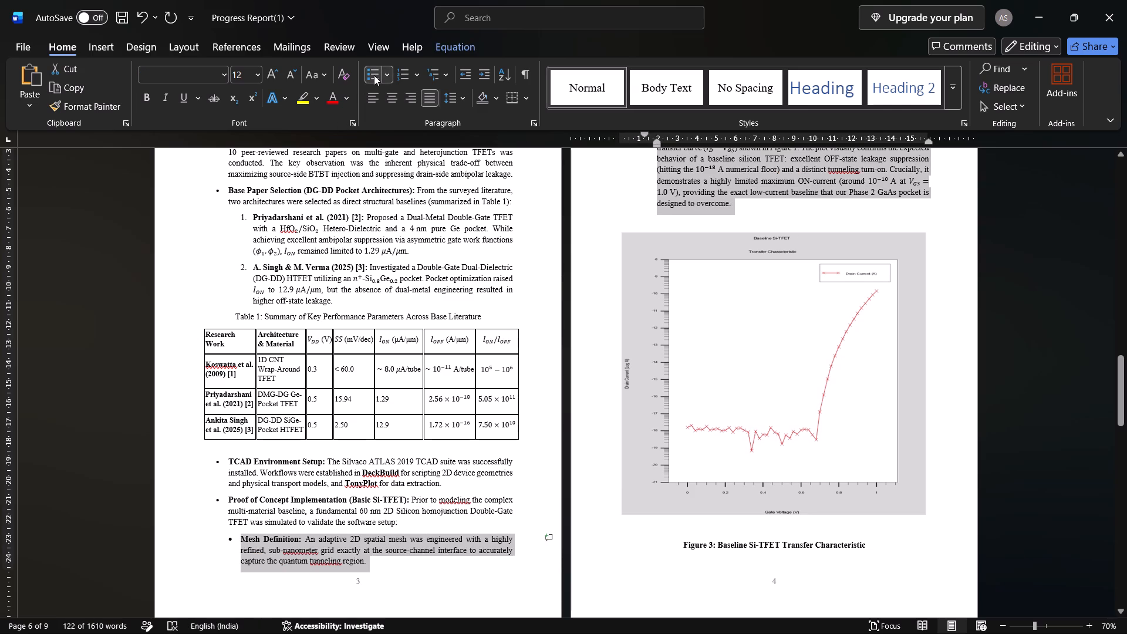
{"action": "left_click", "coordinate": [384, 75]}
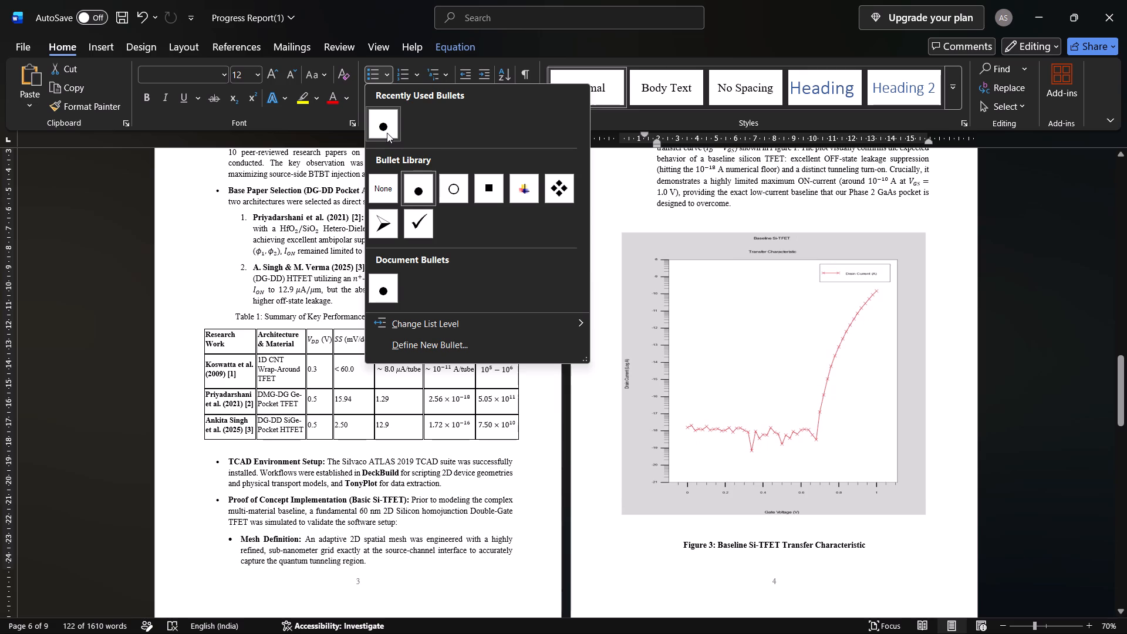
{"action": "left_click", "coordinate": [445, 180]}
Review the layout of the updated Phase 1 milestones and the following pages through to the references.
{"action": "scroll", "coordinate": [397, 464], "scroll_direction": "down", "scroll_amount": 1}
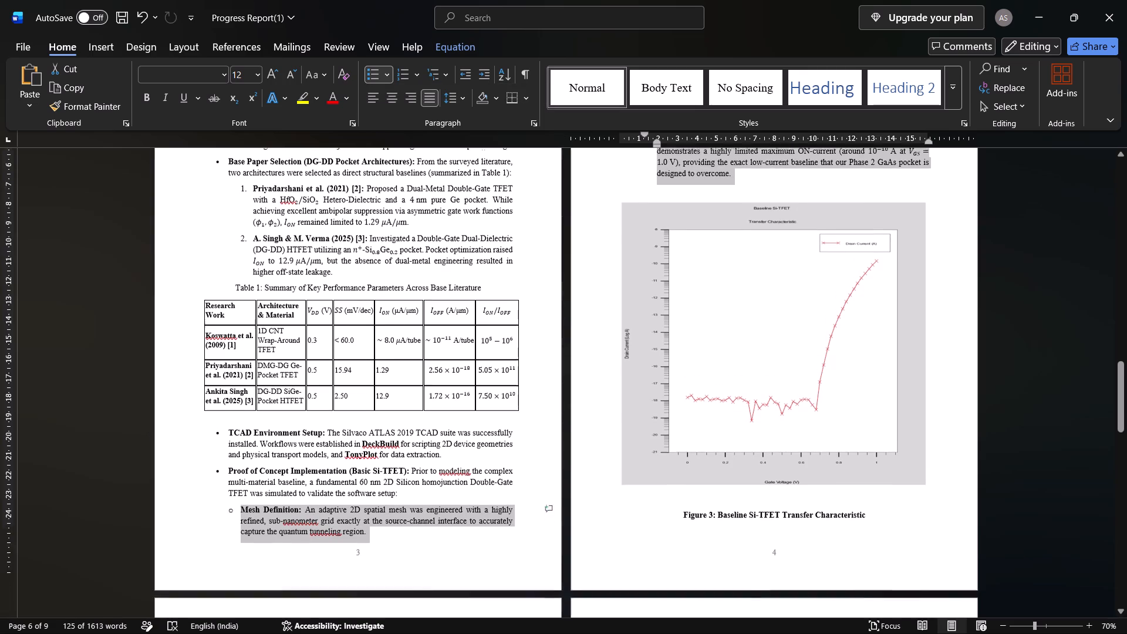
{"action": "scroll", "coordinate": [397, 464], "scroll_direction": "down", "scroll_amount": 1}
{"action": "left_click", "coordinate": [397, 464]}
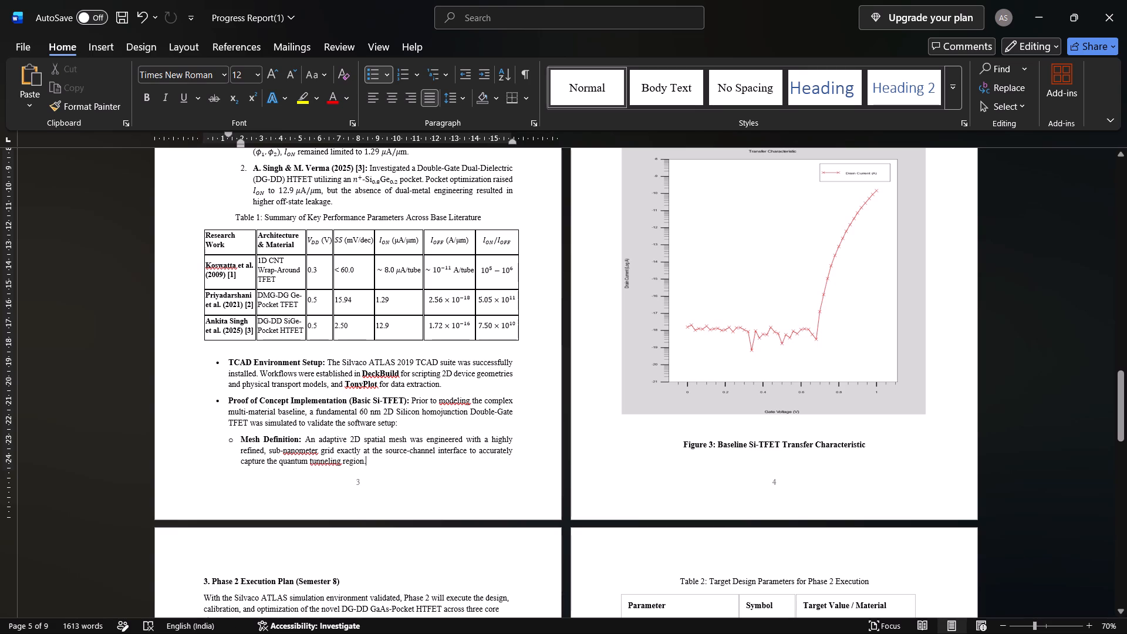
{"action": "scroll", "coordinate": [397, 464], "scroll_direction": "up", "scroll_amount": 2}
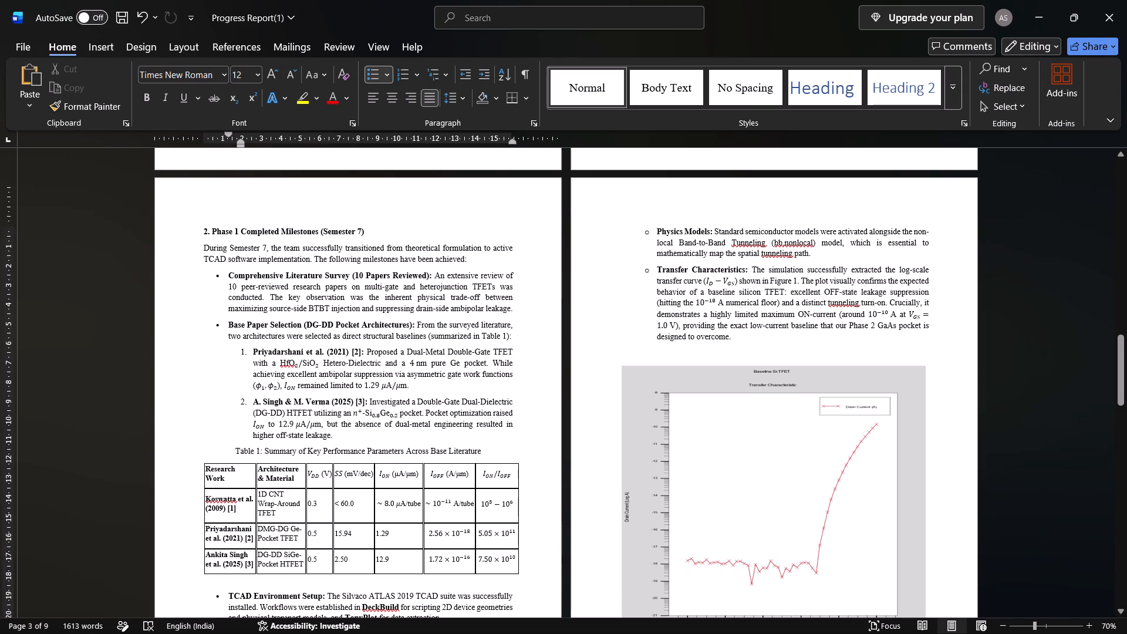
{"action": "scroll", "coordinate": [775, 322], "scroll_direction": "down", "scroll_amount": 5}
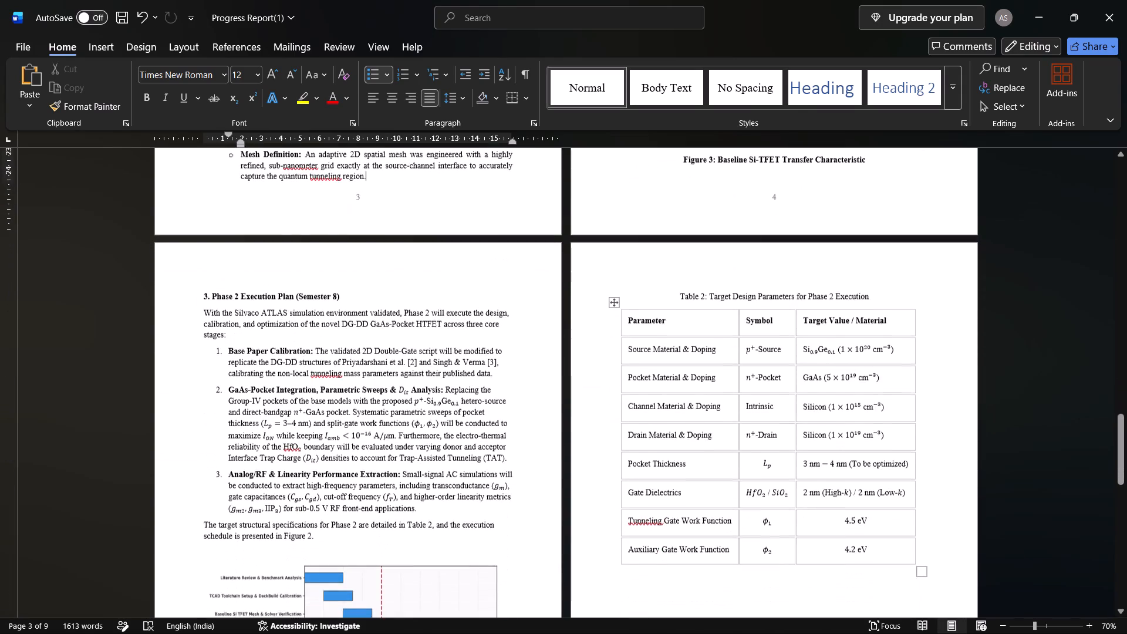
{"action": "scroll", "coordinate": [775, 322], "scroll_direction": "down", "scroll_amount": 5}
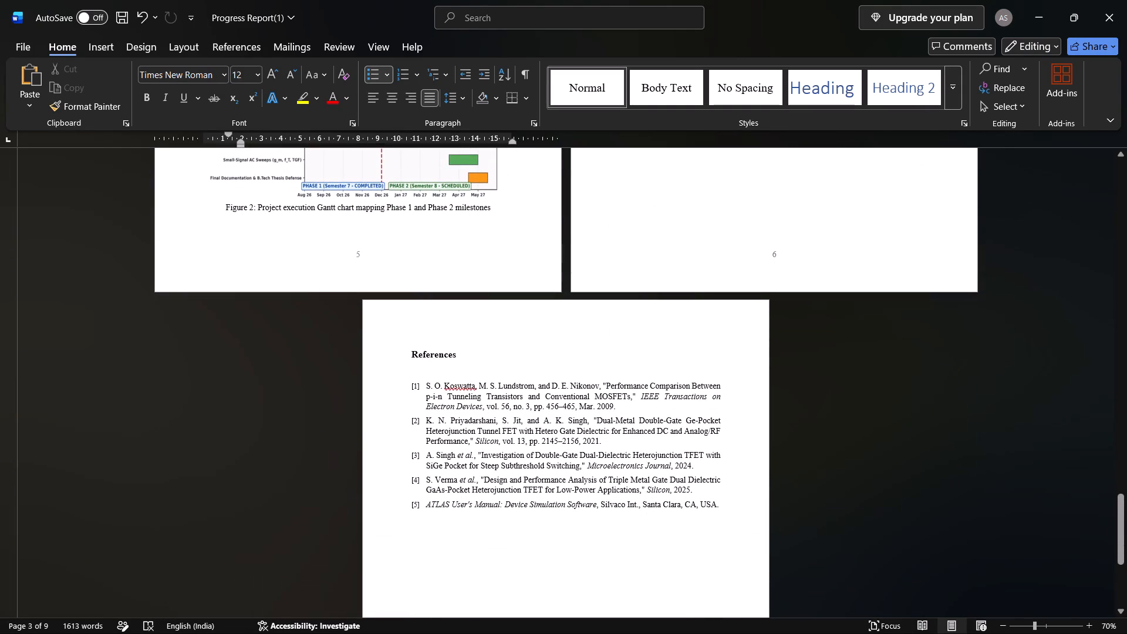
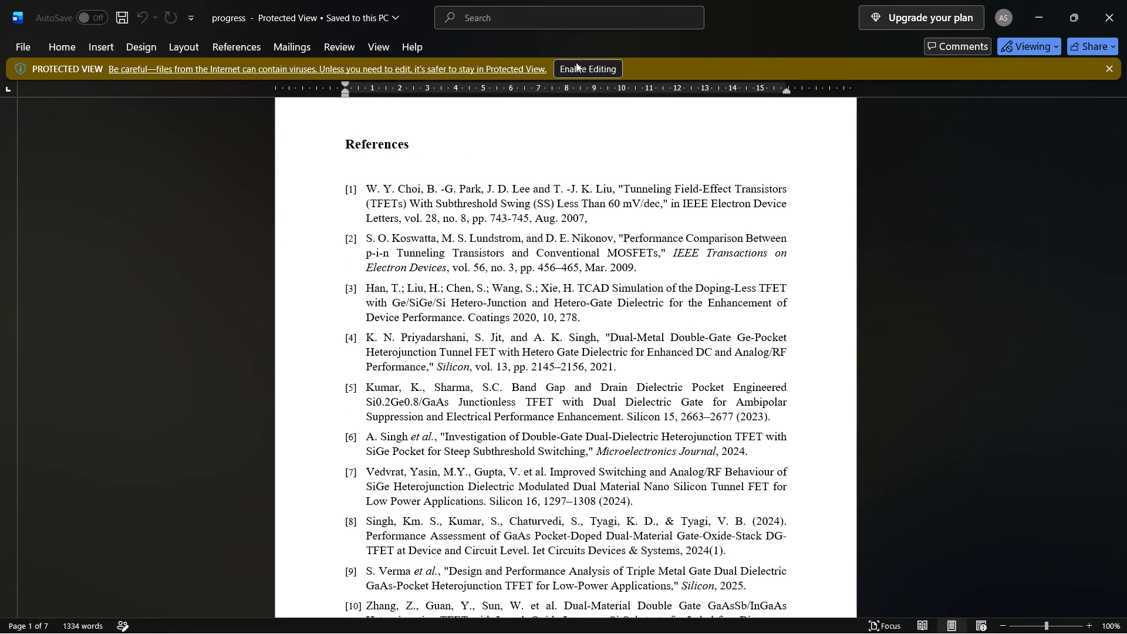
Copy the References heading and all ten entries from the progress document, and close that document.
{"action": "scroll", "coordinate": [431, 272], "scroll_direction": "down", "scroll_amount": 20}
{"action": "scroll", "coordinate": [431, 272], "scroll_direction": "down", "scroll_amount": 4}
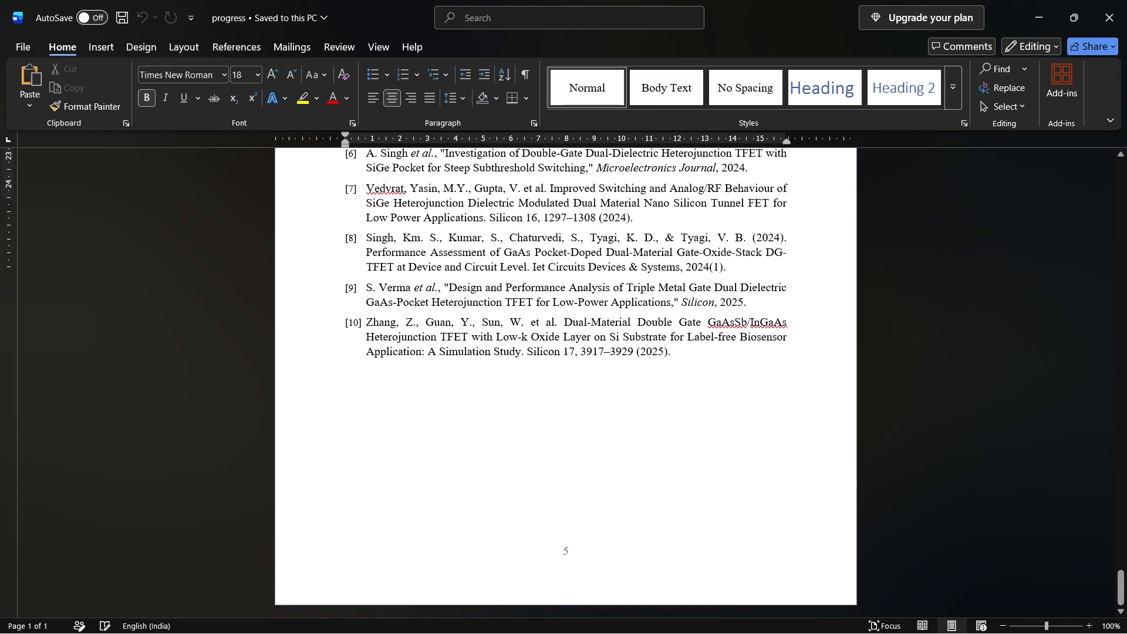
{"action": "scroll", "coordinate": [431, 272], "scroll_direction": "down", "scroll_amount": 20}
{"action": "scroll", "coordinate": [431, 272], "scroll_direction": "down", "scroll_amount": 20}
{"action": "scroll", "coordinate": [431, 272], "scroll_direction": "down", "scroll_amount": 7}
{"action": "scroll", "coordinate": [431, 272], "scroll_direction": "up", "scroll_amount": 2}
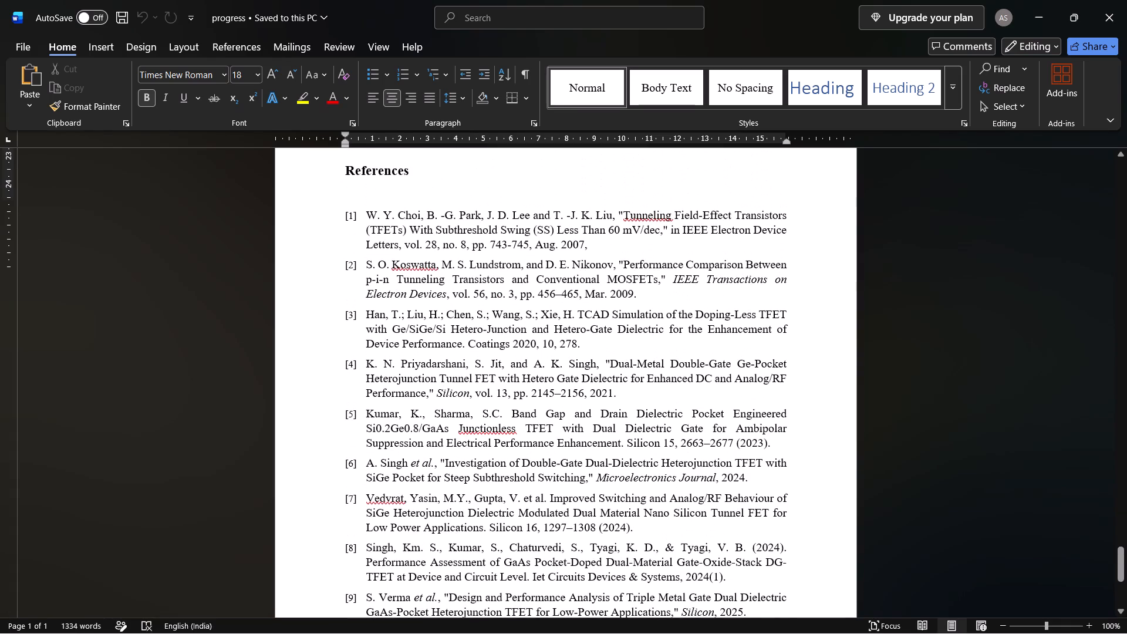
{"action": "scroll", "coordinate": [431, 272], "scroll_direction": "up", "scroll_amount": 1}
{"action": "left_click_drag", "start_coordinate": [336, 223], "coordinate": [342, 223]}
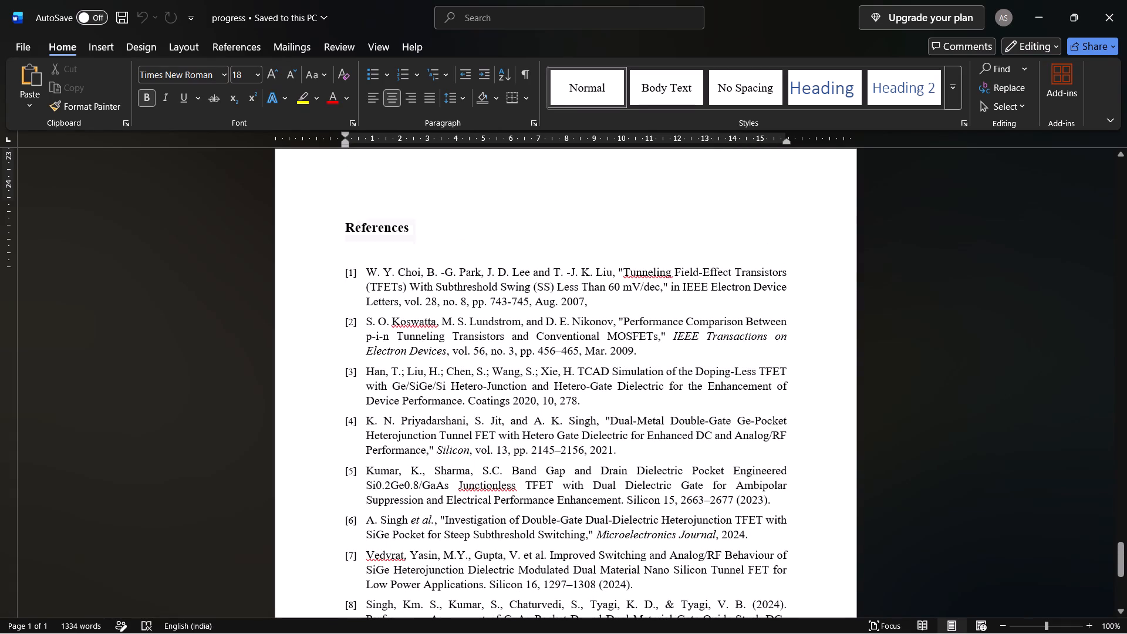
{"action": "left_click_drag", "start_coordinate": [342, 223], "coordinate": [754, 632]}
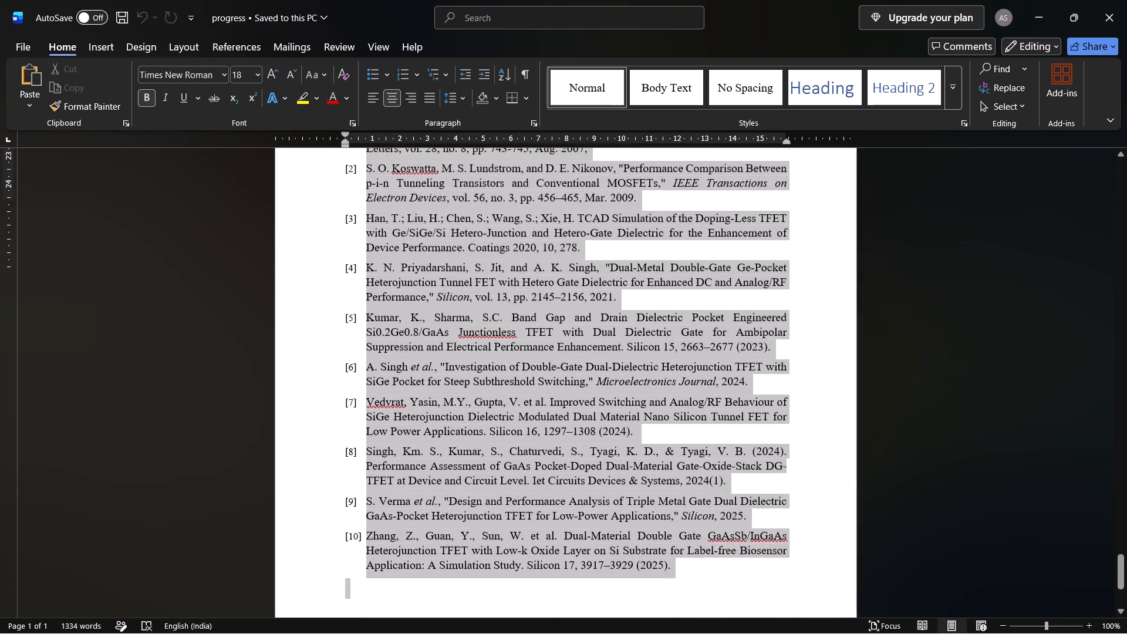
{"action": "left_click_drag", "start_coordinate": [754, 632], "coordinate": [690, 426]}
{"action": "key", "text": "ctrl+c"}
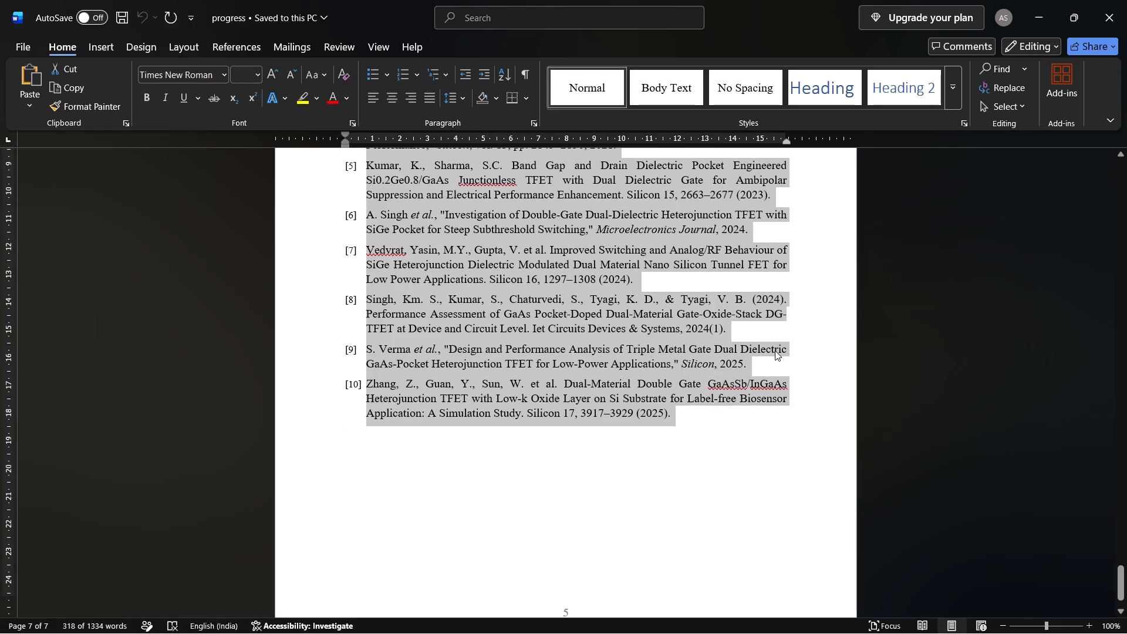
{"action": "left_click", "coordinate": [1126, 0]}
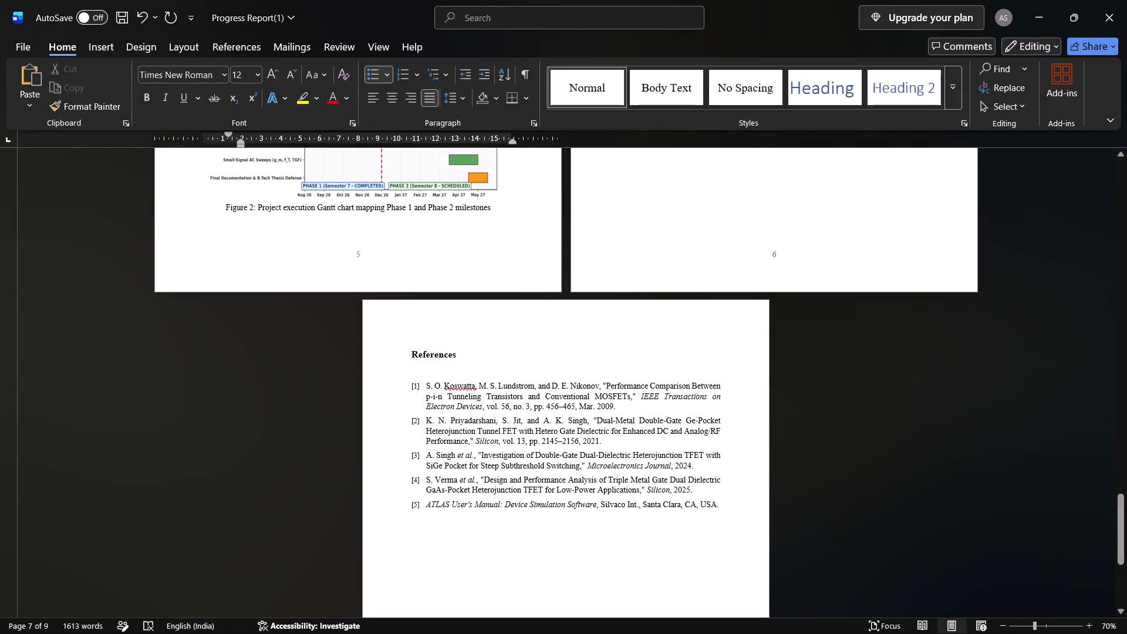
Replace the References heading and its five entries in Progress Report(1) with the copied ten-entry References section.
{"action": "left_click_drag", "start_coordinate": [409, 349], "coordinate": [781, 524]}
{"action": "key", "text": "ctrl+v"}
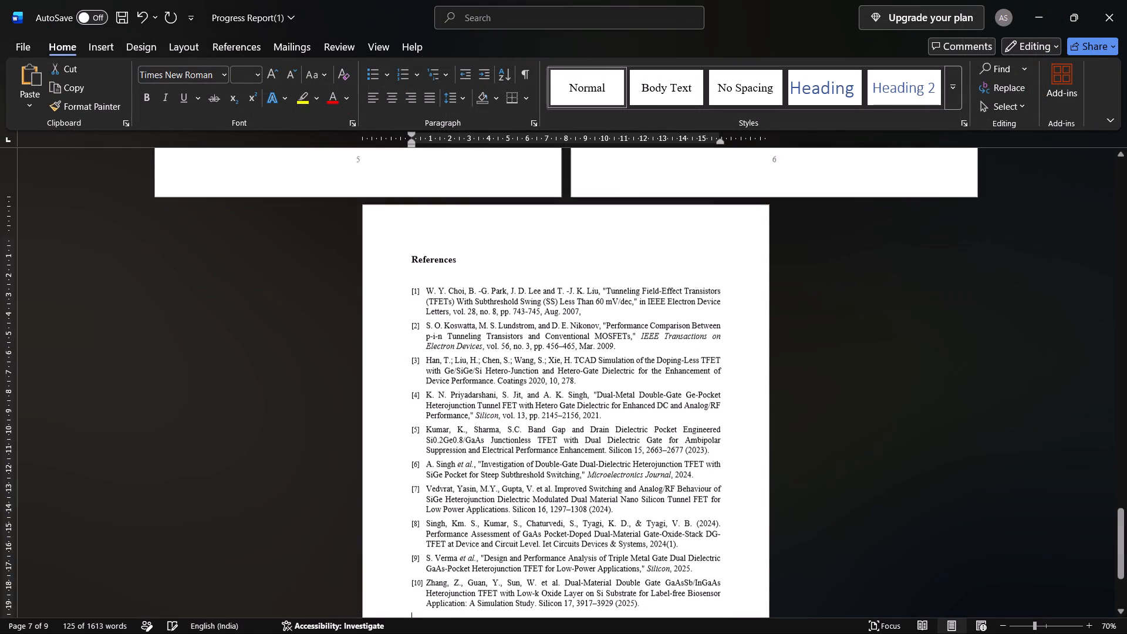
Justify the pasted References section, from its heading through entry [10].
{"action": "left_click_drag", "start_coordinate": [407, 245], "coordinate": [525, 329]}
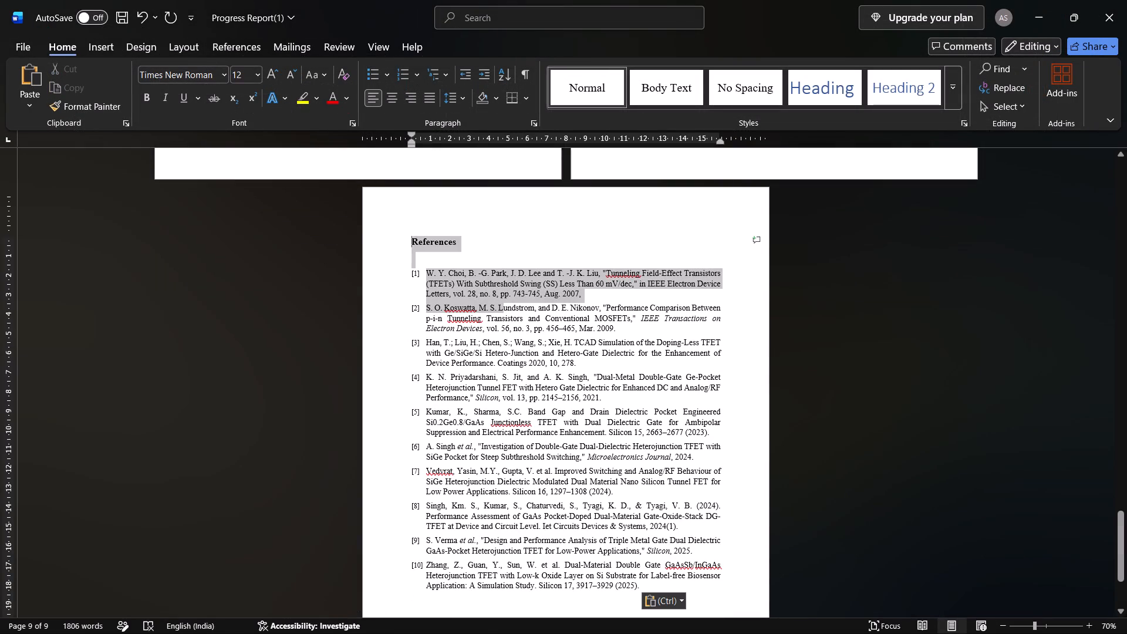
{"action": "left_click_drag", "start_coordinate": [525, 329], "coordinate": [758, 585]}
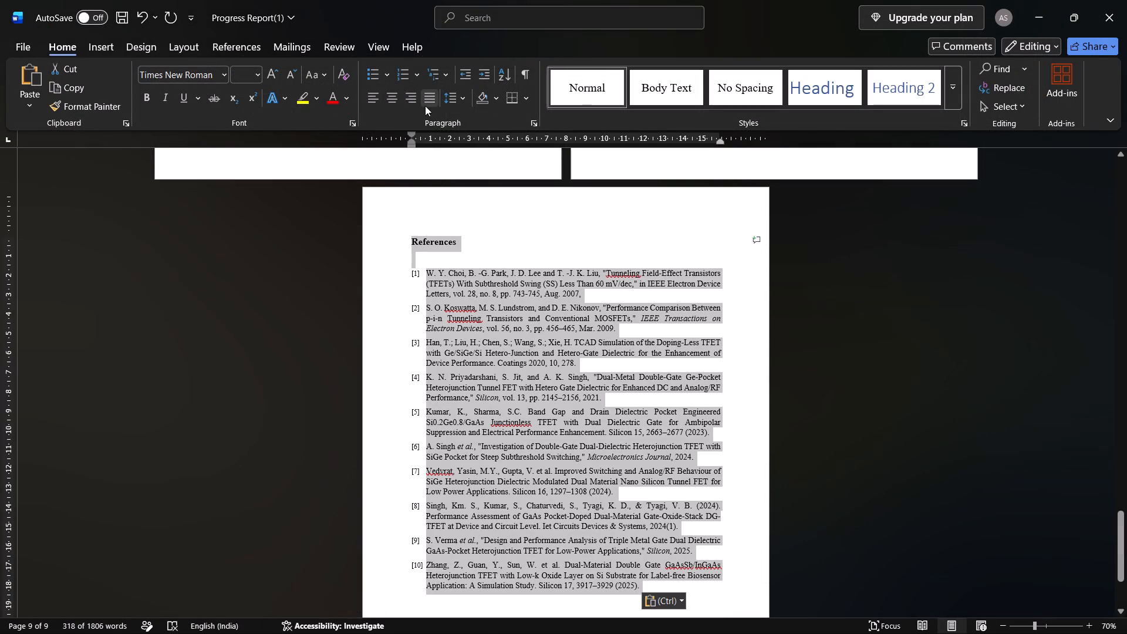
{"action": "left_click", "coordinate": [428, 100]}
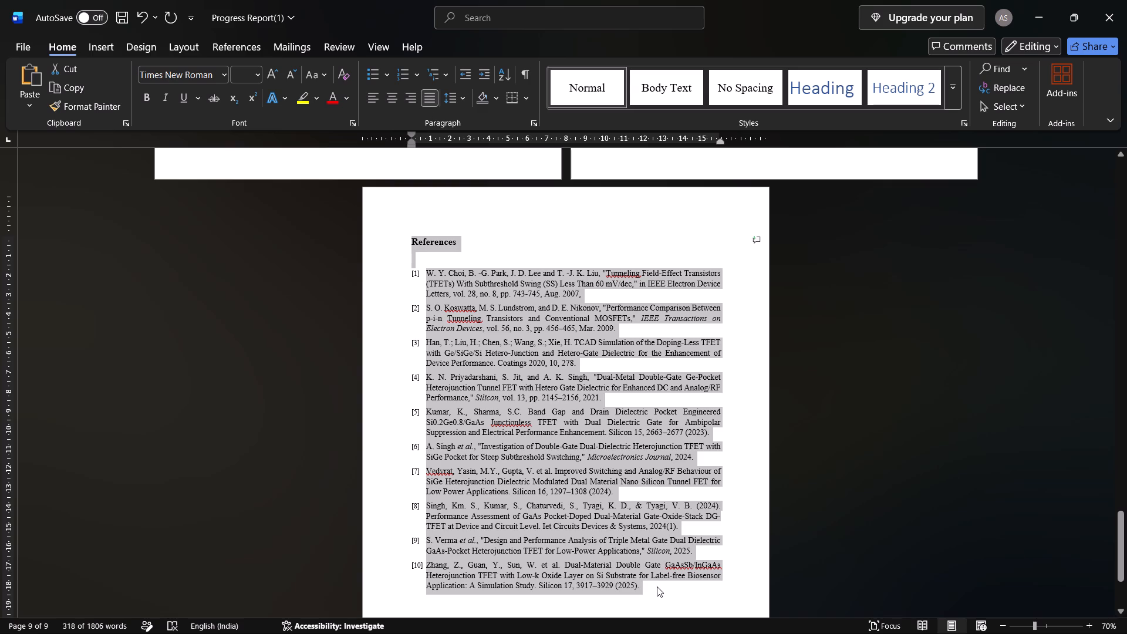
{"action": "left_click", "coordinate": [657, 586]}
Justify the Phase 1 Completed Milestones section, from its heading through the end of the Transfer Characteristics item.
{"action": "scroll", "coordinate": [632, 384], "scroll_direction": "up", "scroll_amount": 2}
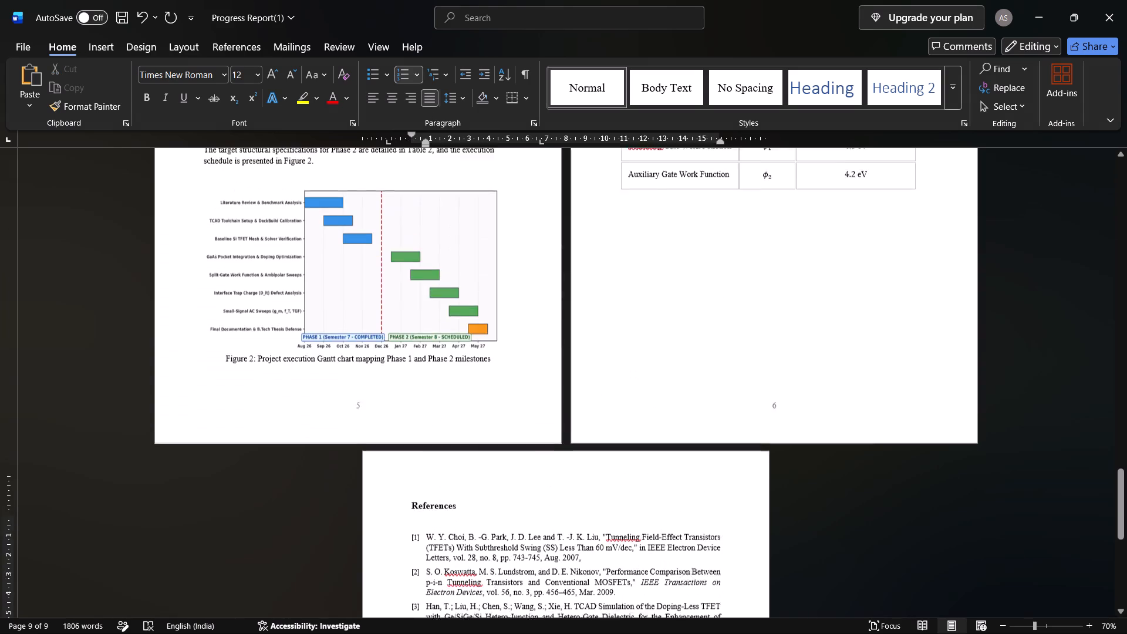
{"action": "scroll", "coordinate": [632, 384], "scroll_direction": "up", "scroll_amount": 6}
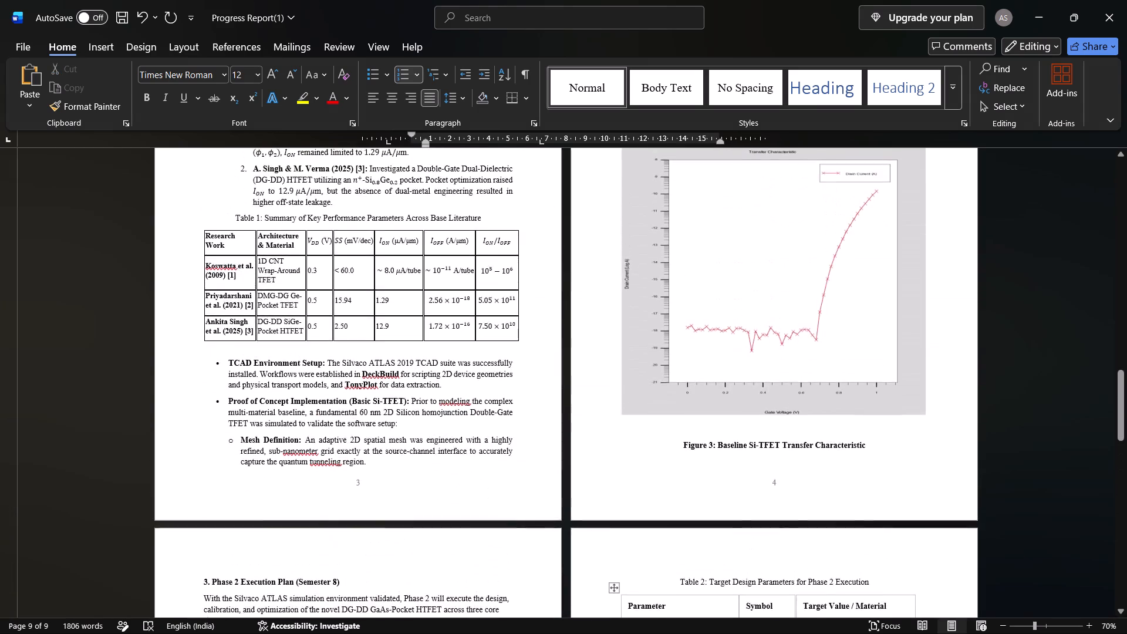
{"action": "scroll", "coordinate": [632, 384], "scroll_direction": "up", "scroll_amount": 1}
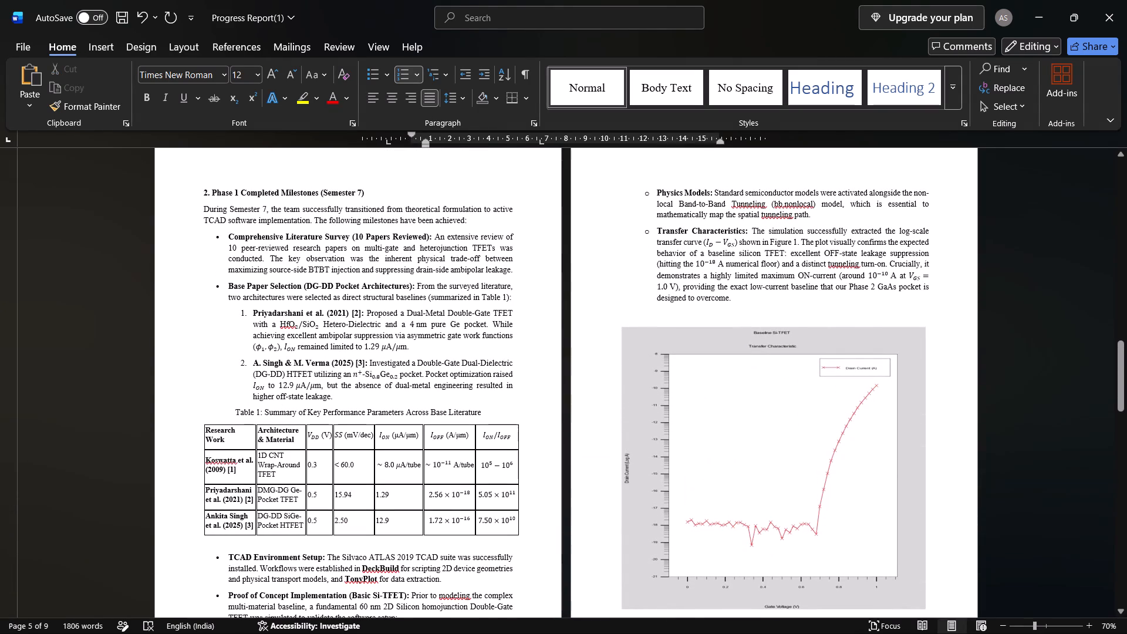
{"action": "left_click_drag", "start_coordinate": [198, 186], "coordinate": [639, 220]}
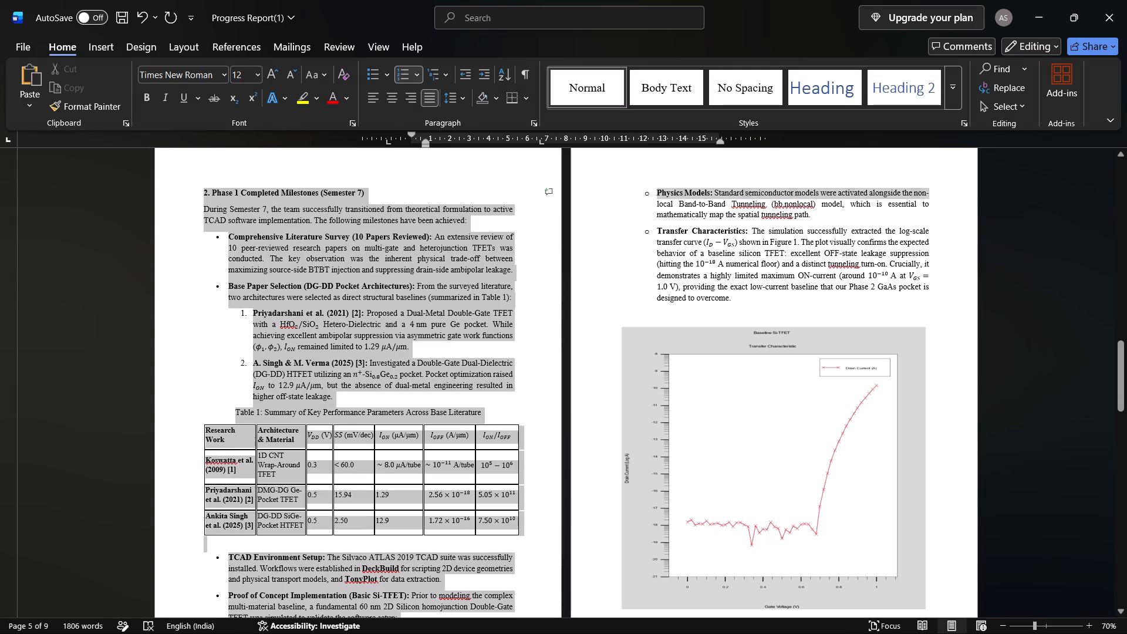
{"action": "left_click_drag", "start_coordinate": [639, 220], "coordinate": [734, 303]}
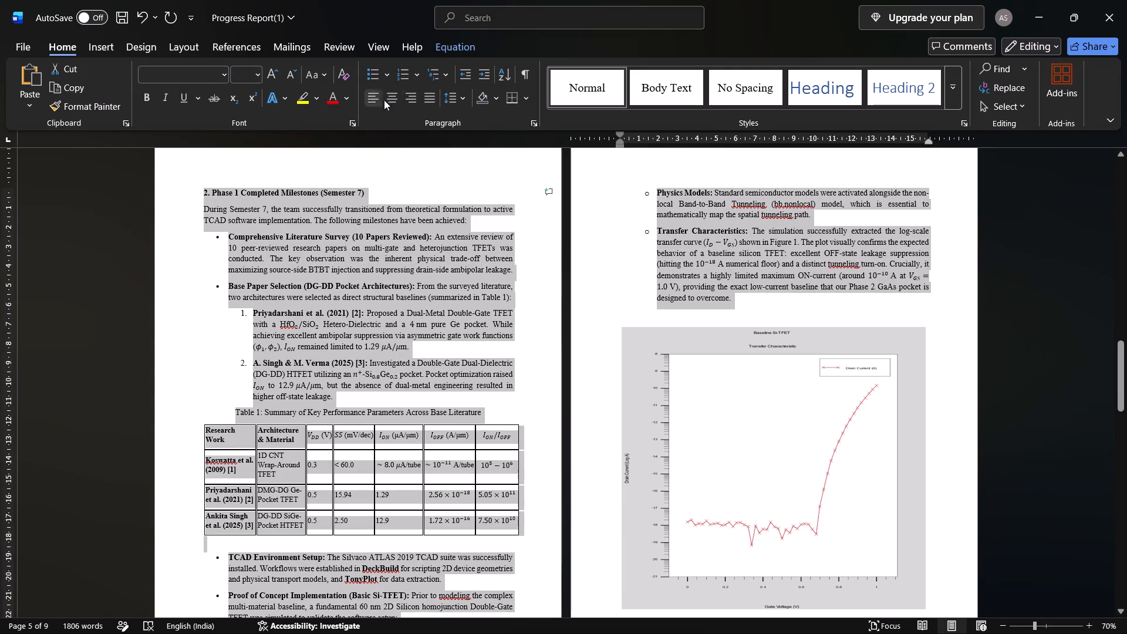
{"action": "left_click", "coordinate": [431, 100]}
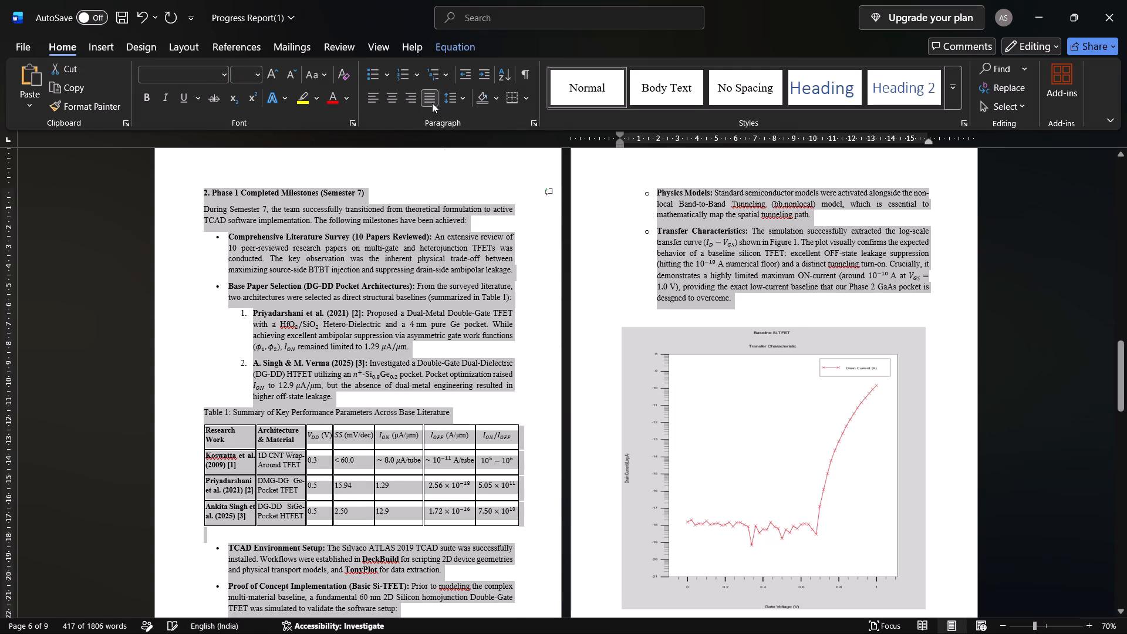
Center the Table 1 caption, Summary of Key Performance Parameters Across Base Literature.
{"action": "scroll", "coordinate": [433, 418], "scroll_direction": "down", "scroll_amount": 1}
{"action": "left_click", "coordinate": [459, 387]}
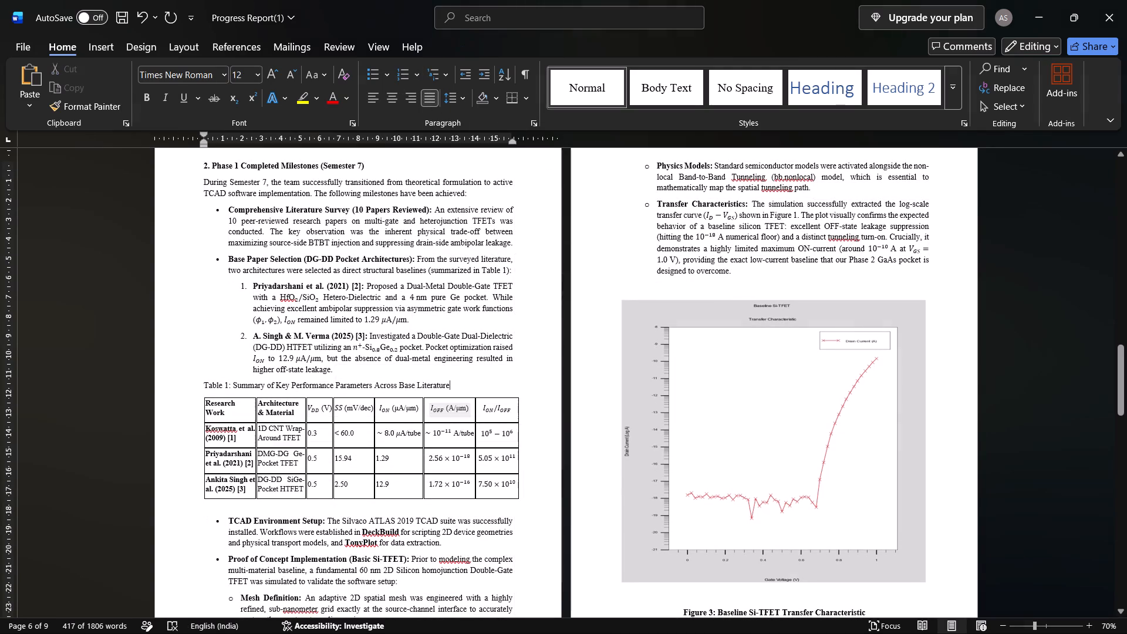
{"action": "left_click_drag", "start_coordinate": [459, 387], "coordinate": [183, 390]}
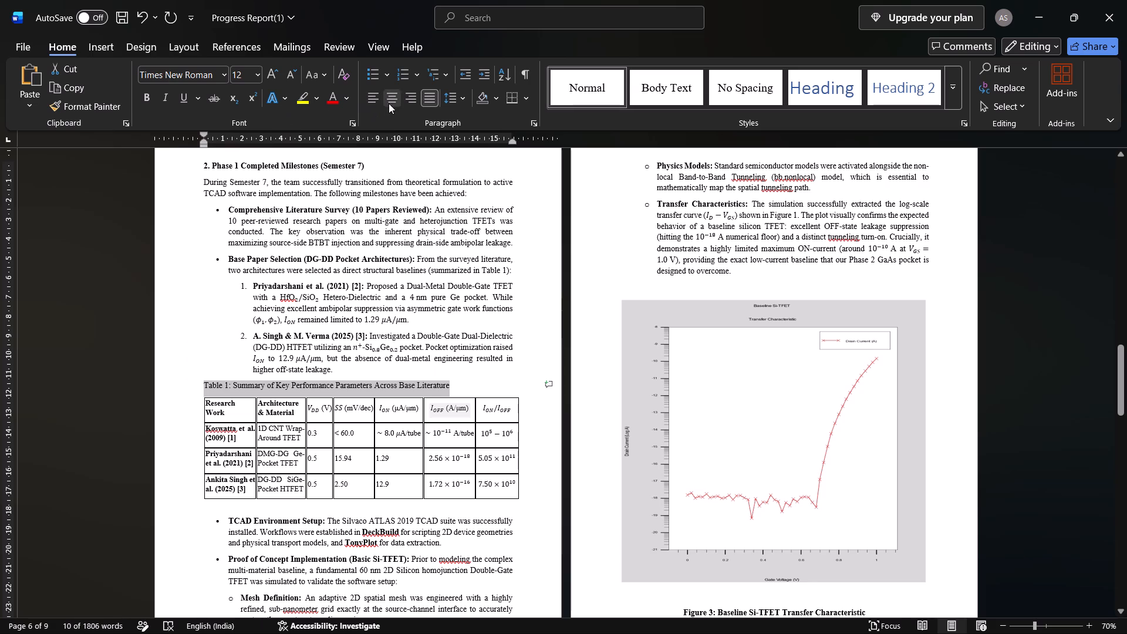
{"action": "left_click", "coordinate": [390, 97]}
Remove the bold formatting from the Figure 3: Baseline Si-TFET Transfer Characteristic caption.
{"action": "scroll", "coordinate": [395, 407], "scroll_direction": "down", "scroll_amount": 1}
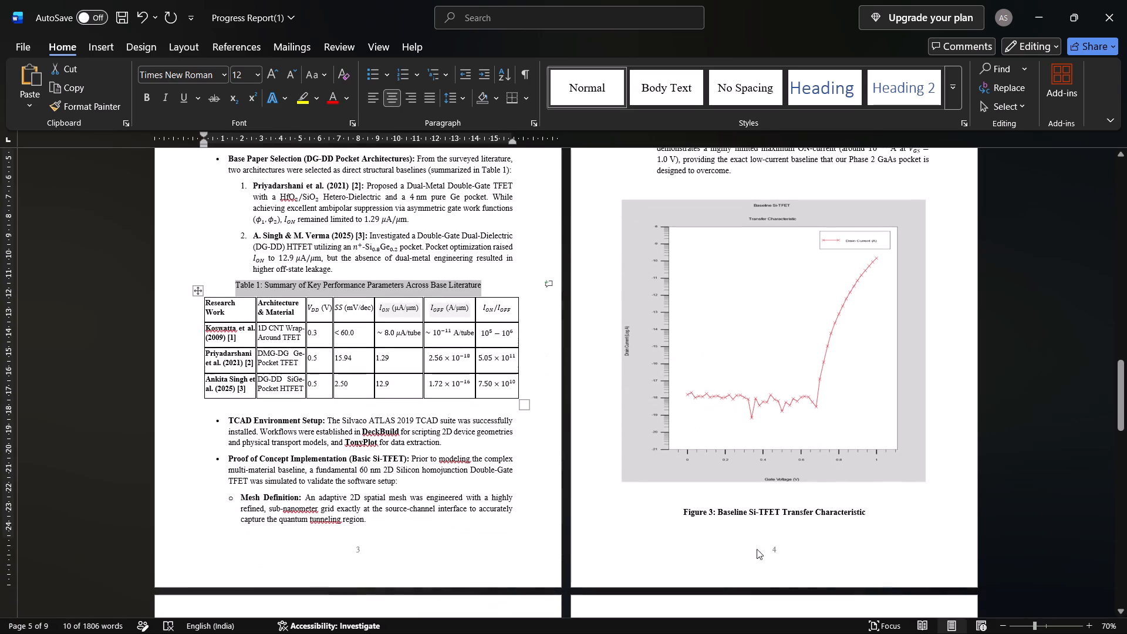
{"action": "left_click_drag", "start_coordinate": [869, 513], "coordinate": [682, 519]}
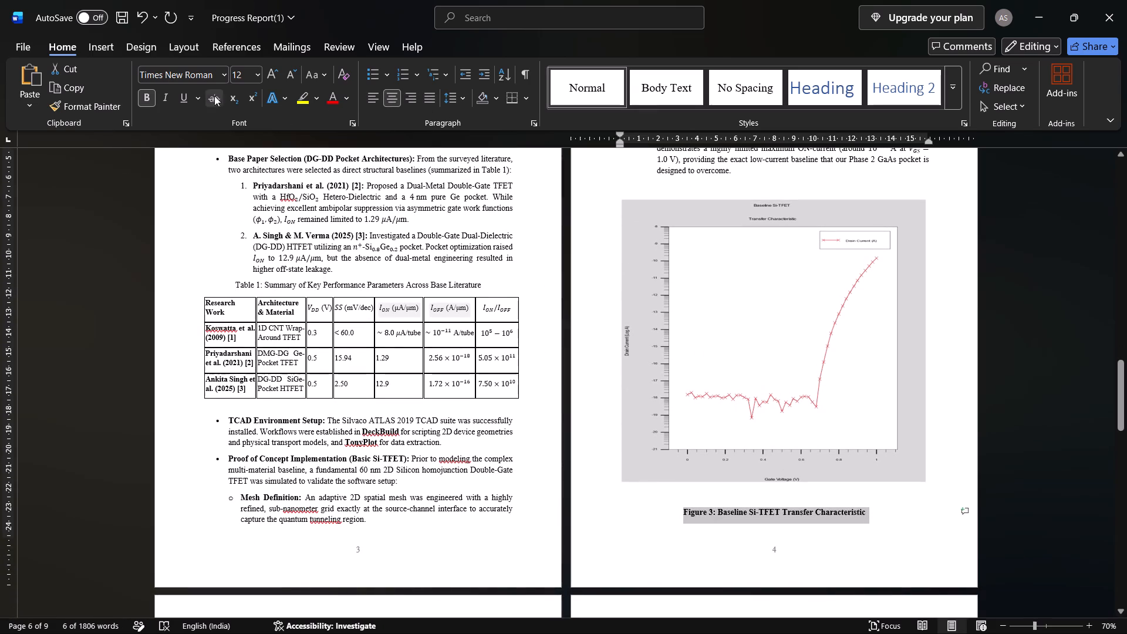
{"action": "left_click", "coordinate": [150, 95]}
Delete the blank line between the transfer characteristic plot and its Figure 3 caption.
{"action": "left_click", "coordinate": [723, 494]}
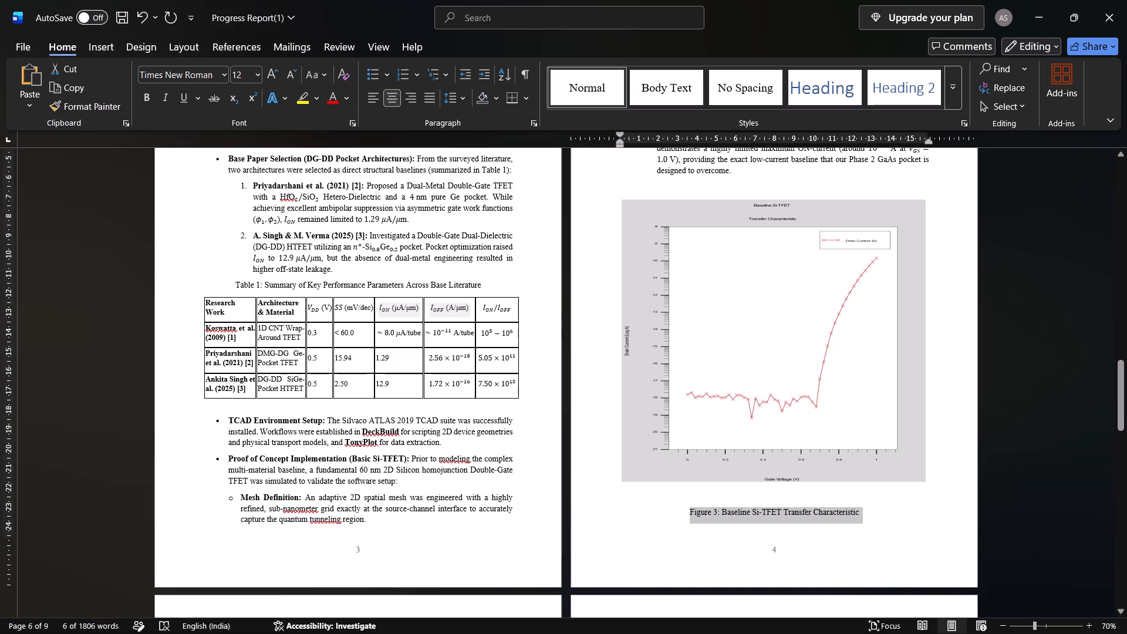
{"action": "key", "text": "ctrl+i"}
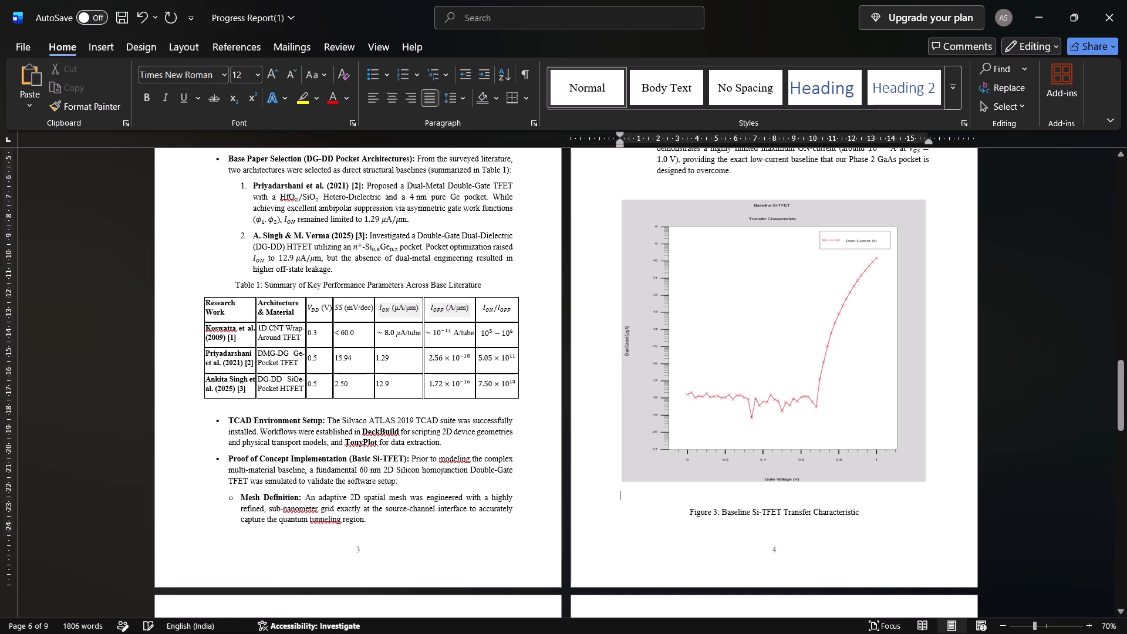
{"action": "key", "text": "BackSpace"}
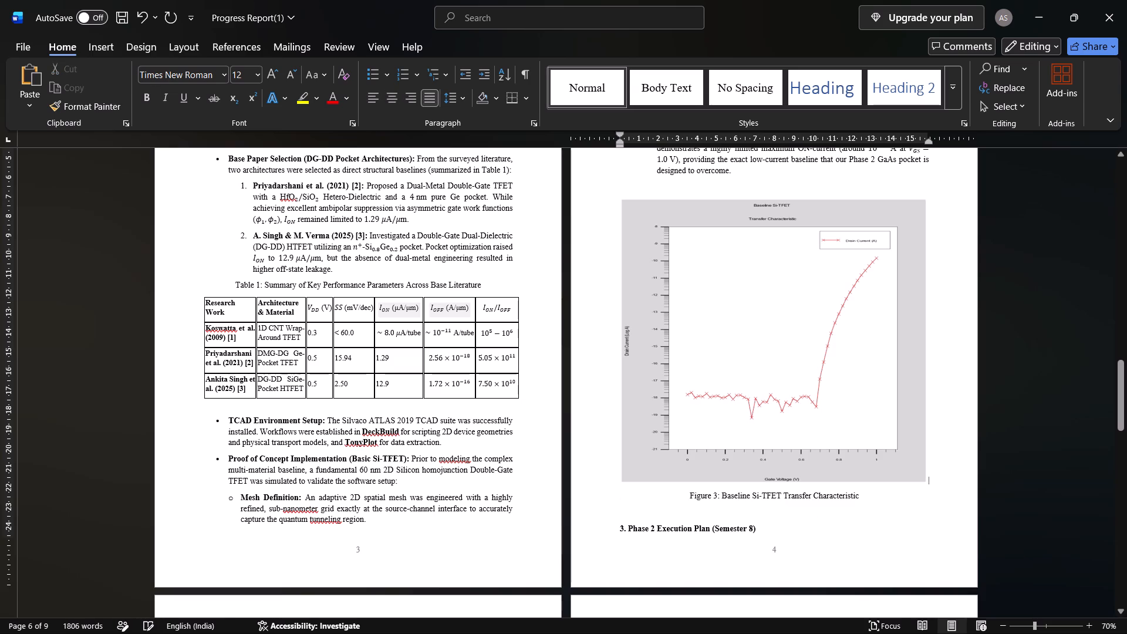
Insert a line break before the 3. Phase 2 Execution Plan heading to push it onto the next page.
{"action": "left_click", "coordinate": [618, 528]}
{"action": "key", "text": "Return"}
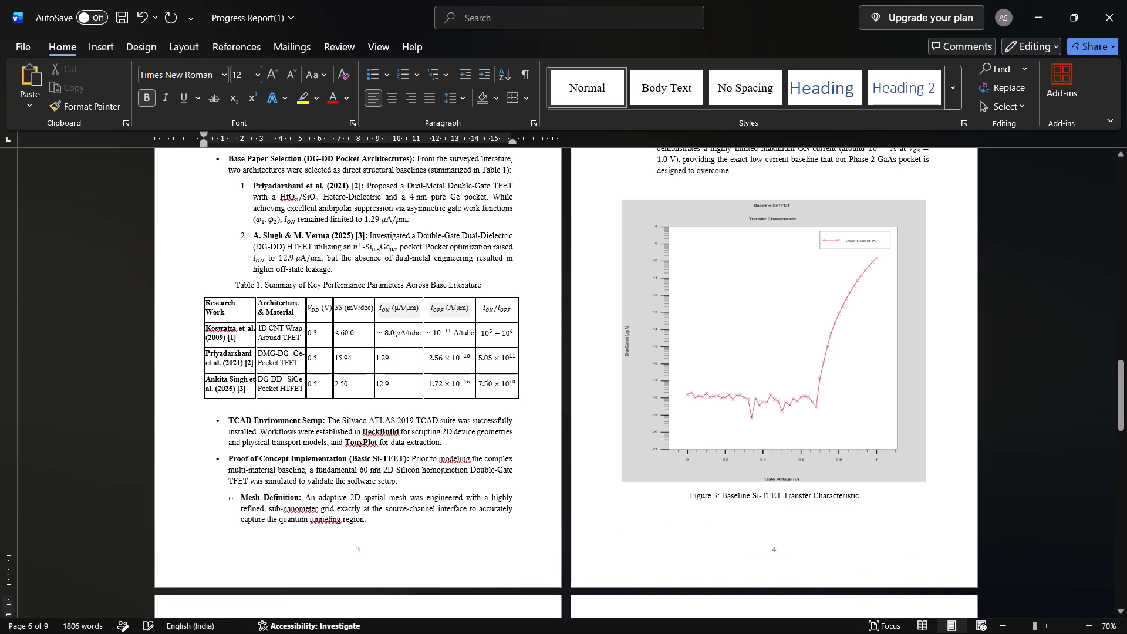
Increase the 2. Phase 1 Completed Milestones (Semester 7) heading to font size 14.
{"action": "scroll", "coordinate": [638, 471], "scroll_direction": "up", "scroll_amount": 2}
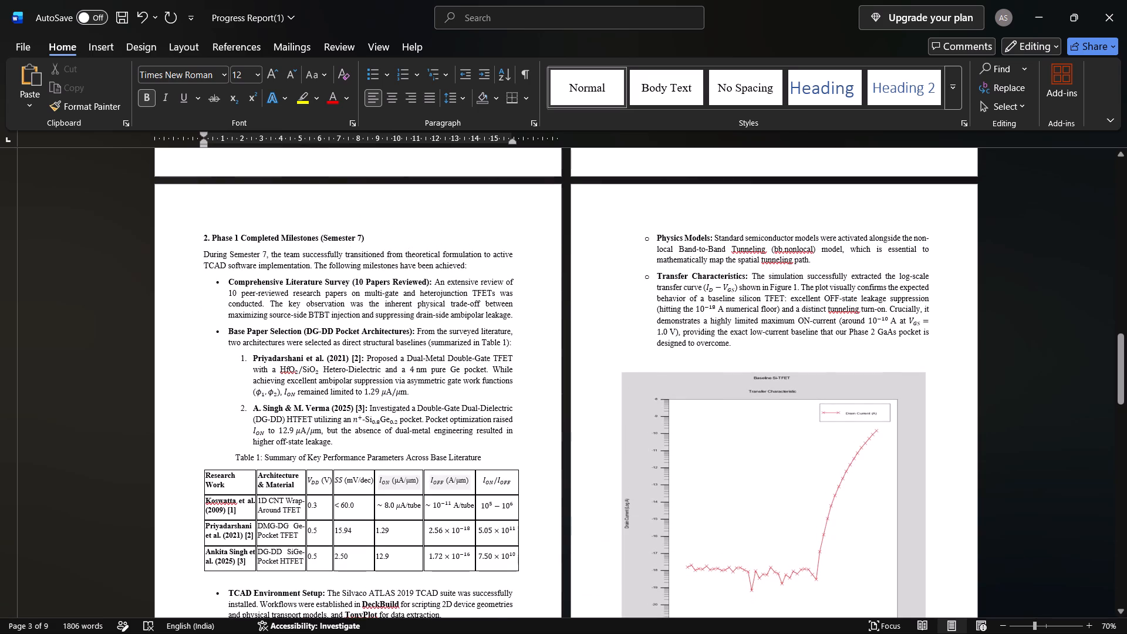
{"action": "left_click_drag", "start_coordinate": [379, 235], "coordinate": [201, 235]}
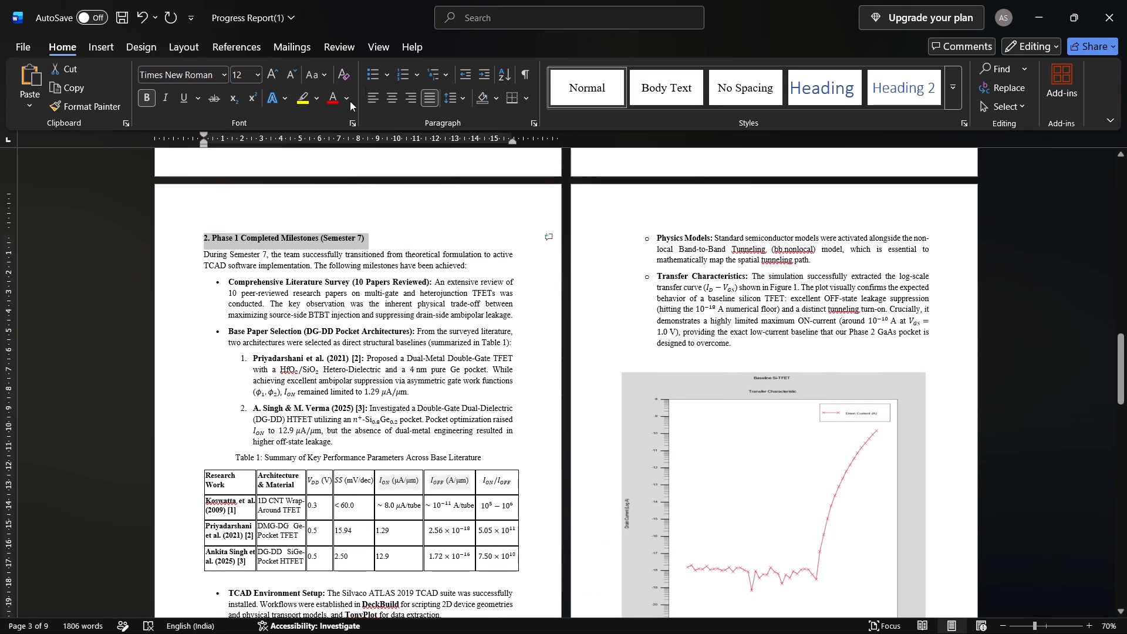
{"action": "left_click", "coordinate": [268, 74]}
Increase the 3. Phase 2 Execution Plan (Semester 8) heading to font size 14.
{"action": "scroll", "coordinate": [430, 292], "scroll_direction": "down", "scroll_amount": 1}
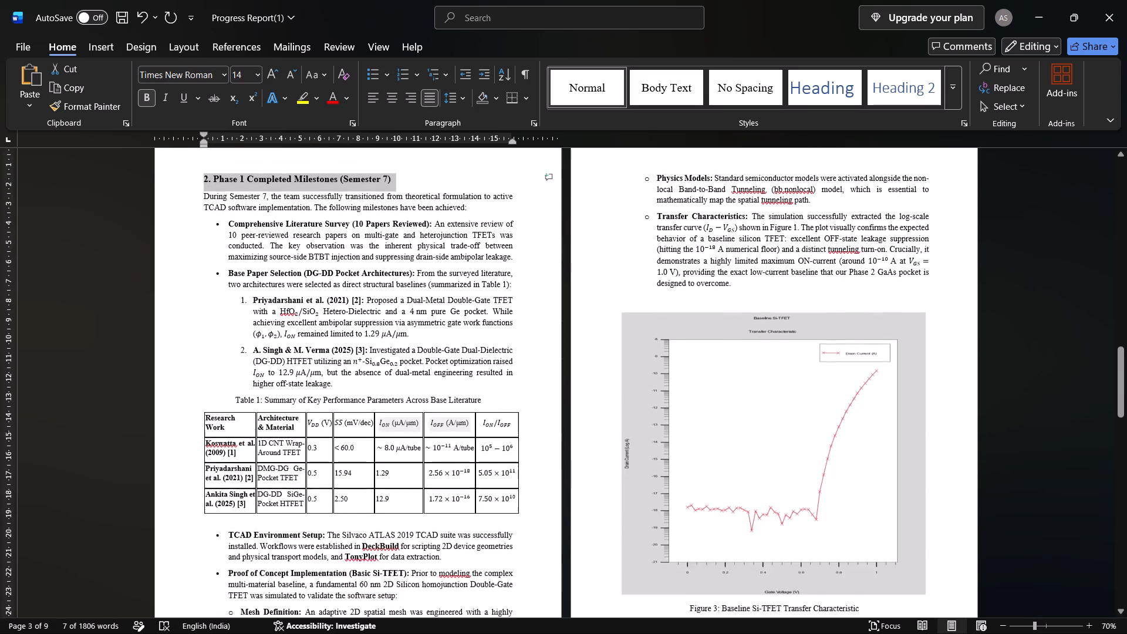
{"action": "scroll", "coordinate": [430, 292], "scroll_direction": "down", "scroll_amount": 2}
{"action": "scroll", "coordinate": [424, 424], "scroll_direction": "down", "scroll_amount": 2}
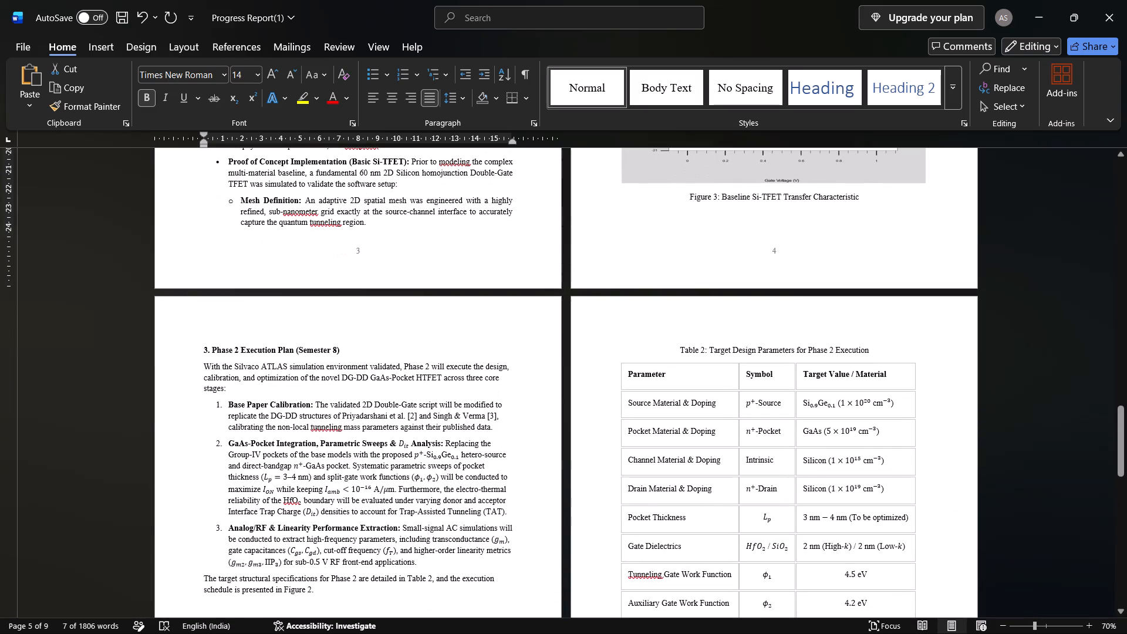
{"action": "left_click_drag", "start_coordinate": [352, 349], "coordinate": [185, 355]}
{"action": "left_click", "coordinate": [271, 73]}
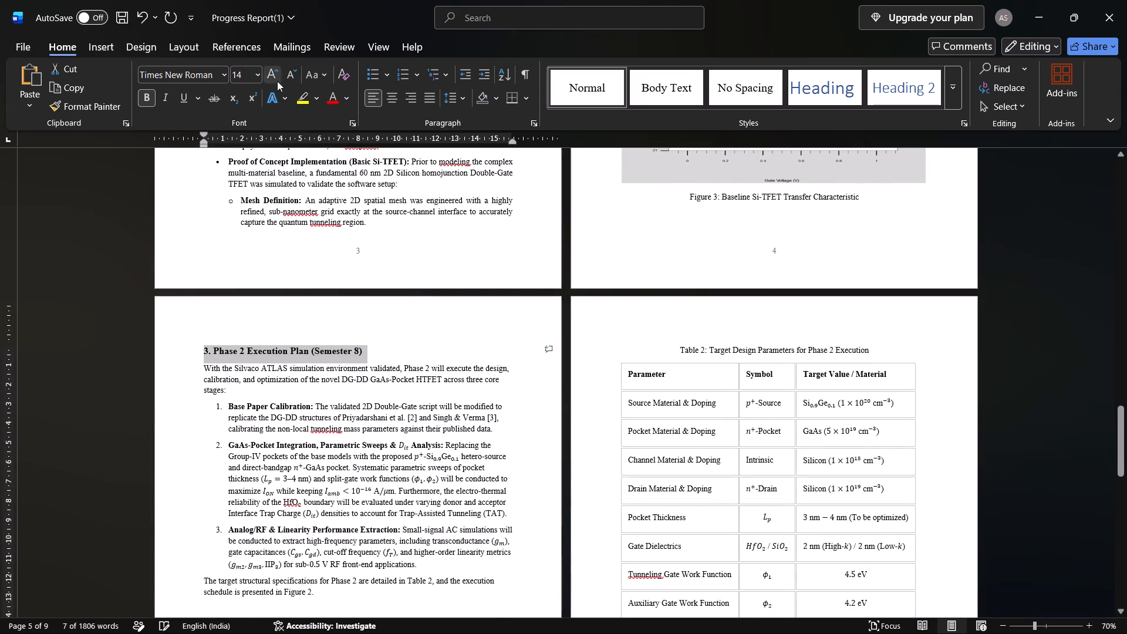
Justify the Phase 2 Execution Plan body text, from the introductory paragraph through the sentence referring to Table 2 and Figure 2.
{"action": "scroll", "coordinate": [475, 426], "scroll_direction": "down", "scroll_amount": 1}
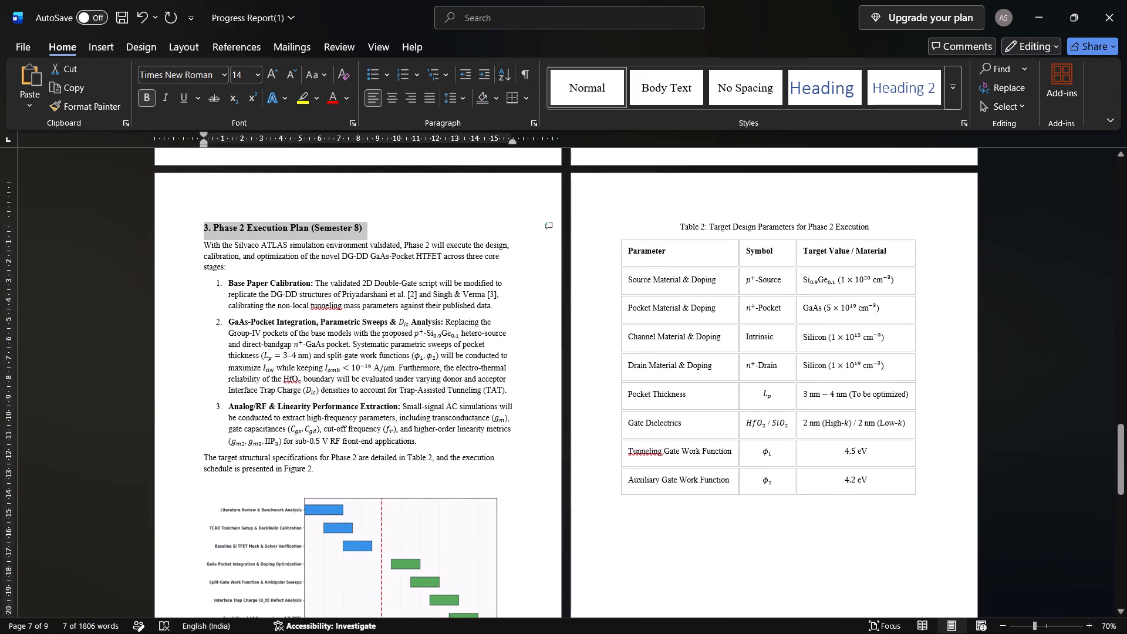
{"action": "left_click", "coordinate": [203, 246]}
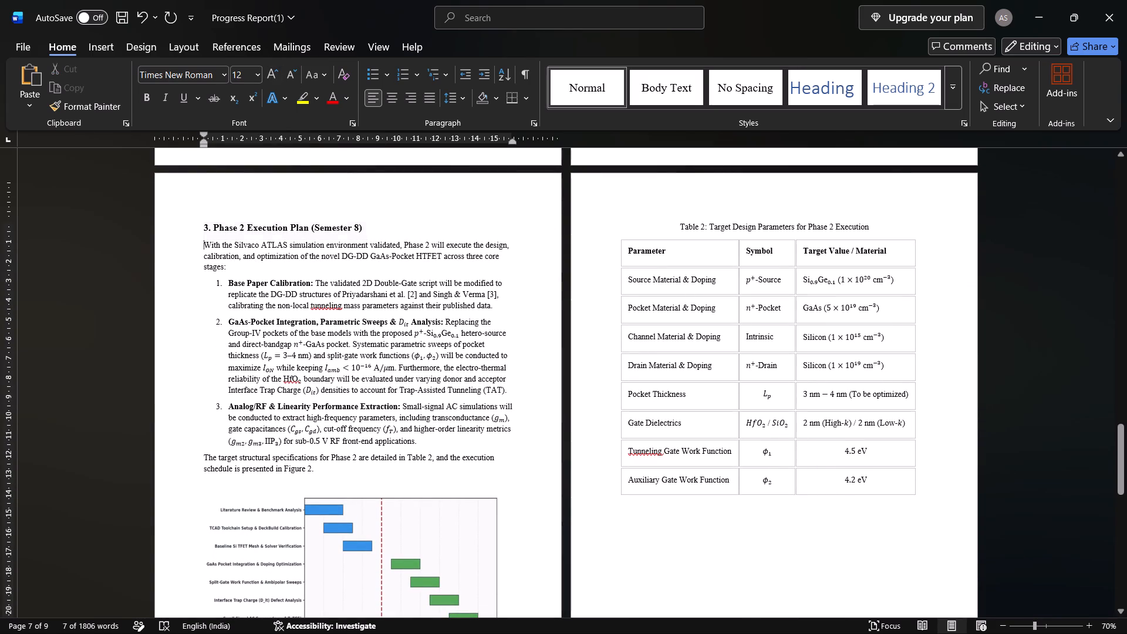
{"action": "left_click_drag", "start_coordinate": [203, 246], "coordinate": [451, 475]}
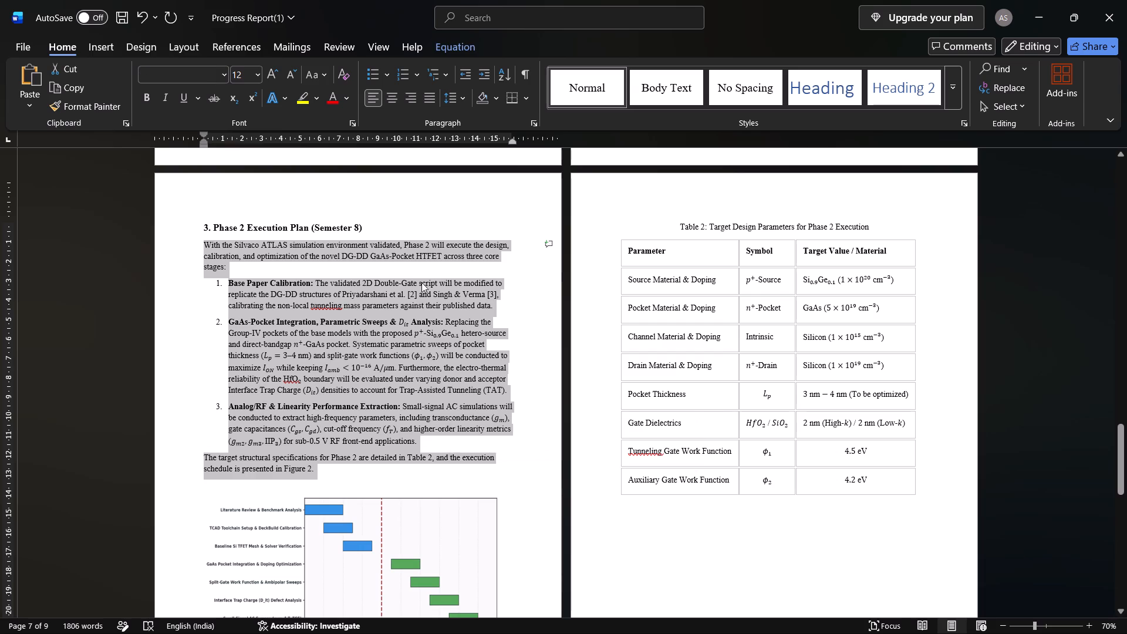
{"action": "left_click", "coordinate": [424, 101]}
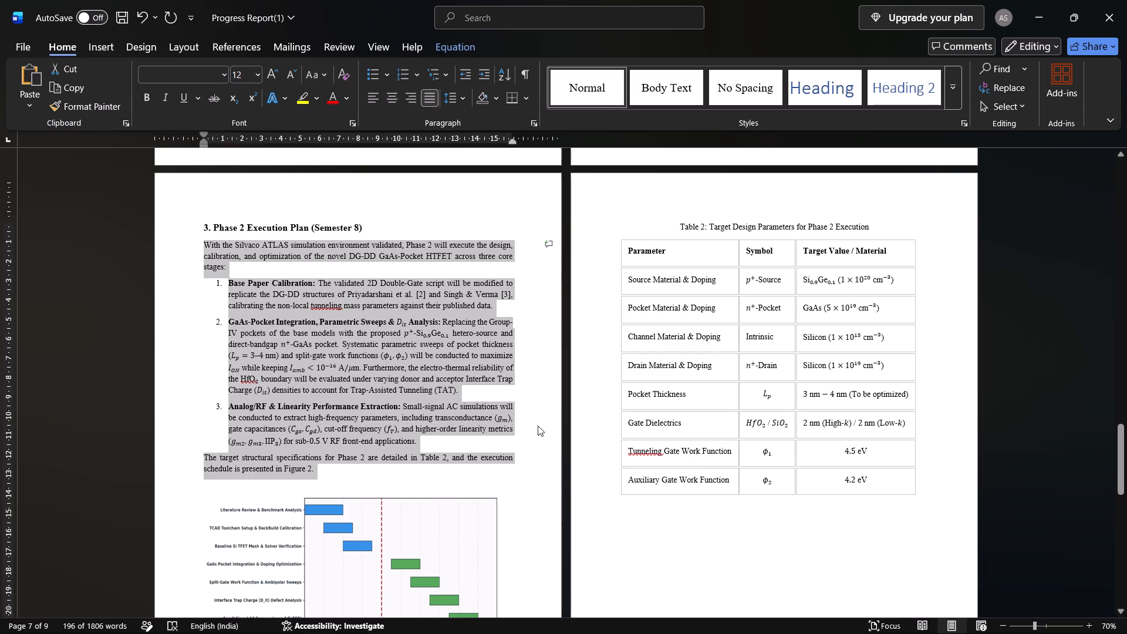
{"action": "left_click", "coordinate": [478, 440]}
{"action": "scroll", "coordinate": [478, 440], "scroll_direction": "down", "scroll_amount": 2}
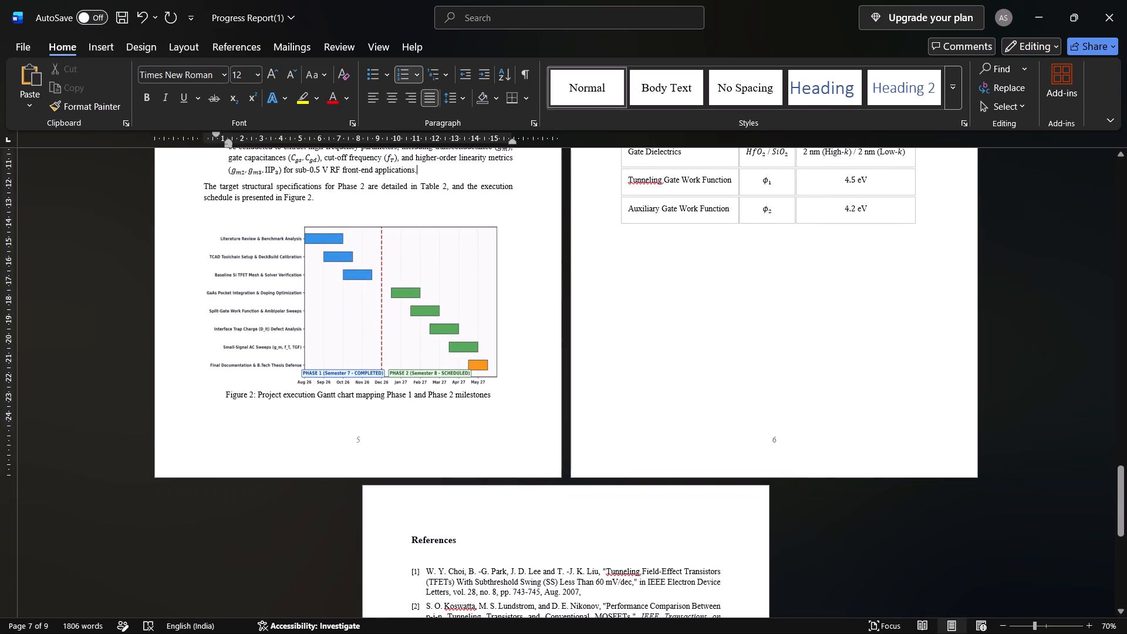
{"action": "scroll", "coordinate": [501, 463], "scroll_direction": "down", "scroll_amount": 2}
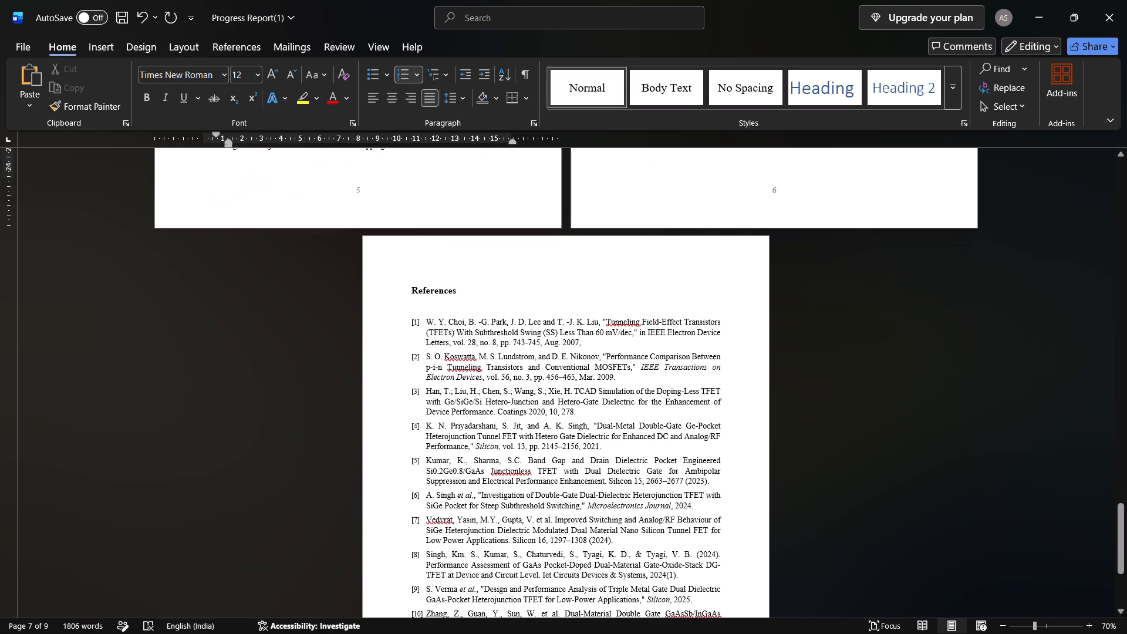
Examine the ten-entry References list to match its numbering against the citations in the report.
{"action": "scroll", "coordinate": [501, 463], "scroll_direction": "up", "scroll_amount": 3}
{"action": "scroll", "coordinate": [501, 463], "scroll_direction": "down", "scroll_amount": 1}
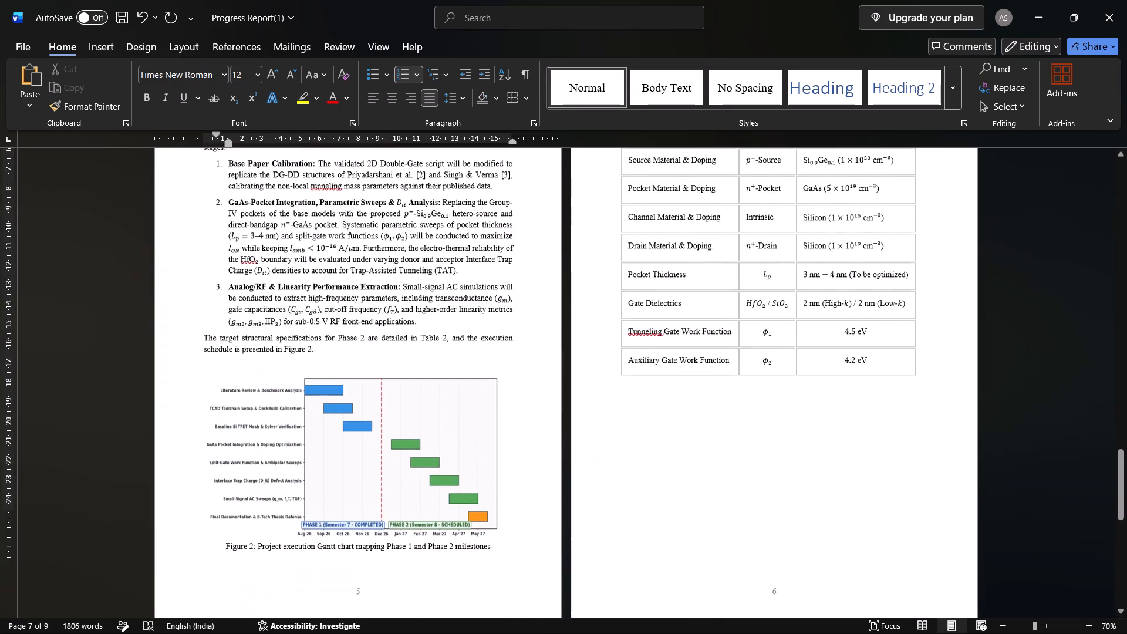
{"action": "scroll", "coordinate": [501, 463], "scroll_direction": "down", "scroll_amount": 2}
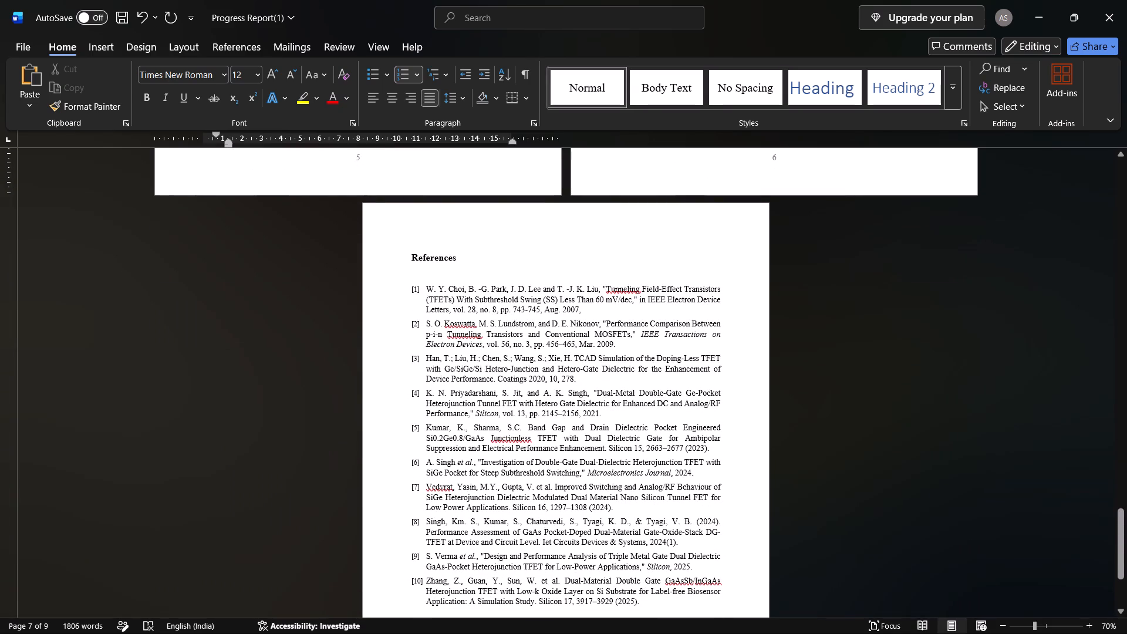
{"action": "scroll", "coordinate": [501, 463], "scroll_direction": "down", "scroll_amount": 1}
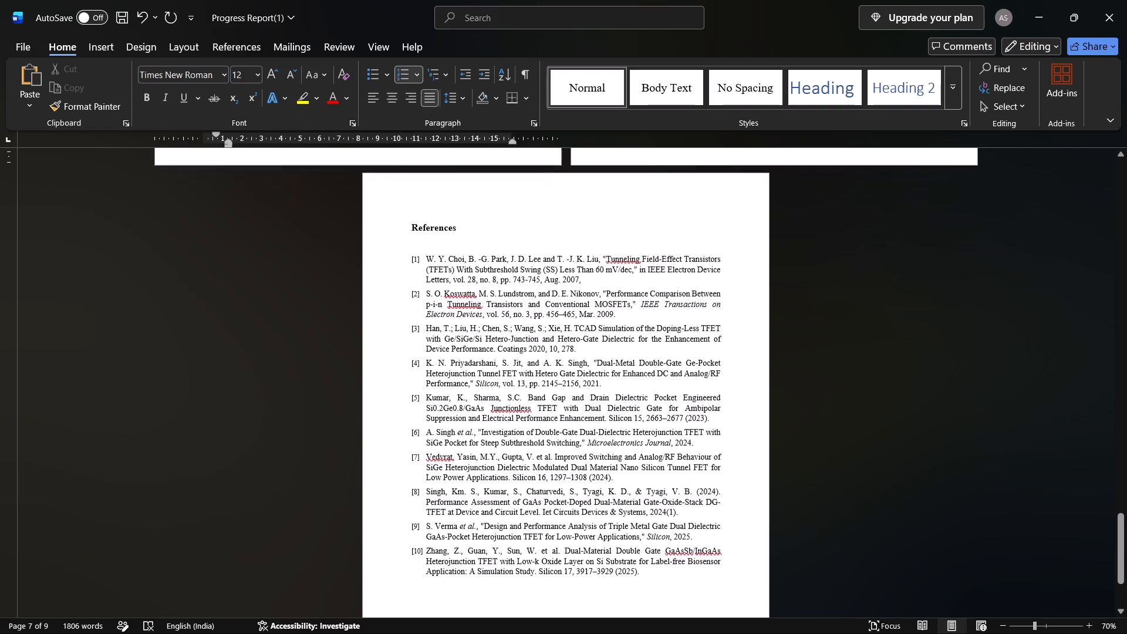
{"action": "scroll", "coordinate": [501, 463], "scroll_direction": "down", "scroll_amount": 3}
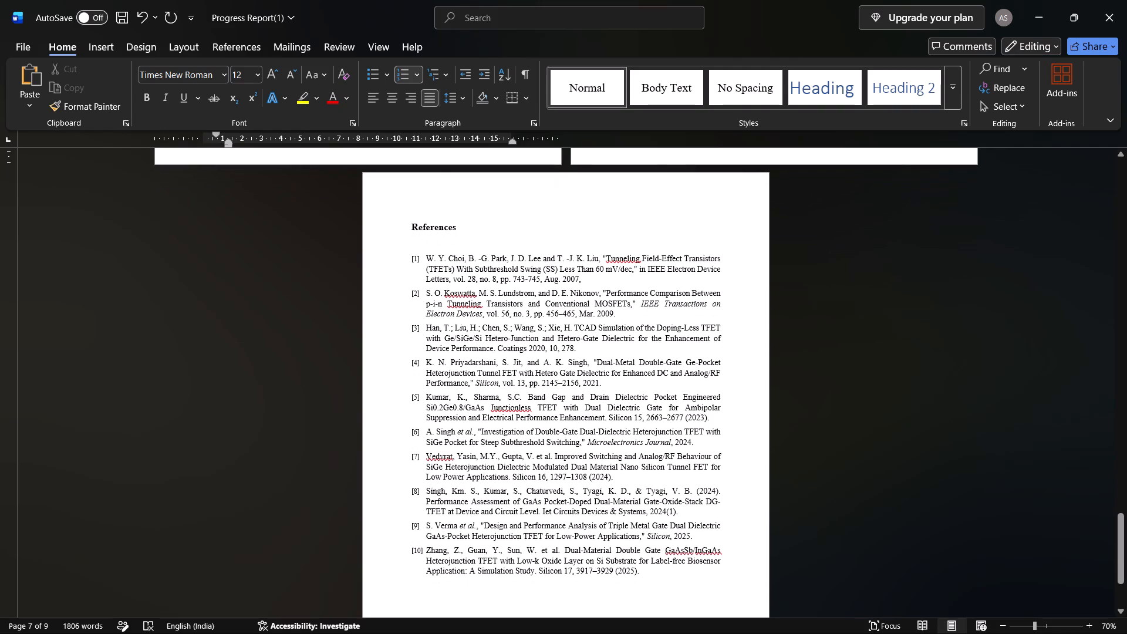
{"action": "scroll", "coordinate": [501, 463], "scroll_direction": "down", "scroll_amount": 5}
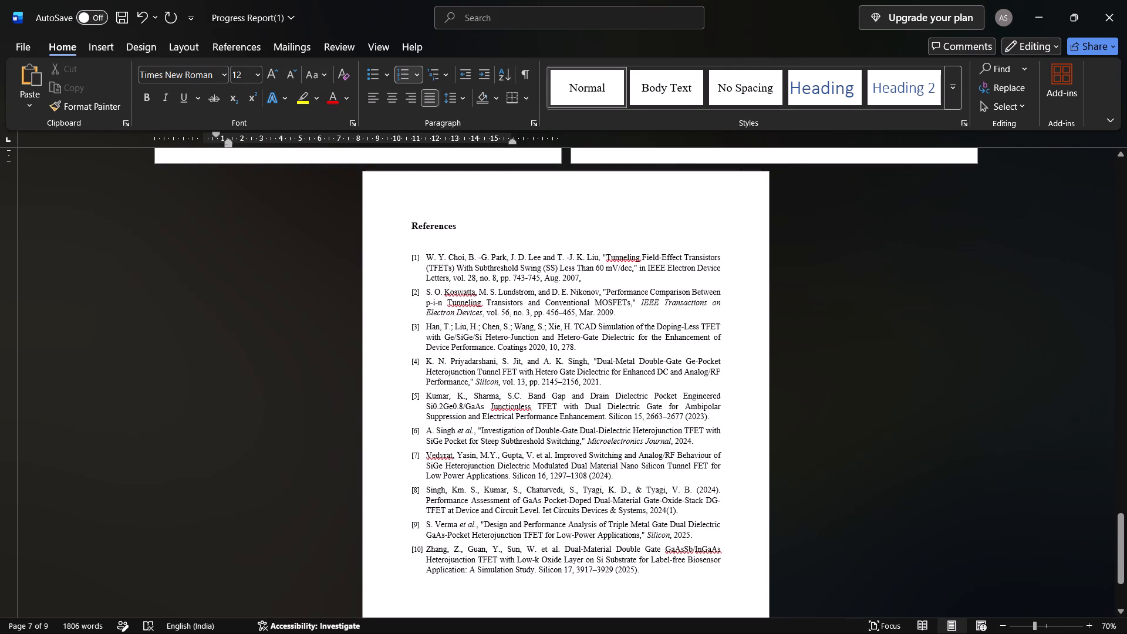
{"action": "scroll", "coordinate": [501, 463], "scroll_direction": "down", "scroll_amount": 1}
Change the citation in the Koswatta et al. (2009) row of Table 1 to [2].
{"action": "scroll", "coordinate": [501, 463], "scroll_direction": "up", "scroll_amount": 3}
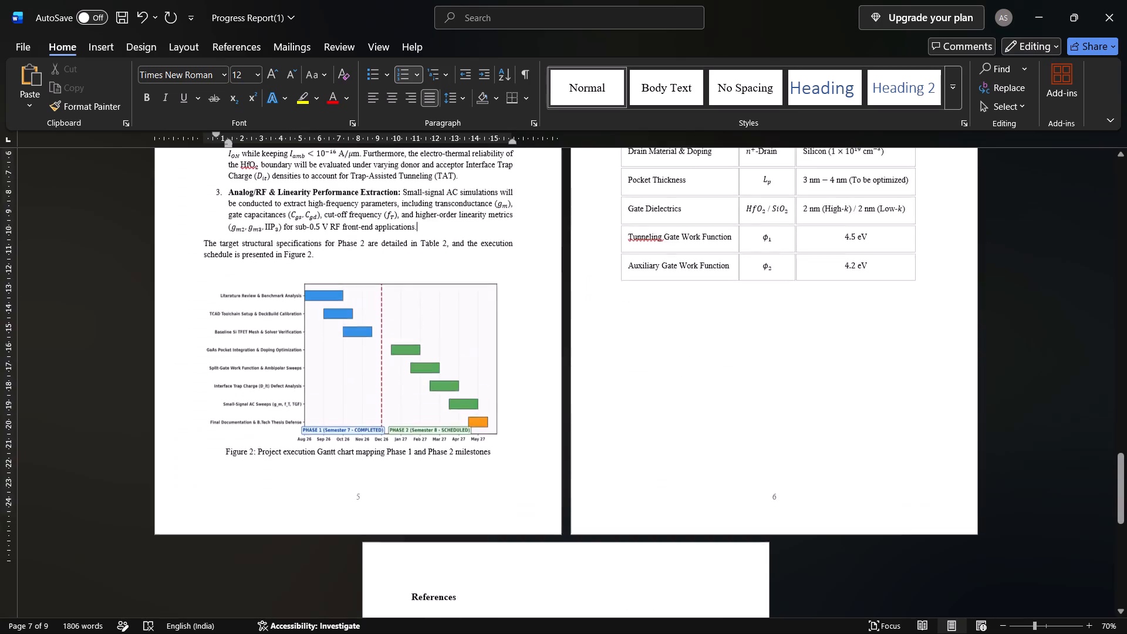
{"action": "scroll", "coordinate": [501, 463], "scroll_direction": "up", "scroll_amount": 5}
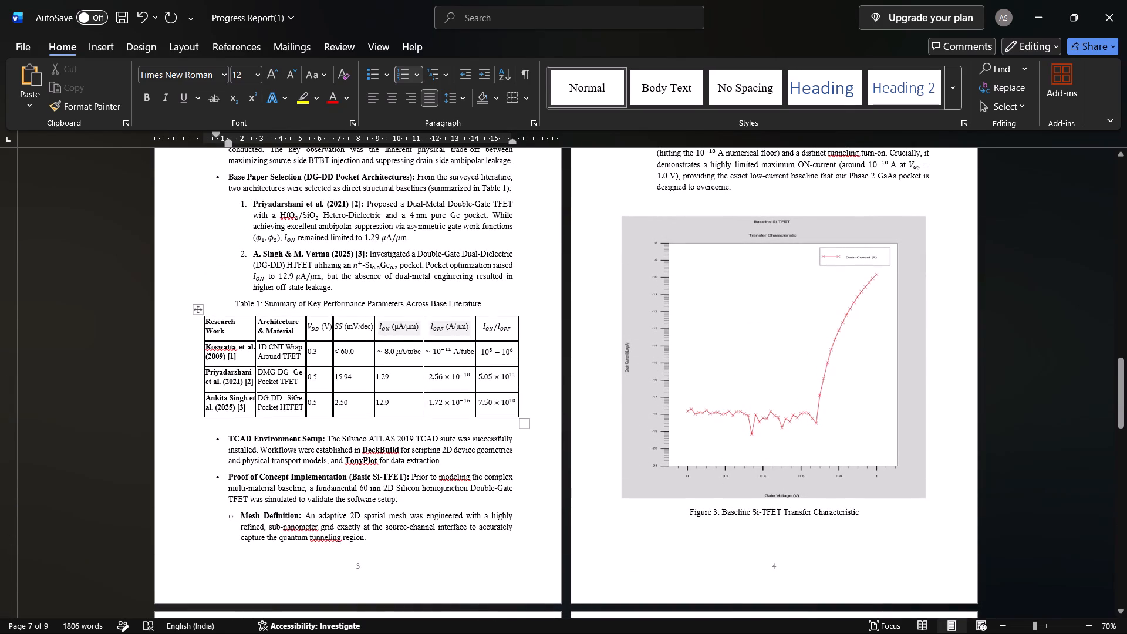
{"action": "left_click", "coordinate": [232, 358]}
{"action": "key", "text": "BackSpace"}
{"action": "key", "text": "Down"}
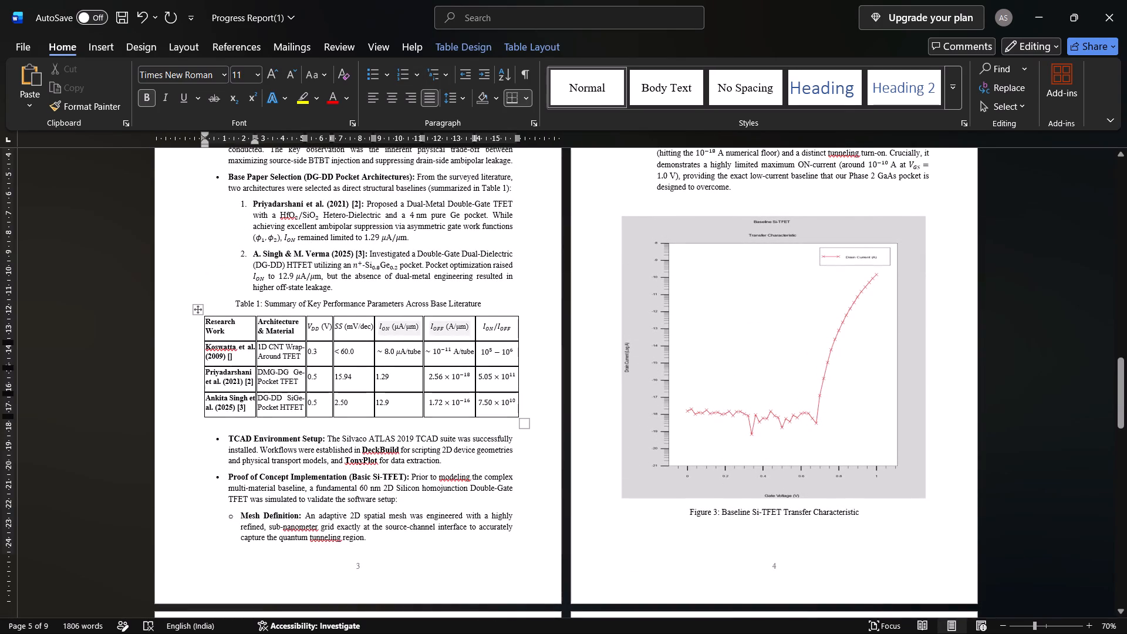
{"action": "key", "text": "Up"}
{"action": "key", "text": "2"}
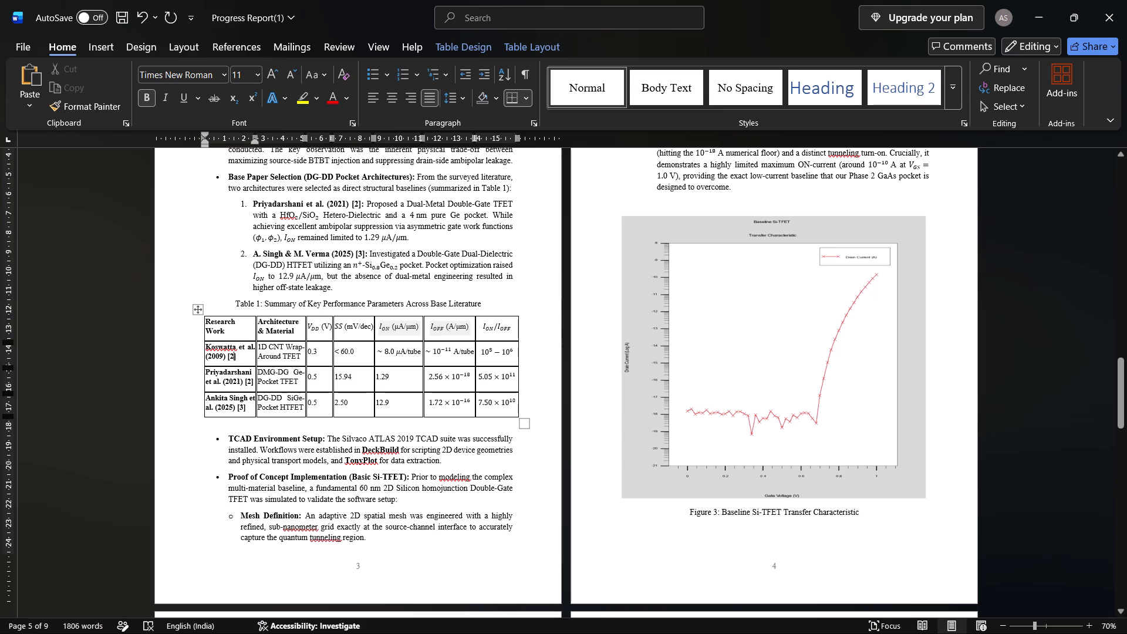
Change the citation in the Priyadarshani et al. (2021) row of Table 1 to [4].
{"action": "left_click", "coordinate": [249, 379]}
{"action": "key", "text": "Right"}
{"action": "key", "text": "BackSpace"}
{"action": "key", "text": "Return"}
{"action": "key", "text": "4"}
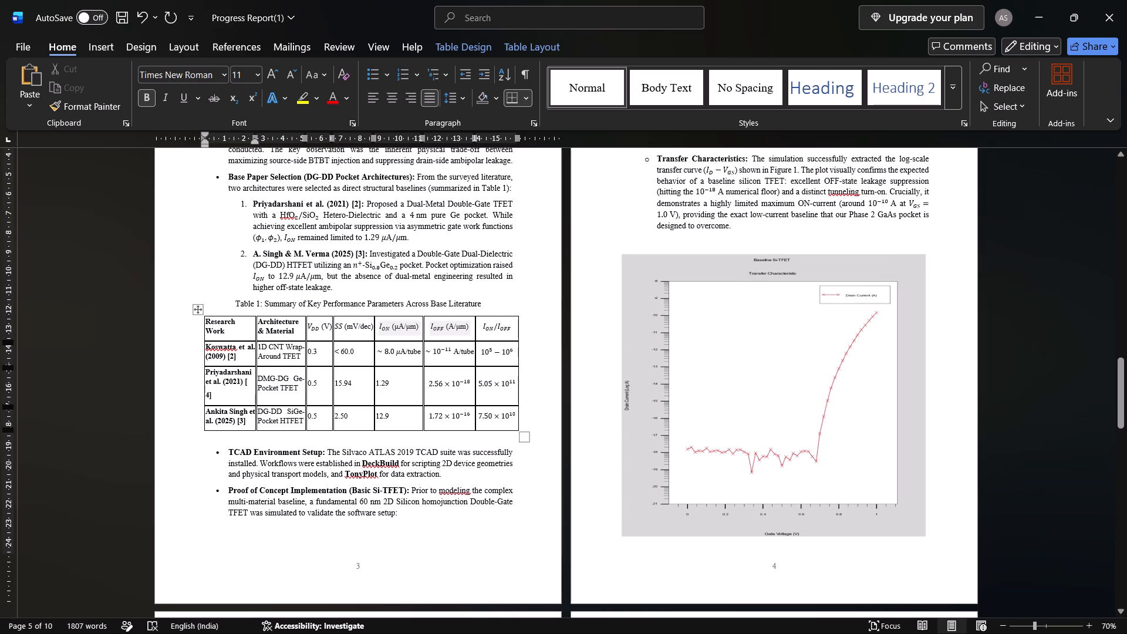
{"action": "key", "text": "BackSpace"}
{"action": "key", "text": "BackSpace"}
{"action": "key", "text": "4"}
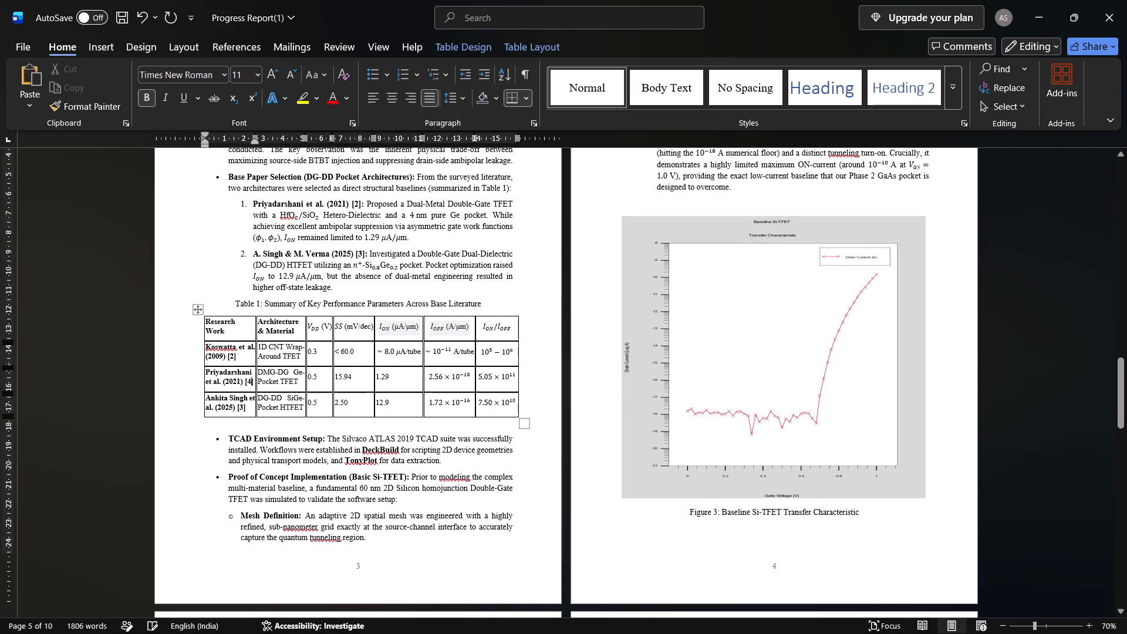
Delete the citation number inside the brackets of the Singh et al. (2025) row in Table 1.
{"action": "left_click", "coordinate": [242, 404]}
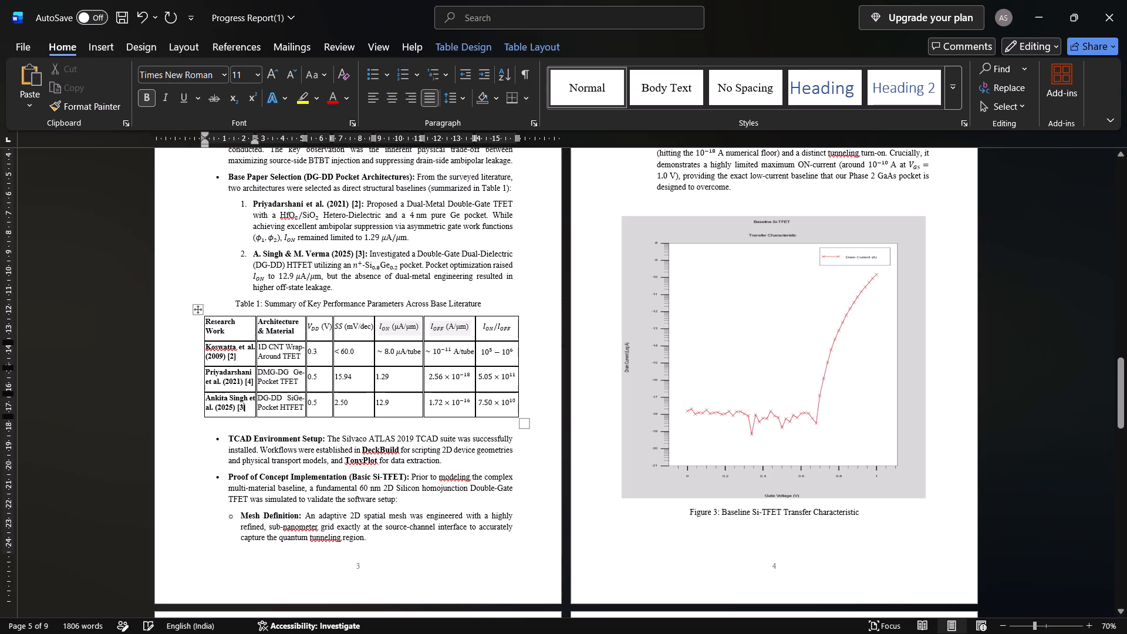
{"action": "key", "text": "BackSpace"}
Change the Priyadarshani et al. citation in the Base Paper Calibration item of the Phase 2 Execution Plan to [4].
{"action": "scroll", "coordinate": [438, 275], "scroll_direction": "down", "scroll_amount": 1}
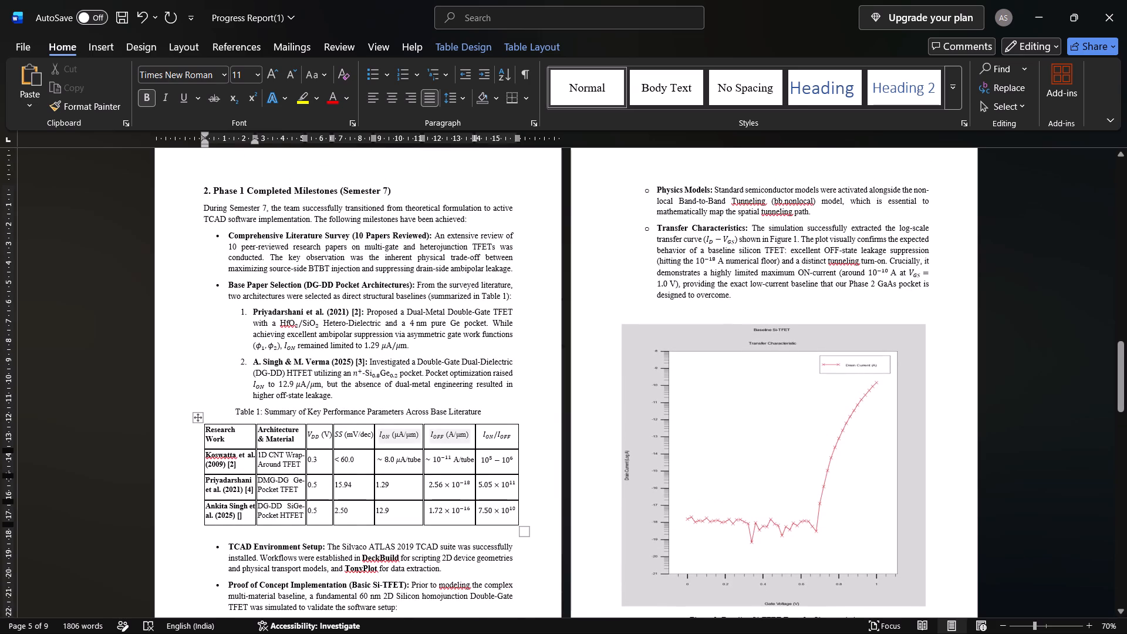
{"action": "scroll", "coordinate": [438, 275], "scroll_direction": "down", "scroll_amount": 2}
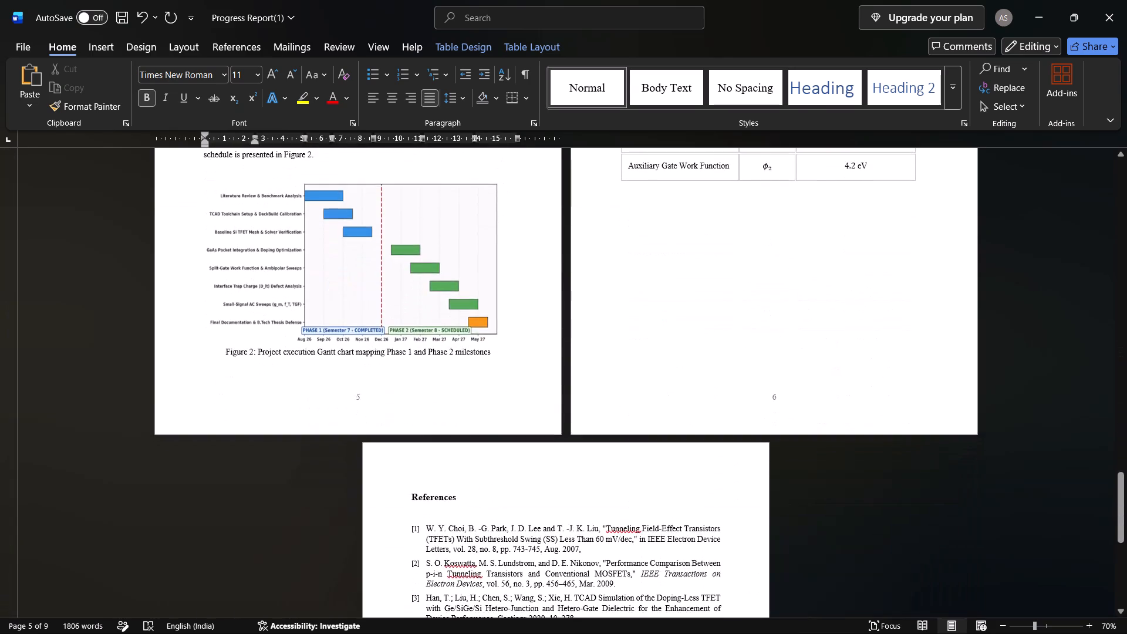
{"action": "scroll", "coordinate": [438, 275], "scroll_direction": "up", "scroll_amount": 3}
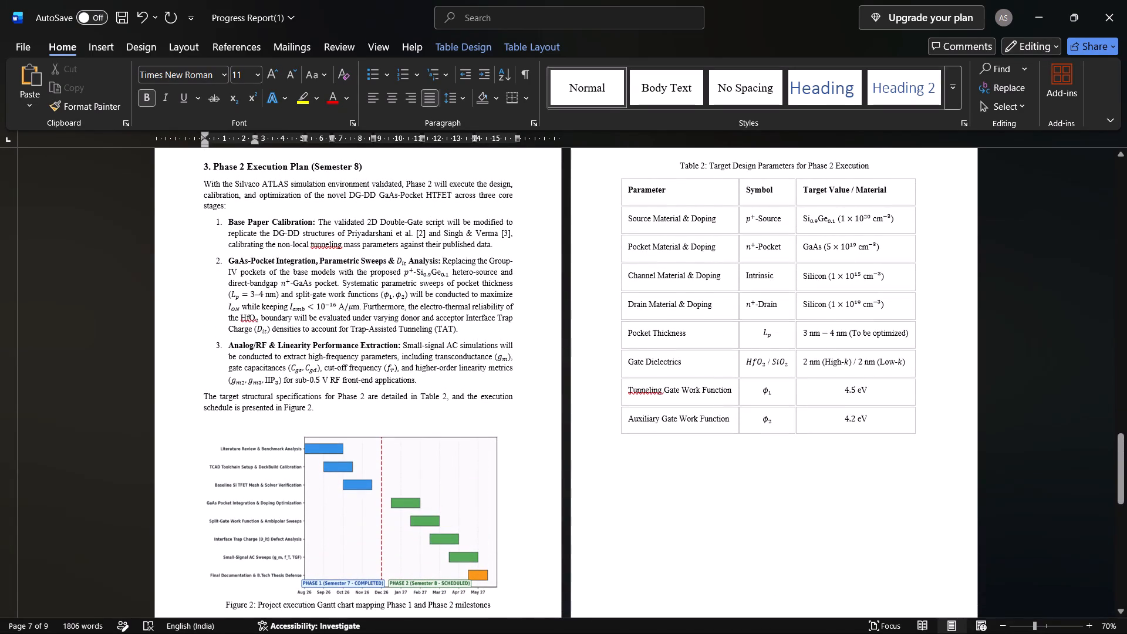
{"action": "left_click", "coordinate": [420, 235]}
{"action": "key", "text": "Right"}
{"action": "key", "text": "BackSpace"}
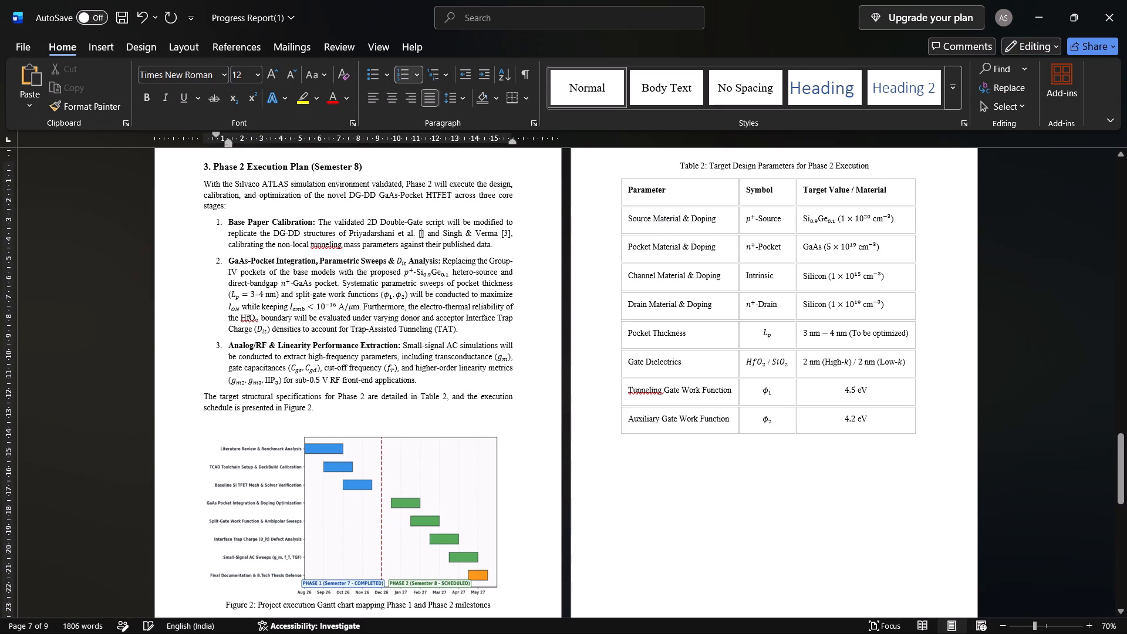
{"action": "key", "text": "4"}
Change the Singh & Verma citation in the Base Paper Calibration item to [6], matching the References list.
{"action": "left_click", "coordinate": [508, 232]}
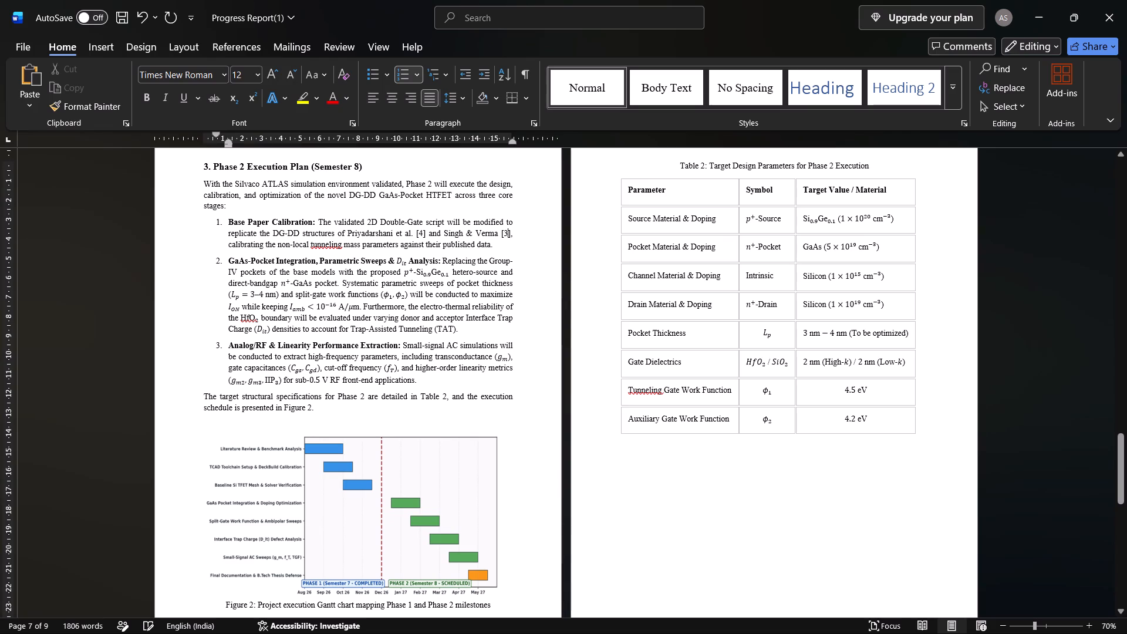
{"action": "scroll", "coordinate": [566, 548], "scroll_direction": "down", "scroll_amount": 6}
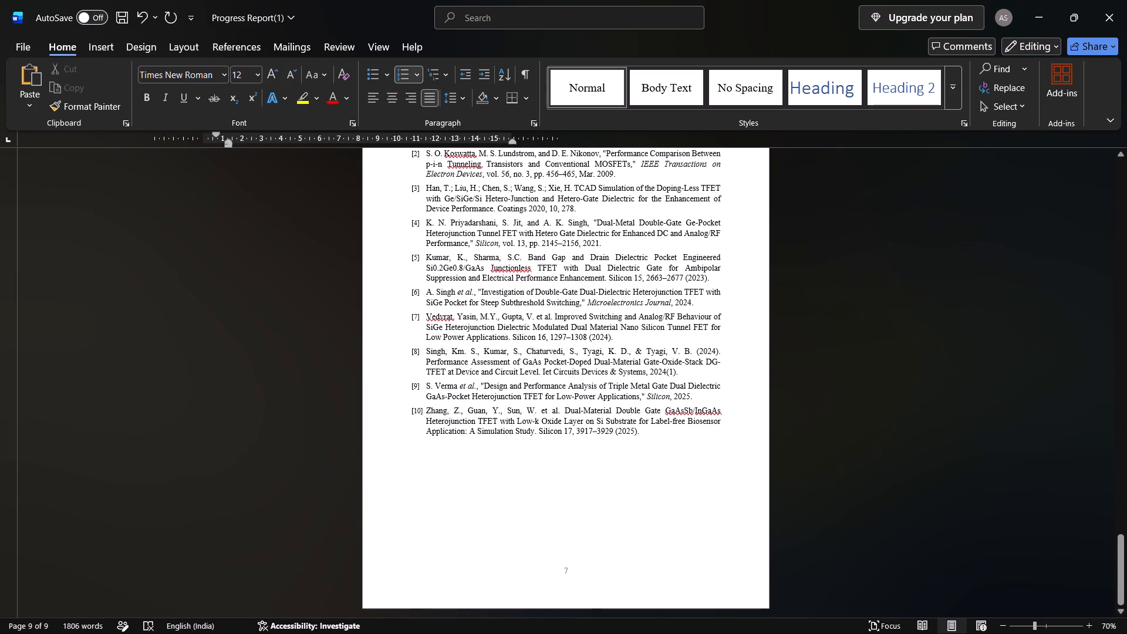
{"action": "scroll", "coordinate": [578, 294], "scroll_direction": "up", "scroll_amount": 4}
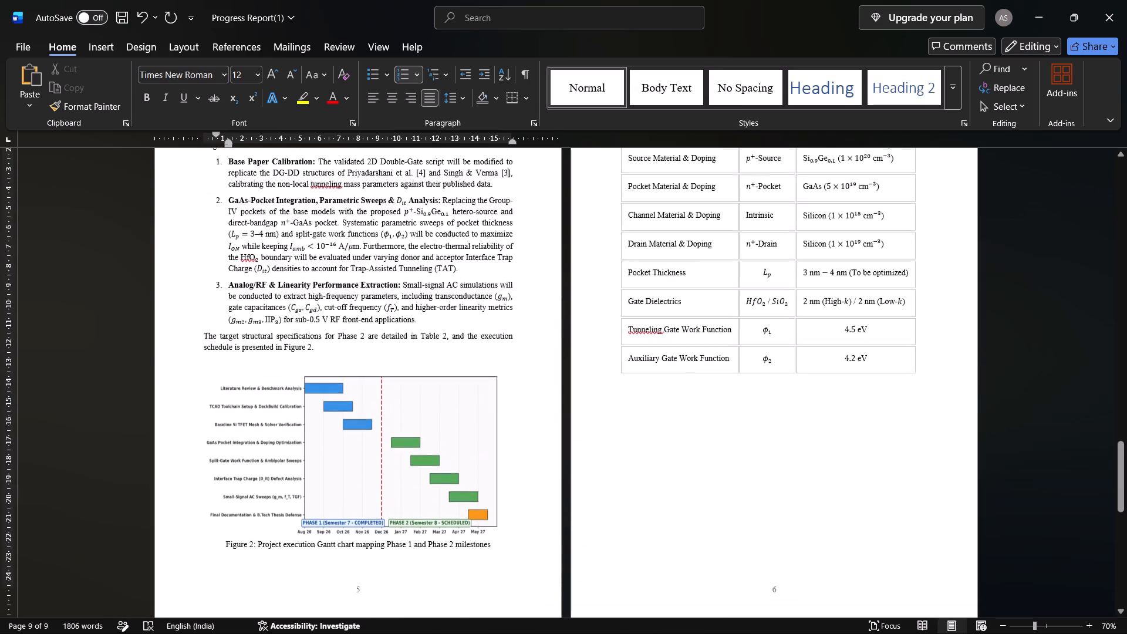
{"action": "scroll", "coordinate": [578, 294], "scroll_direction": "up", "scroll_amount": 1}
{"action": "key", "text": "BackSpace"}
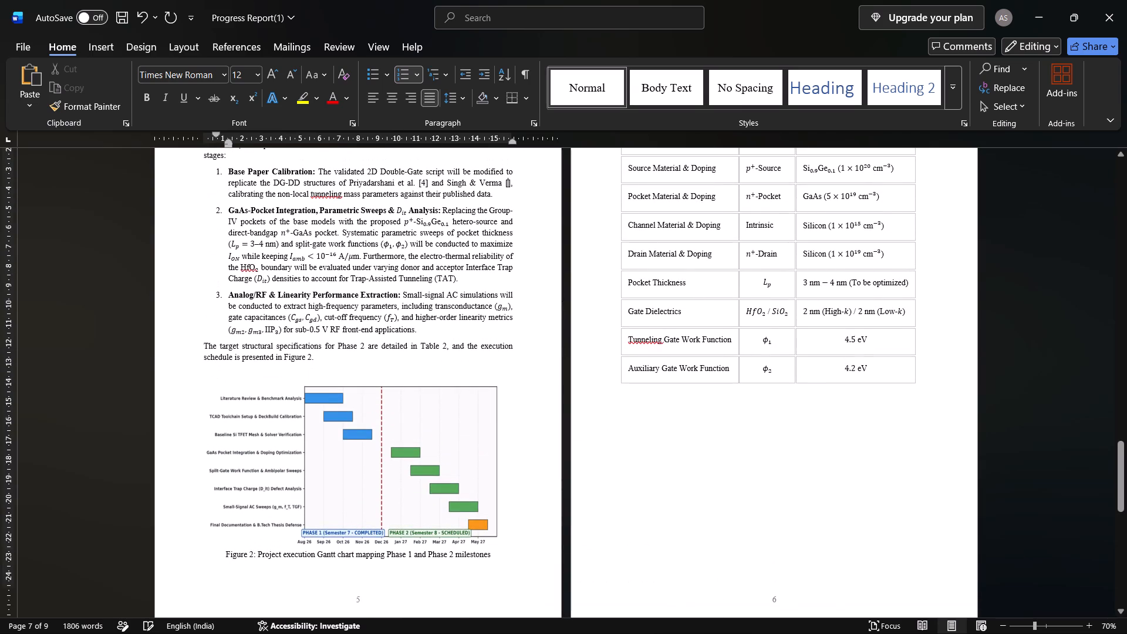
{"action": "key", "text": "6"}
Enter 6 in the empty citation brackets of the Singh et al. (2025) row in Table 1.
{"action": "scroll", "coordinate": [578, 294], "scroll_direction": "up", "scroll_amount": 3}
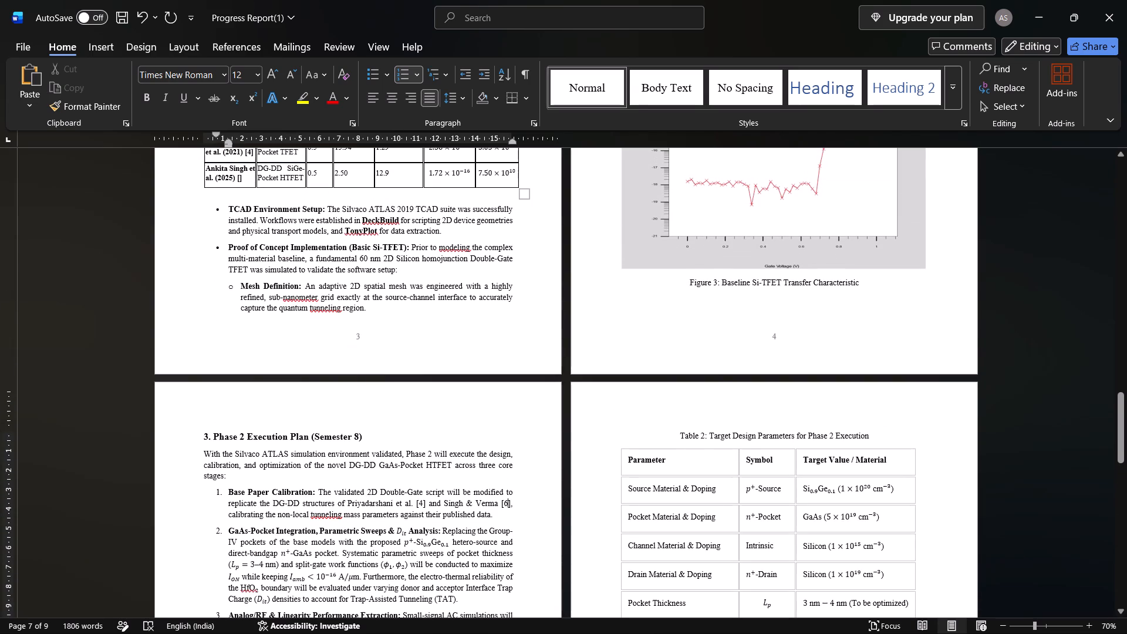
{"action": "left_click", "coordinate": [238, 179]}
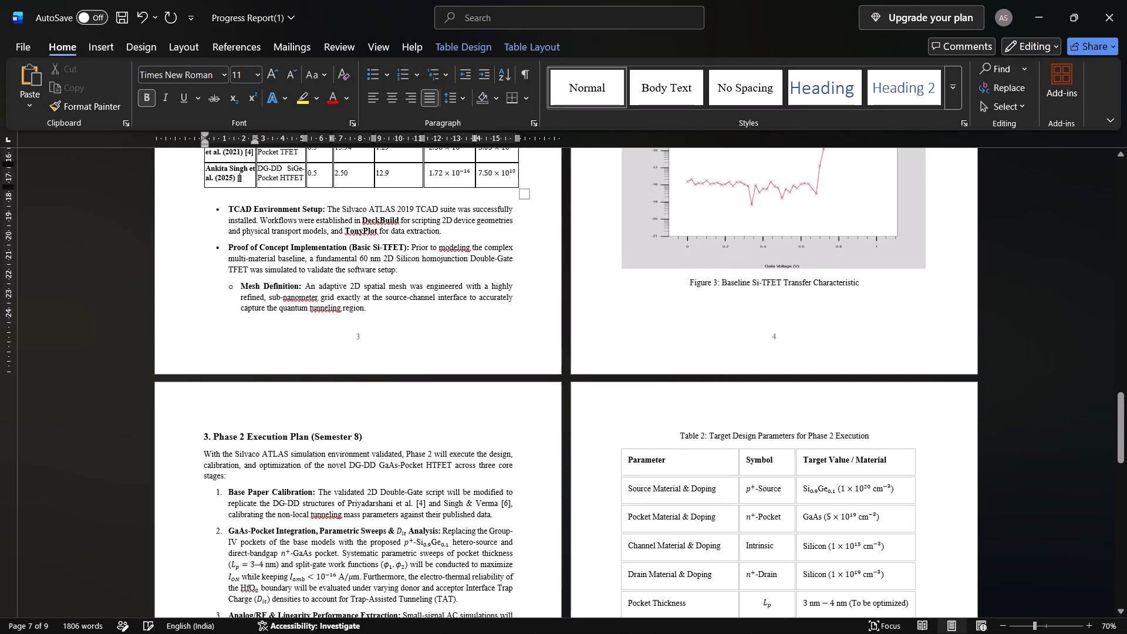
{"action": "key", "text": "6"}
Change the Priyadarshani et al. (2021) citation under Base Paper Selection in the Phase 1 milestones to [4].
{"action": "scroll", "coordinate": [286, 274], "scroll_direction": "up", "scroll_amount": 4}
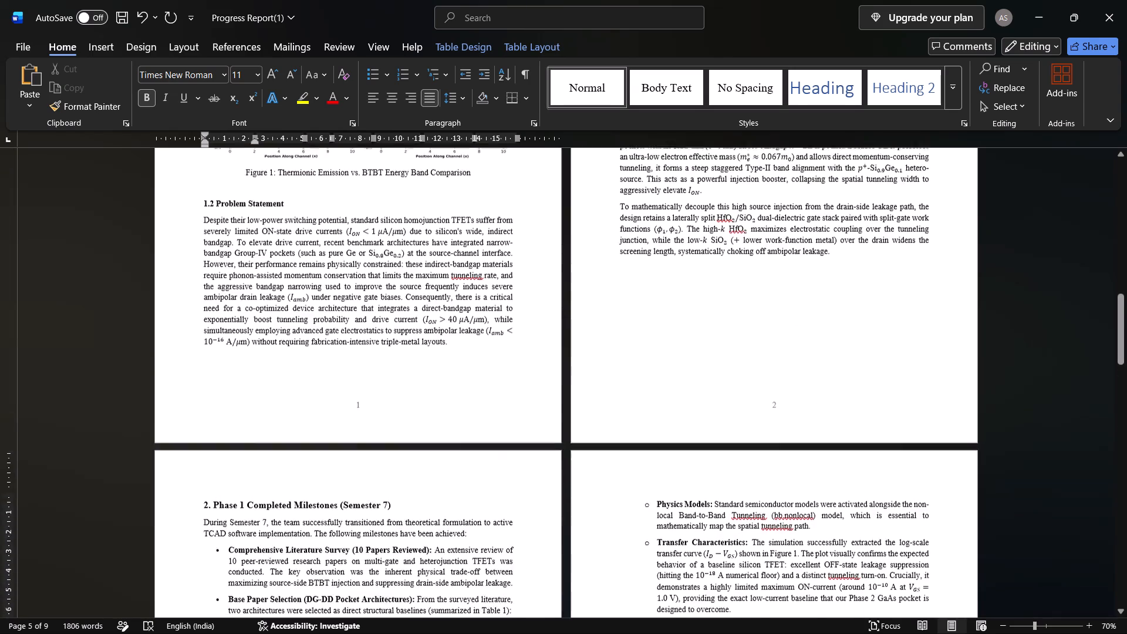
{"action": "scroll", "coordinate": [286, 274], "scroll_direction": "up", "scroll_amount": 1}
{"action": "left_click", "coordinate": [359, 470]}
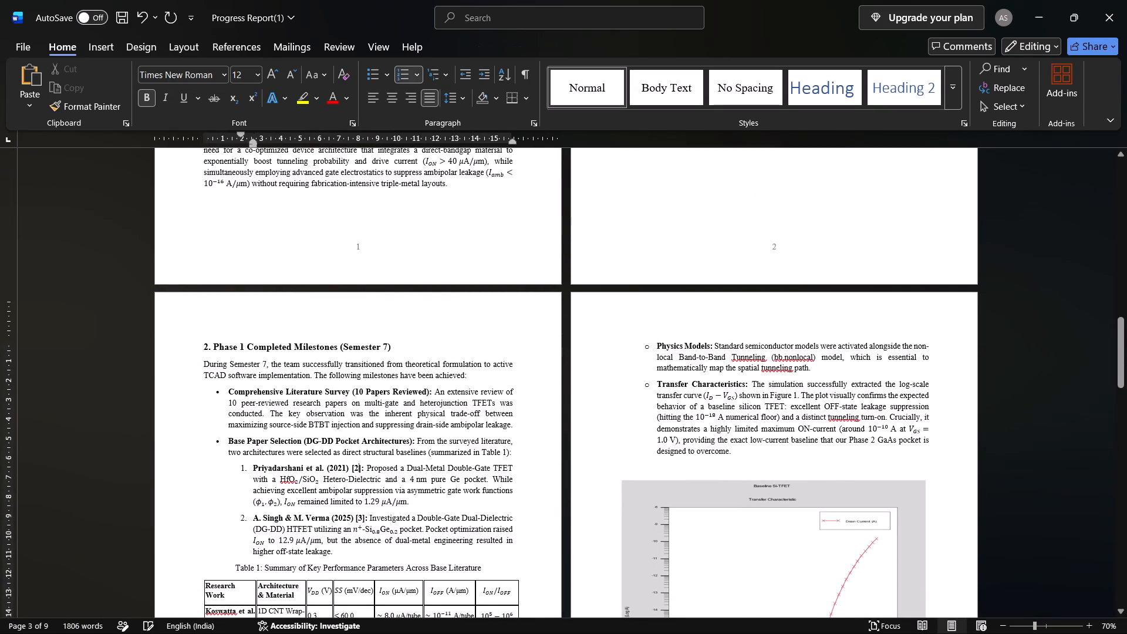
{"action": "key", "text": "BackSpace"}
{"action": "key", "text": "4"}
Change the Singh & Verma (2025) citation under Base Paper Selection to [6].
{"action": "scroll", "coordinate": [359, 470], "scroll_direction": "down", "scroll_amount": 1}
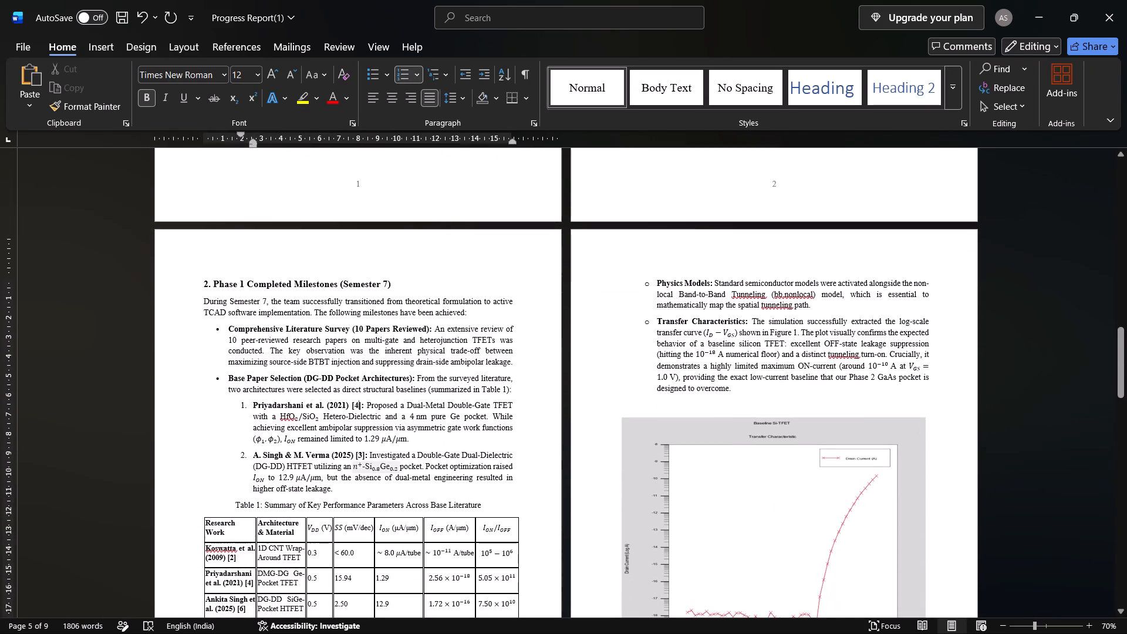
{"action": "left_click", "coordinate": [360, 456]}
{"action": "key", "text": "Right"}
{"action": "key", "text": "BackSpace"}
{"action": "key", "text": "6"}
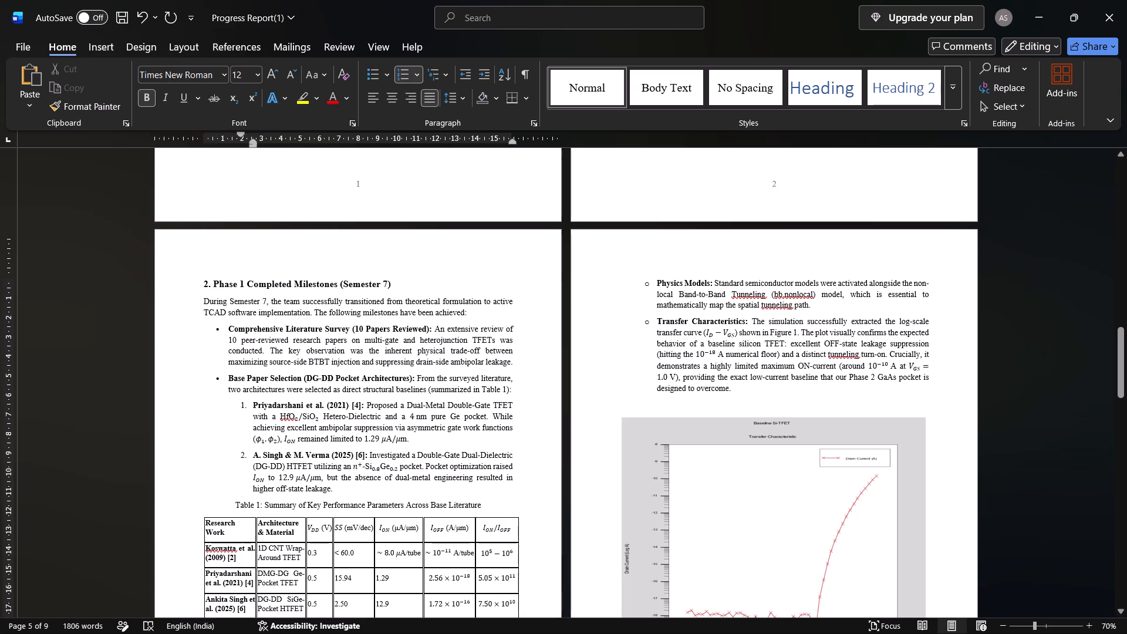
Review the References list again against the renumbered citations.
{"action": "scroll", "coordinate": [414, 385], "scroll_direction": "down", "scroll_amount": 8}
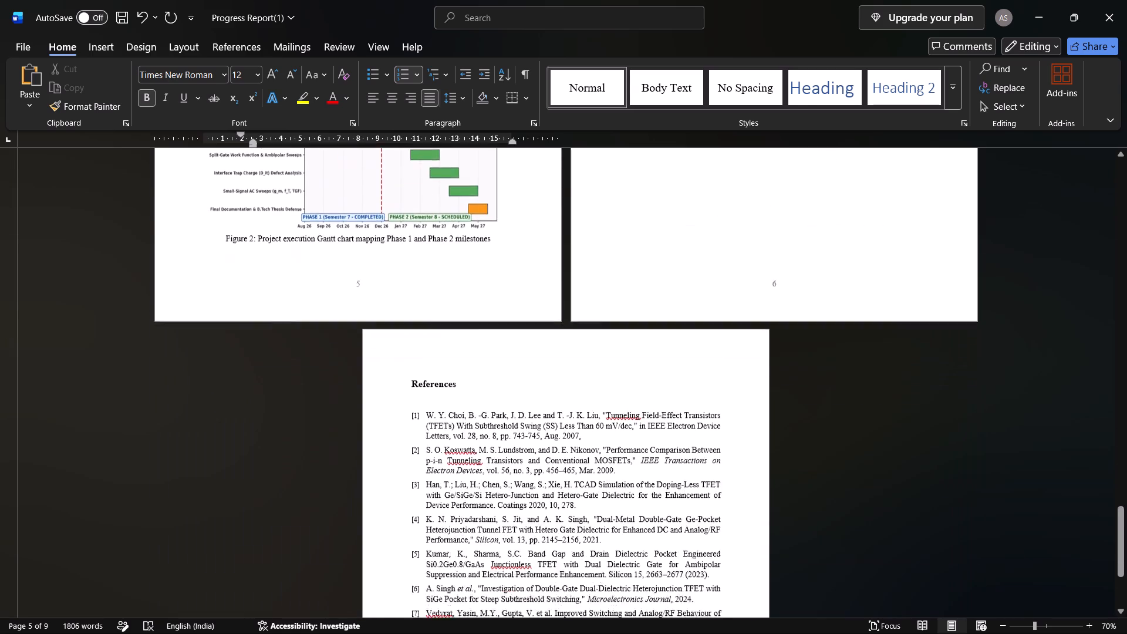
{"action": "scroll", "coordinate": [414, 385], "scroll_direction": "down", "scroll_amount": 1}
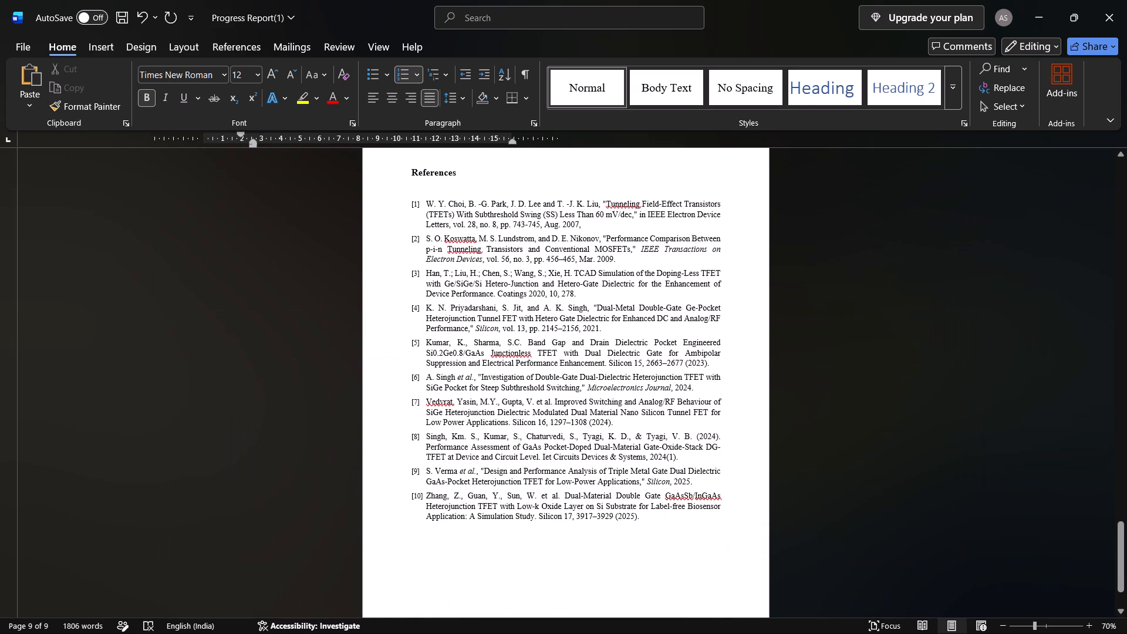
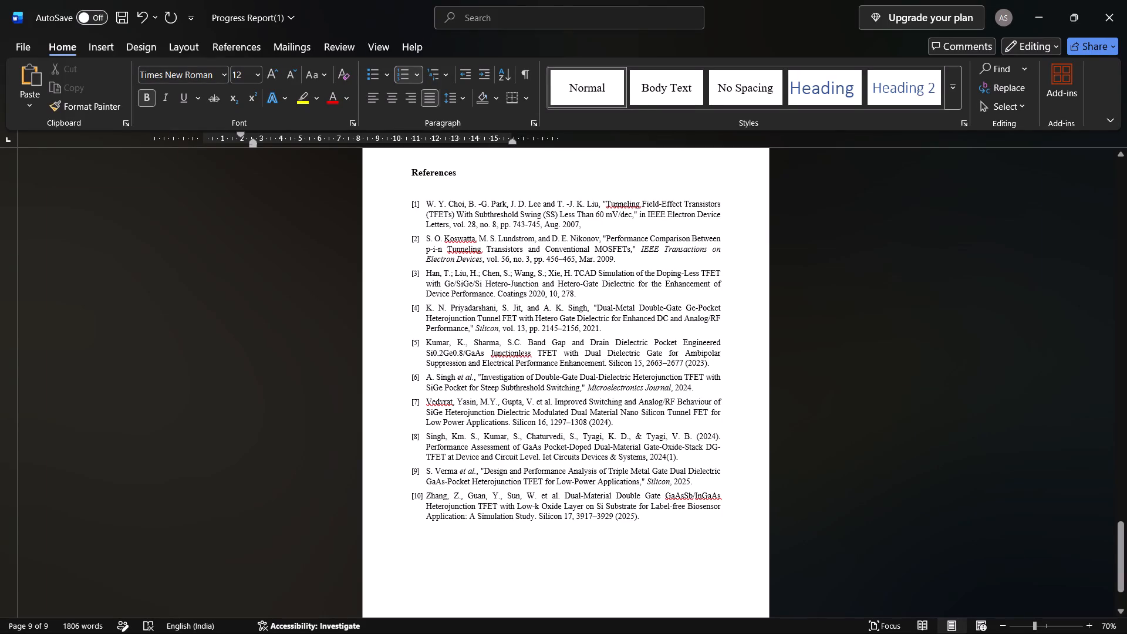
Look over the report from the References heading back through the tables, figures and sections to the title page.
{"action": "left_click_drag", "start_coordinate": [462, 174], "coordinate": [406, 180]}
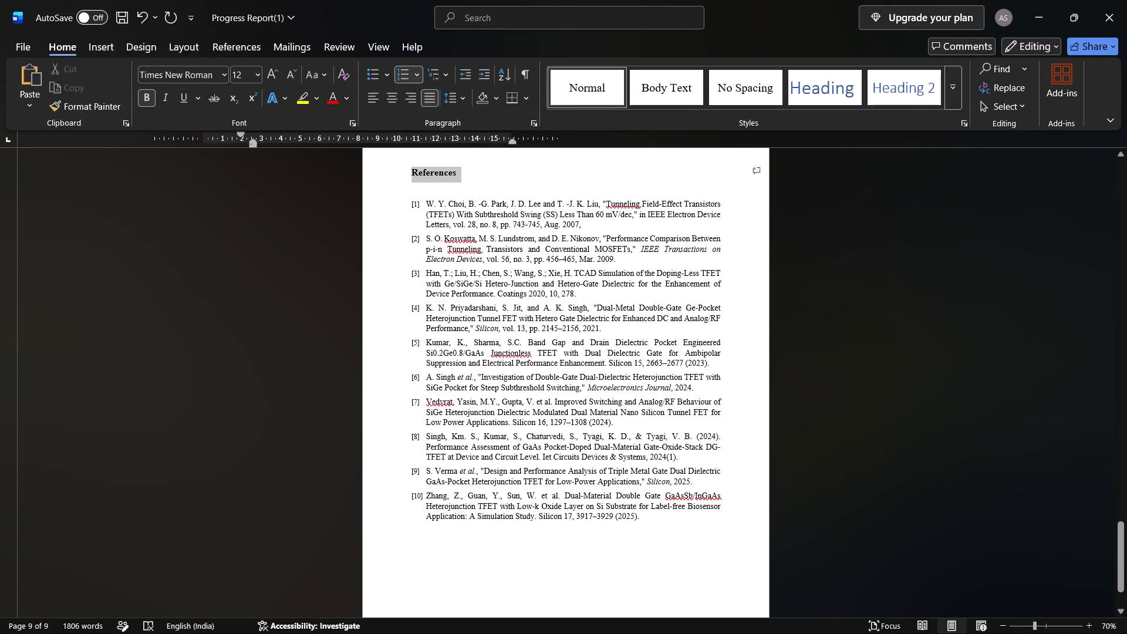
{"action": "left_click_drag", "start_coordinate": [406, 180], "coordinate": [405, 178]}
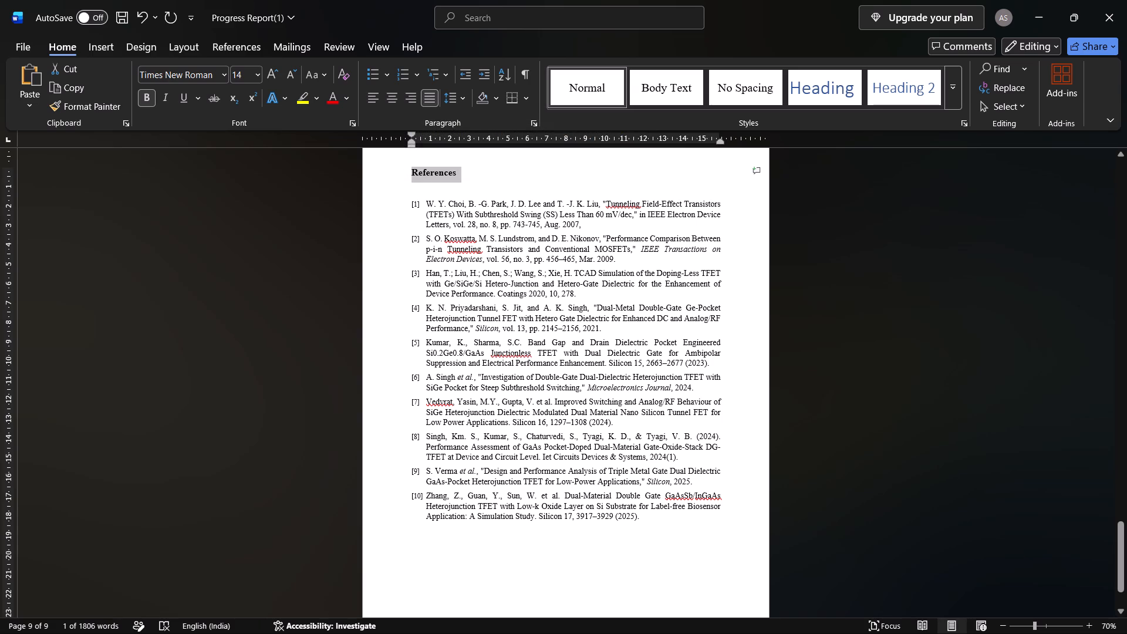
{"action": "scroll", "coordinate": [615, 326], "scroll_direction": "up", "scroll_amount": 3}
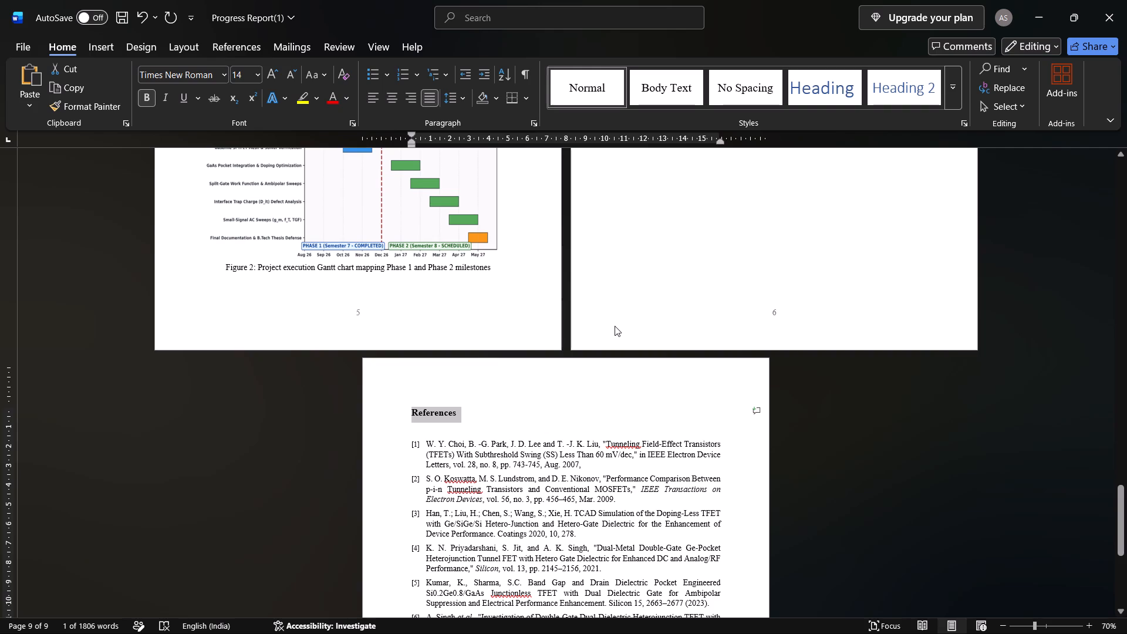
{"action": "scroll", "coordinate": [630, 332], "scroll_direction": "up", "scroll_amount": 3}
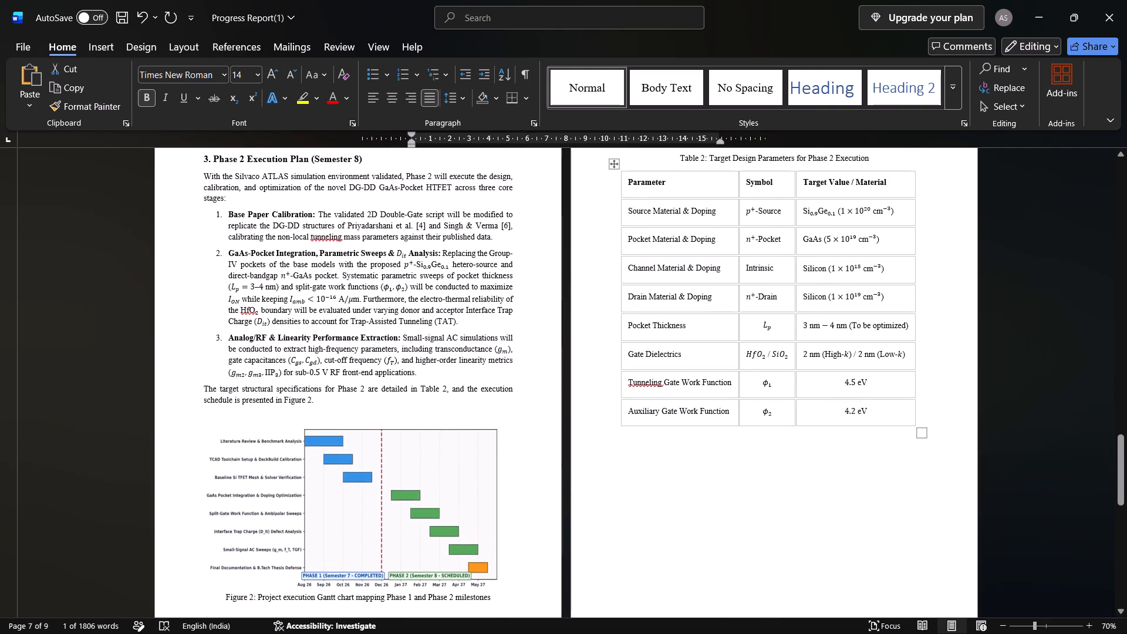
{"action": "scroll", "coordinate": [630, 332], "scroll_direction": "up", "scroll_amount": 3}
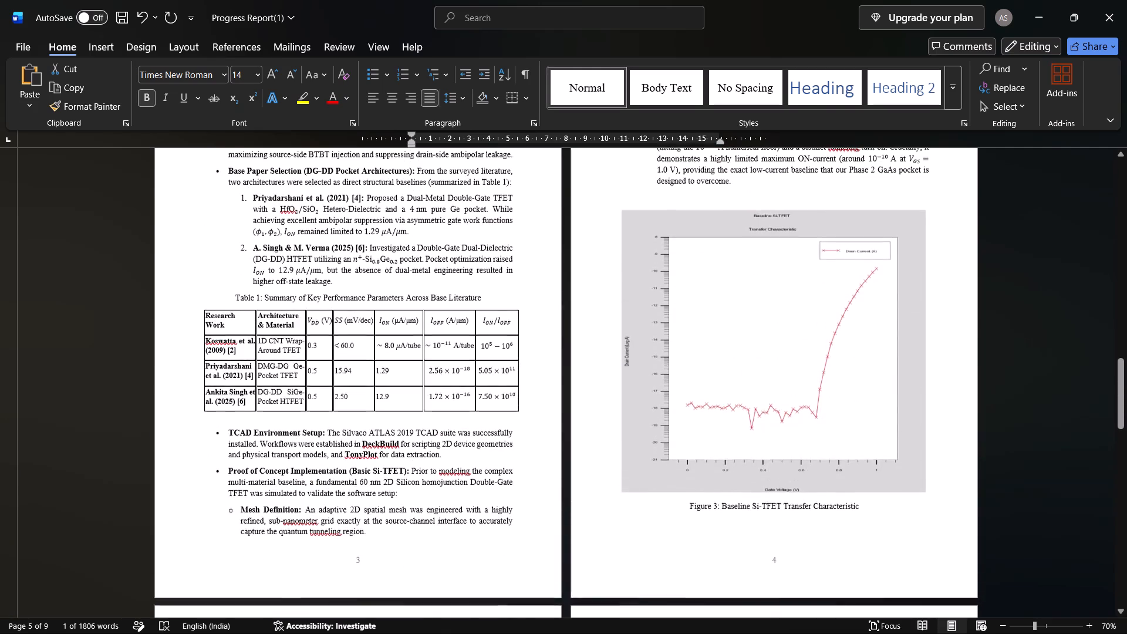
{"action": "scroll", "coordinate": [630, 332], "scroll_direction": "up", "scroll_amount": 7}
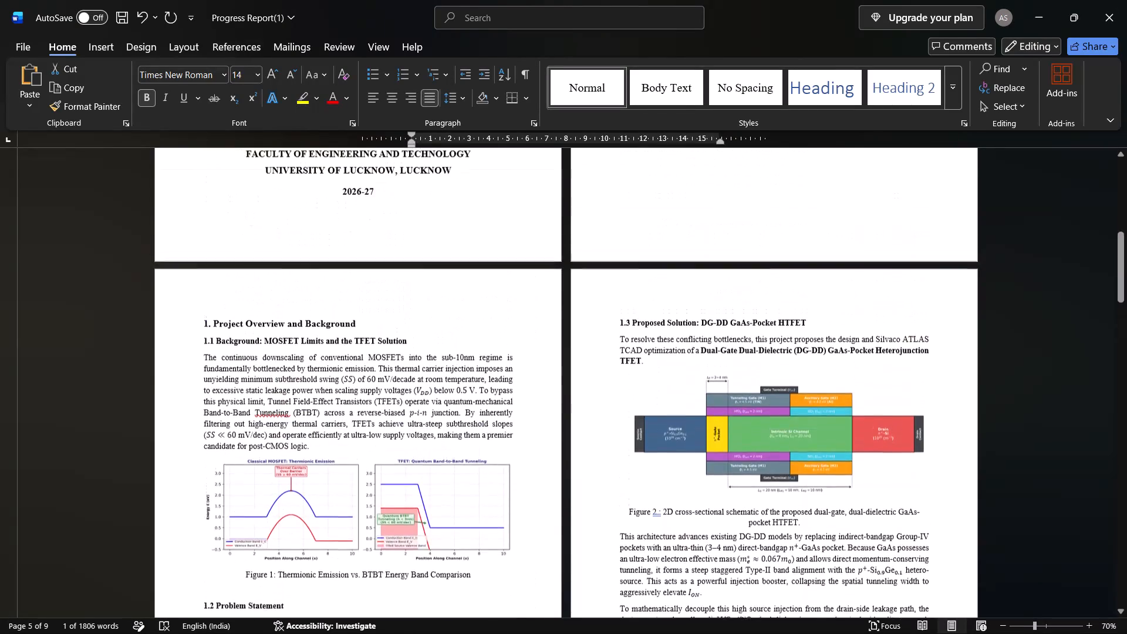
{"action": "scroll", "coordinate": [630, 332], "scroll_direction": "up", "scroll_amount": 5}
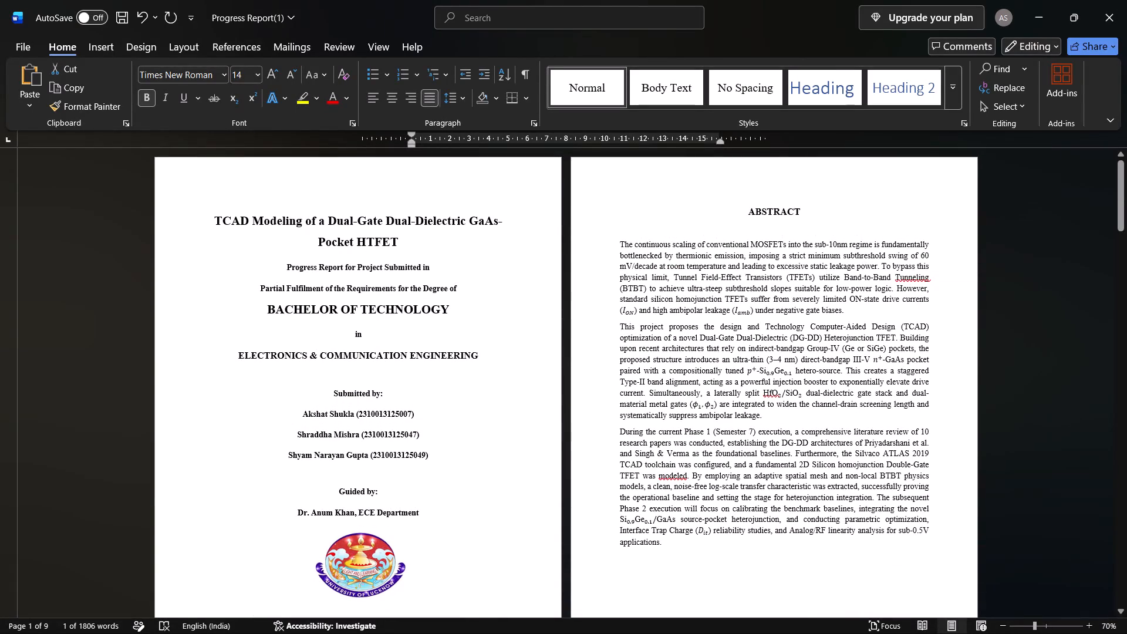
Save the progress report document.
{"action": "left_click", "coordinate": [117, 10]}
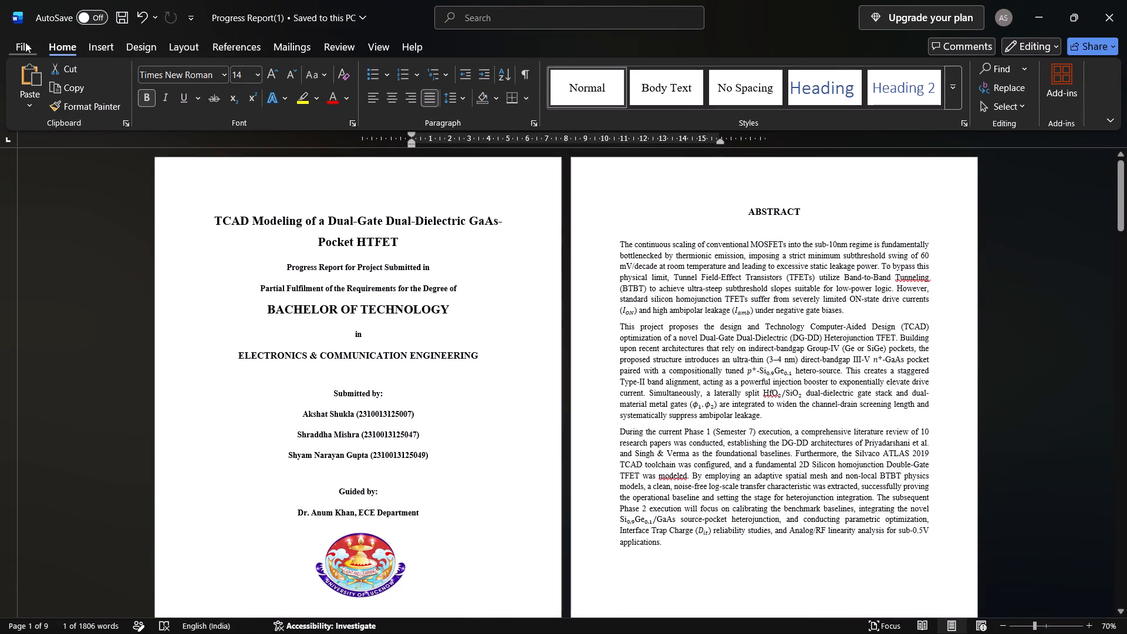
Export the report as a standard-quality PDF named Progress Report(1) in the Project folder, replacing the existing PDF of that name.
{"action": "left_click", "coordinate": [25, 42]}
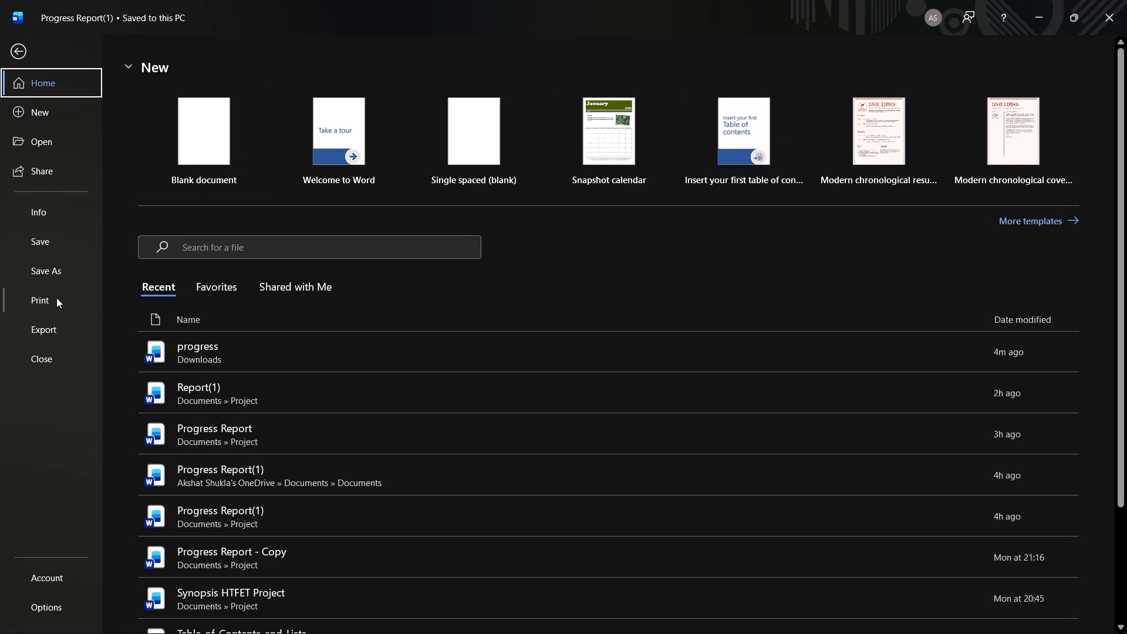
{"action": "left_click", "coordinate": [56, 312]}
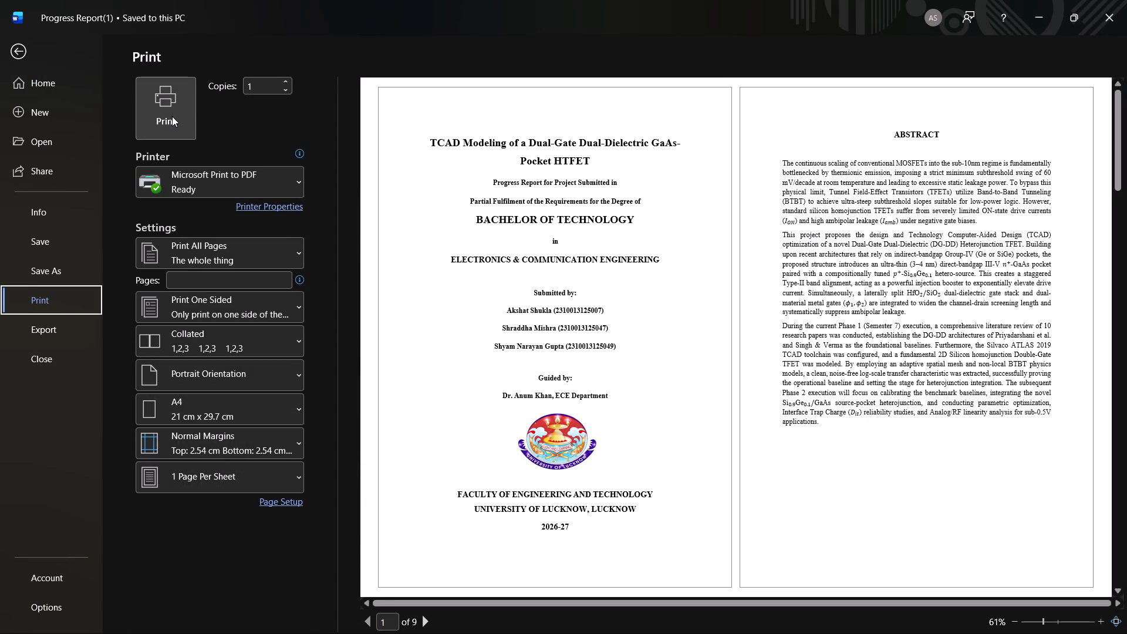
{"action": "left_click", "coordinate": [59, 330]}
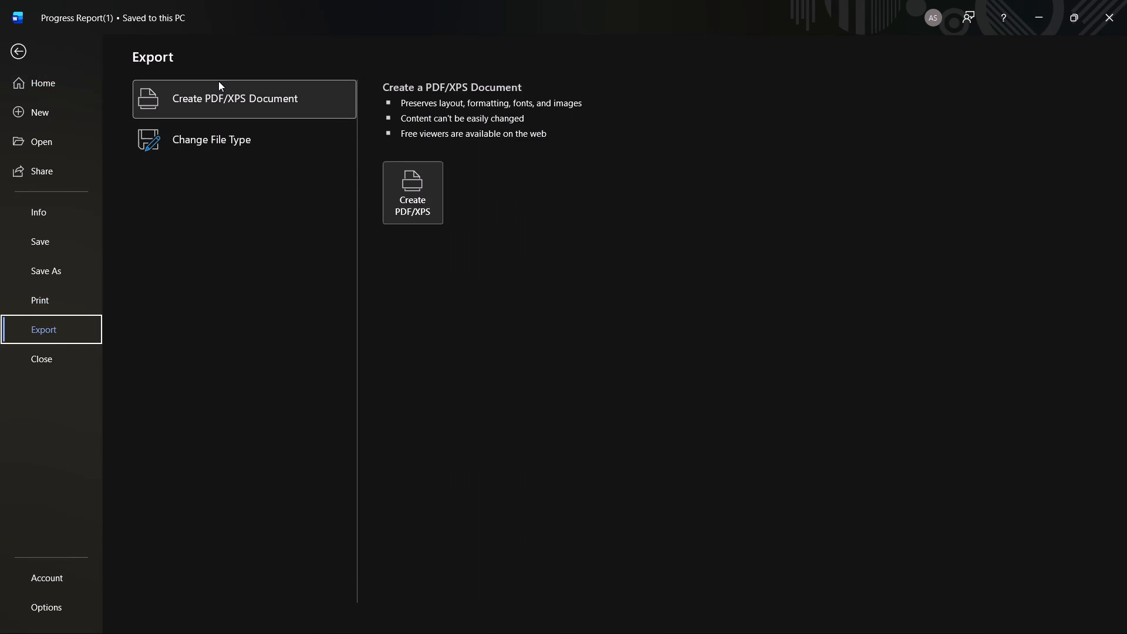
{"action": "double_click", "coordinate": [217, 99]}
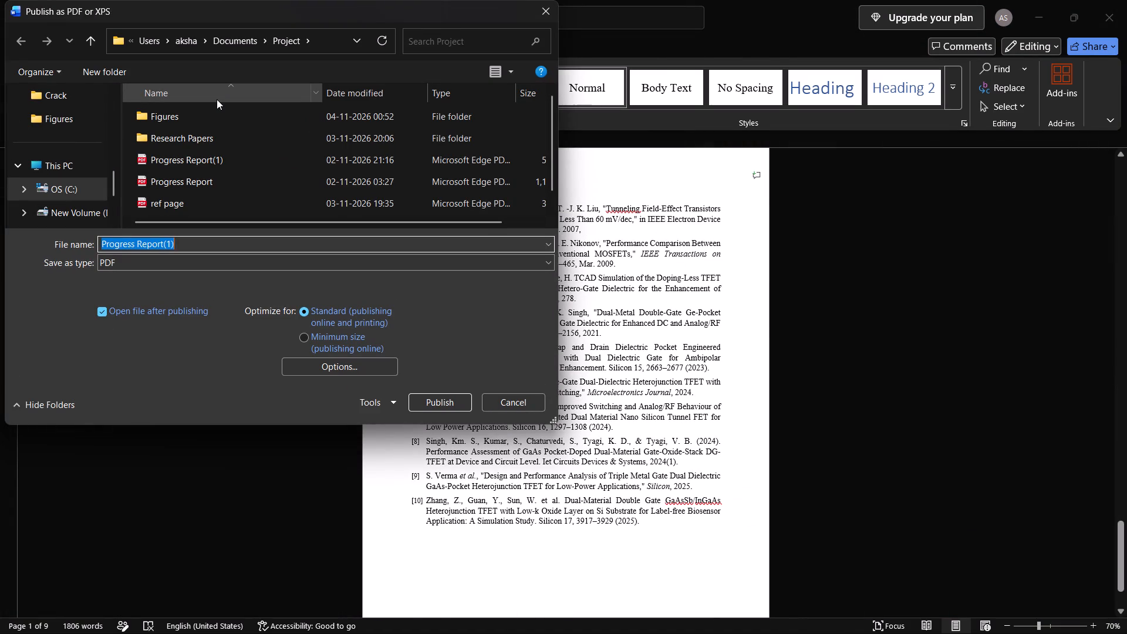
{"action": "left_click", "coordinate": [235, 244]}
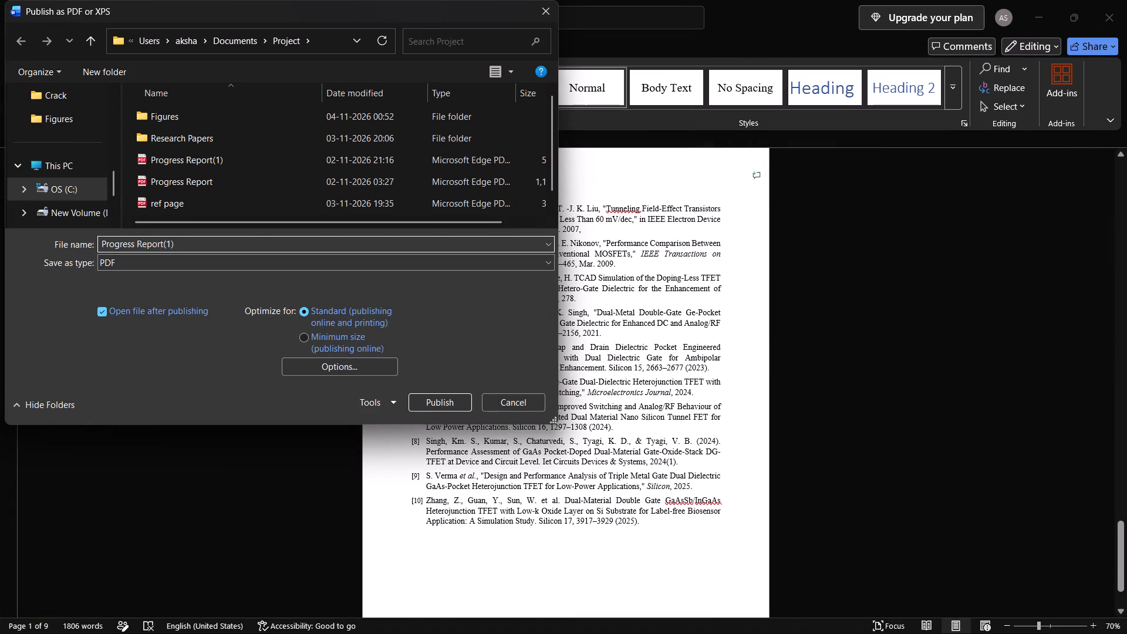
{"action": "key", "text": "BackSpace"}
{"action": "key", "text": "BackSpace"}
{"action": "key", "text": "BackSpace"}
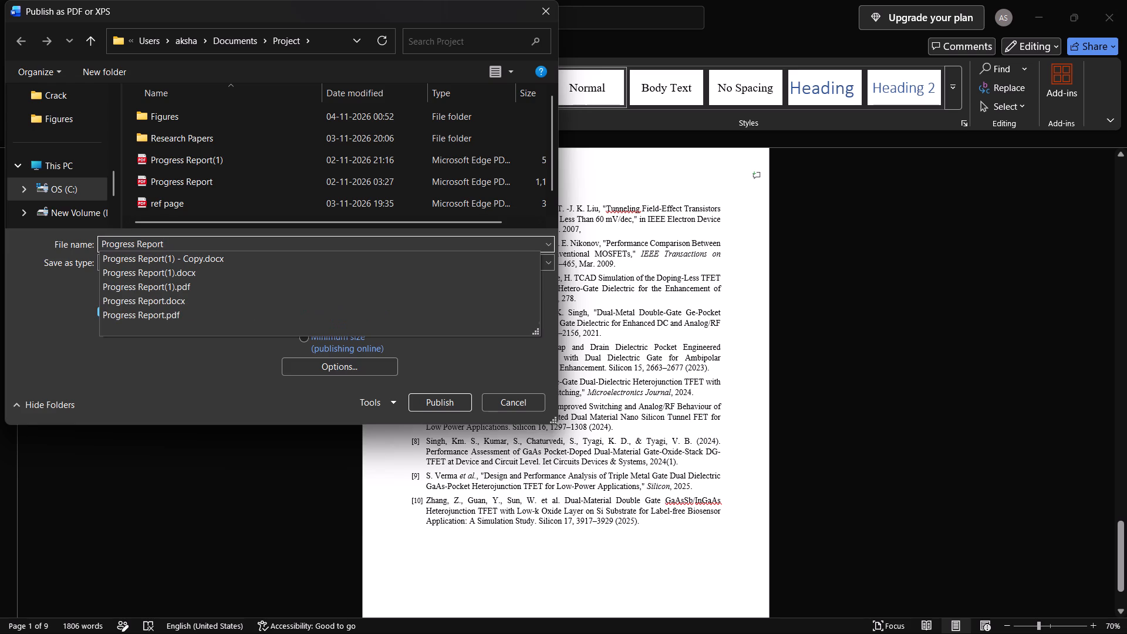
{"action": "key", "text": "space"}
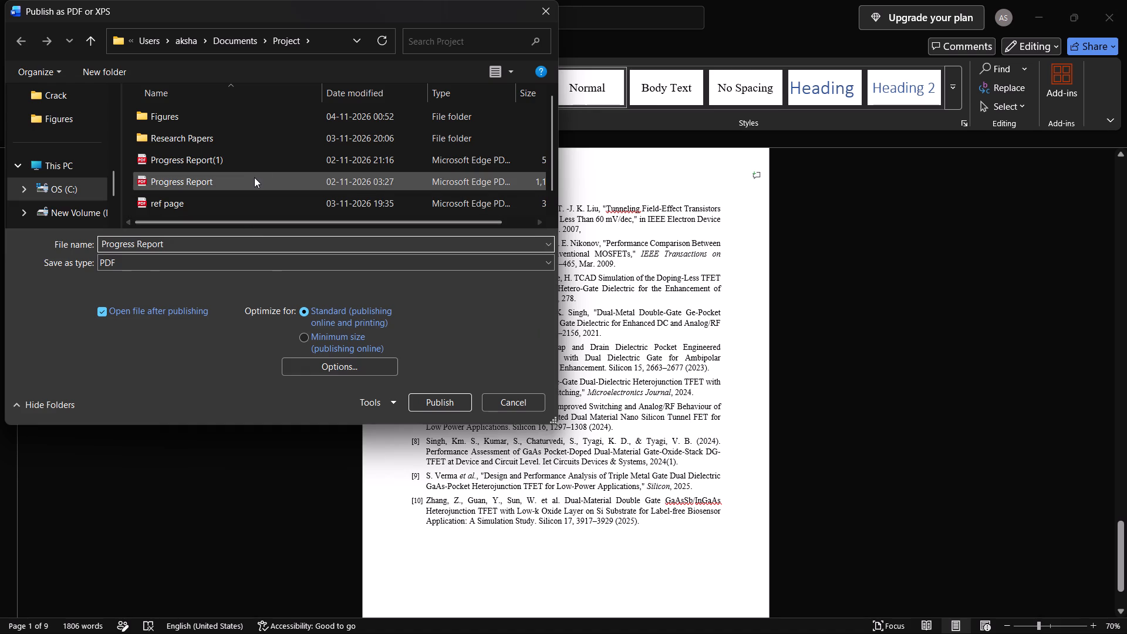
{"action": "left_click", "coordinate": [261, 163]}
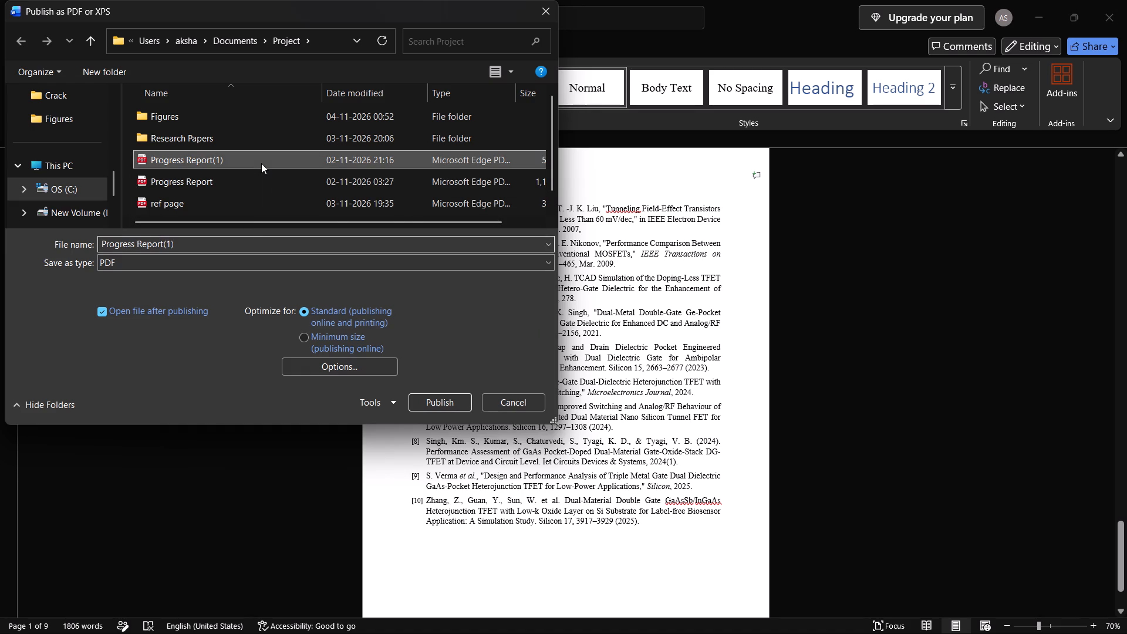
{"action": "left_click", "coordinate": [429, 397]}
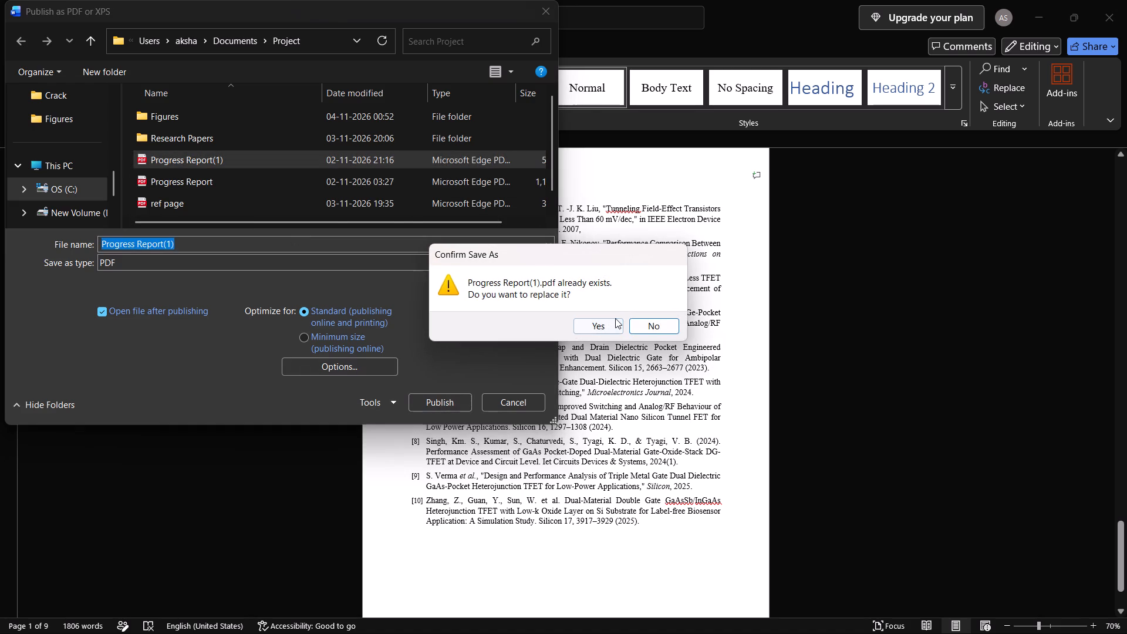
{"action": "left_click", "coordinate": [618, 322]}
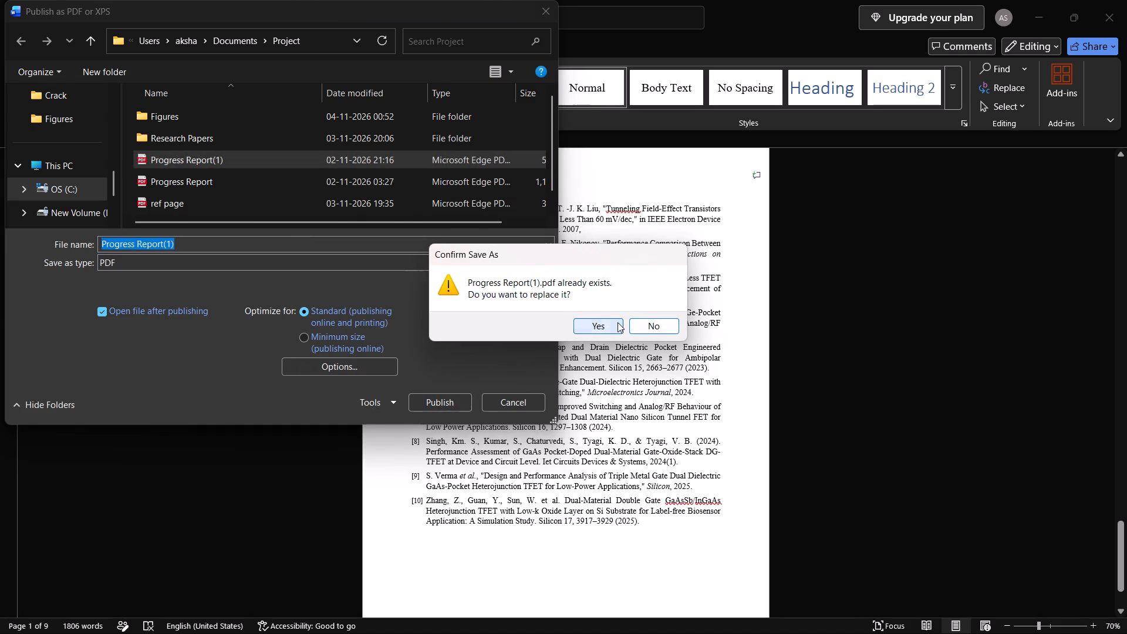
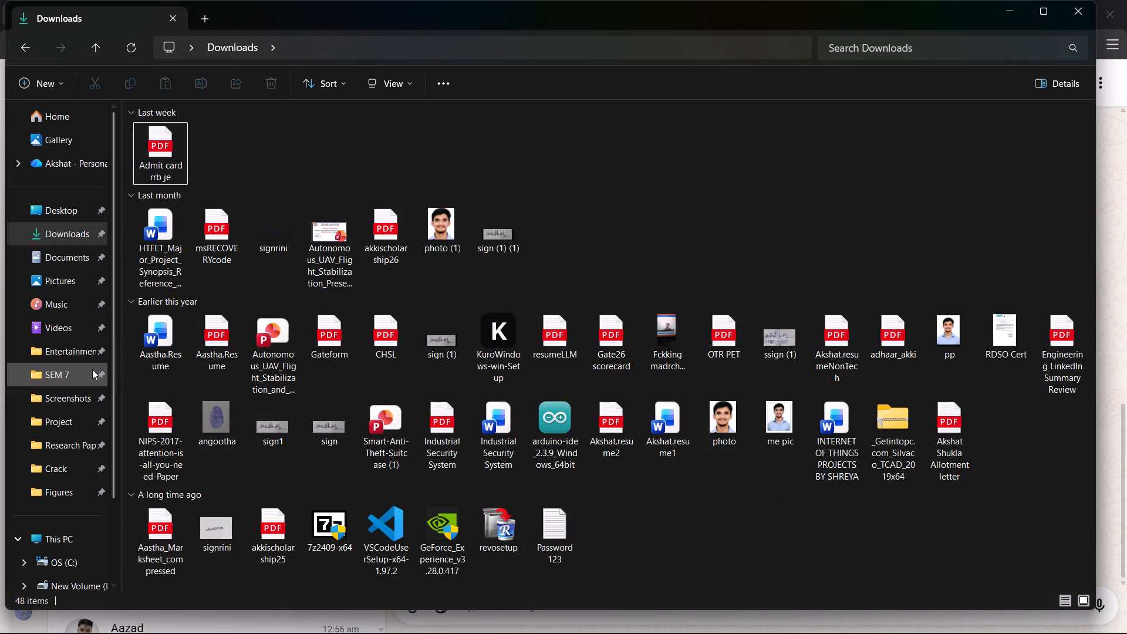
In the Project folder in File Explorer, delete the ref page PDF and the Report(1) Word document.
{"action": "left_click", "coordinate": [77, 427]}
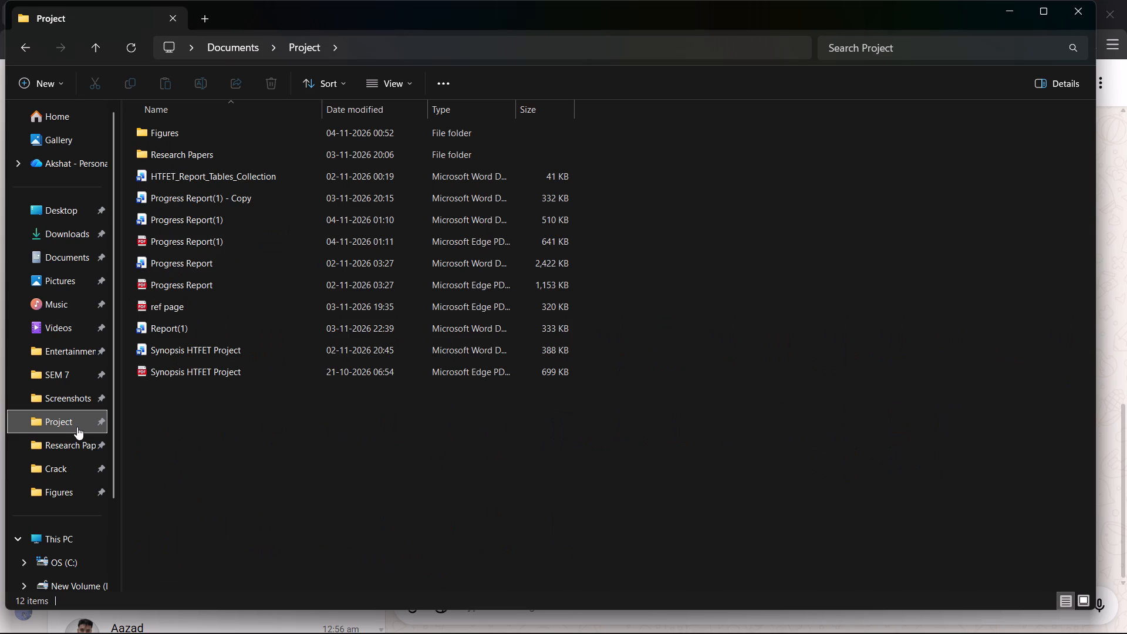
{"action": "left_click", "coordinate": [215, 309]}
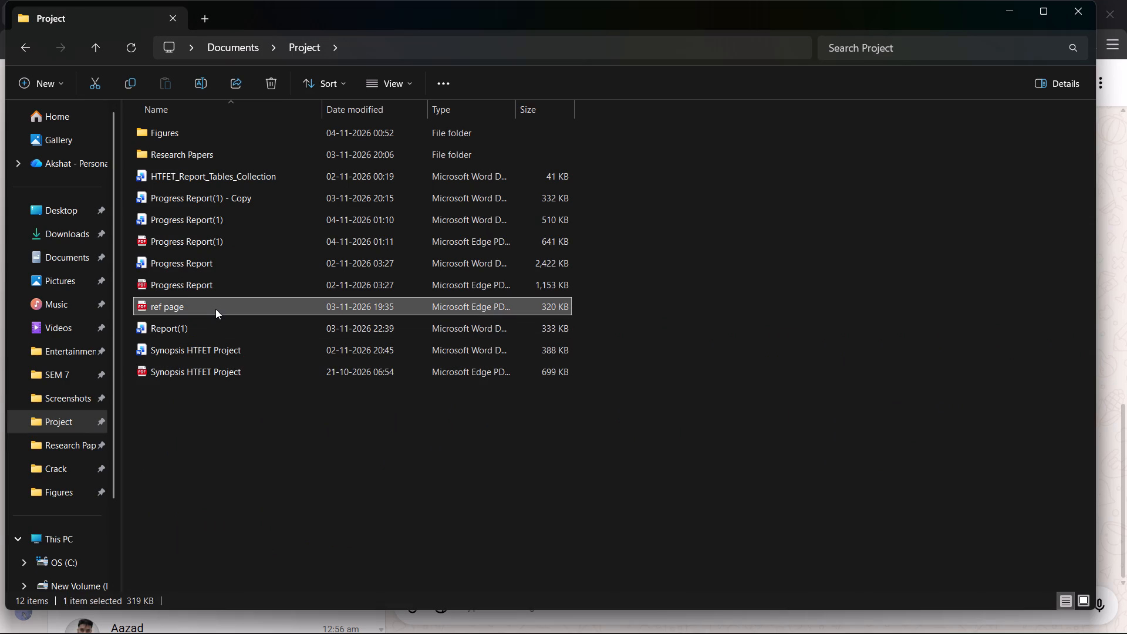
{"action": "key", "text": "shift+Down"}
{"action": "key", "text": "Delete"}
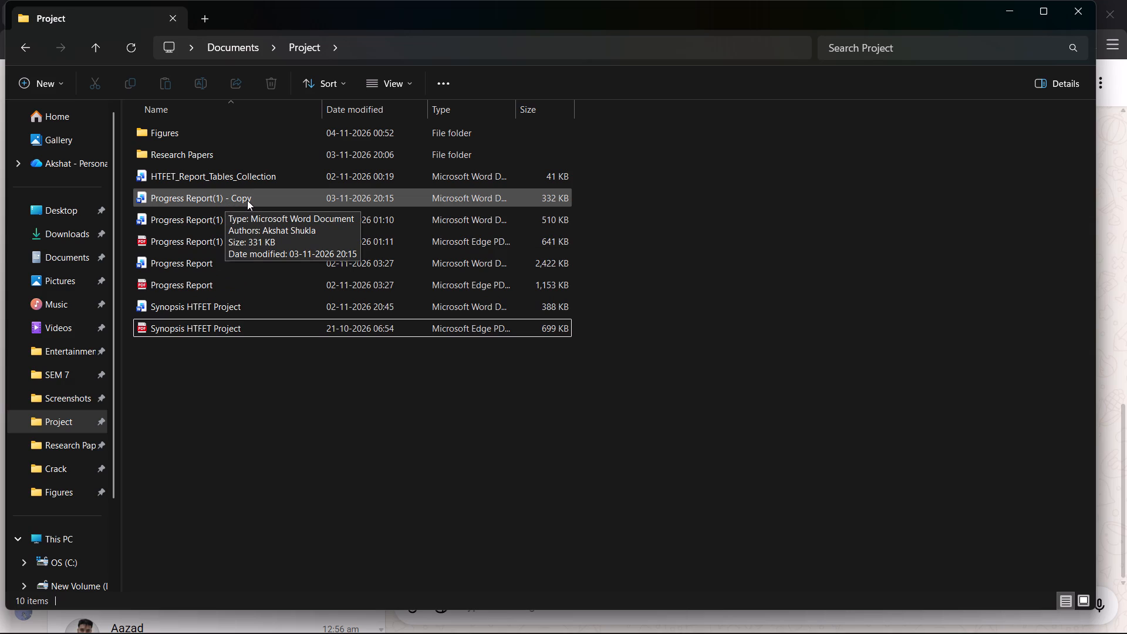